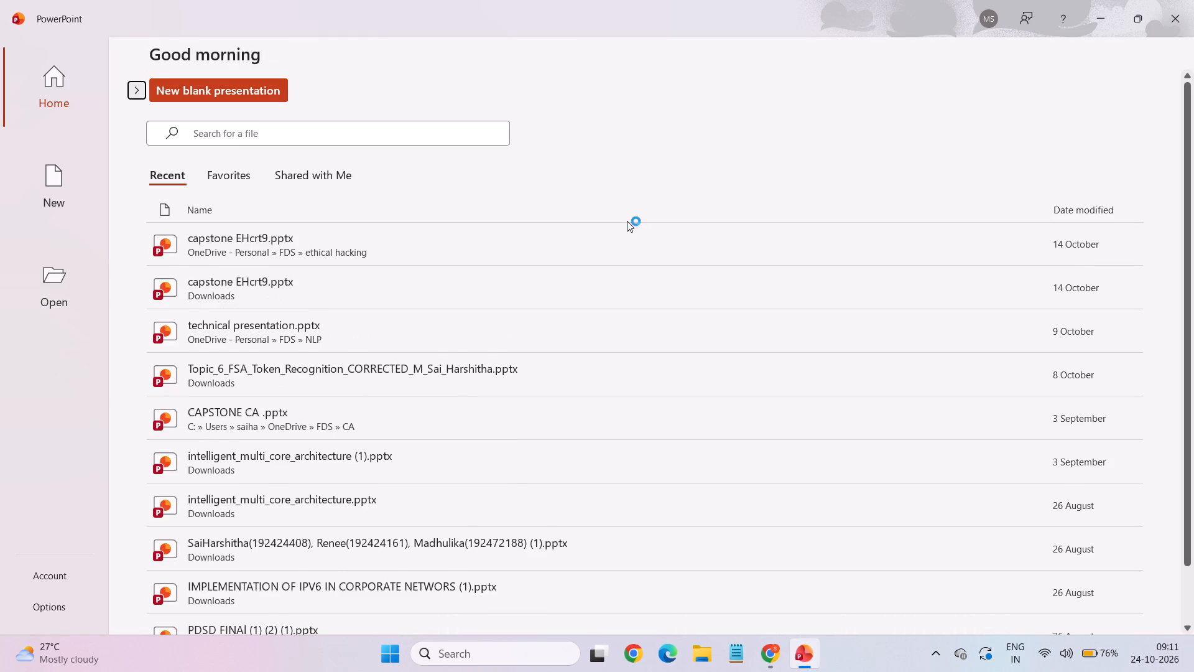
triple_click(271, 282)
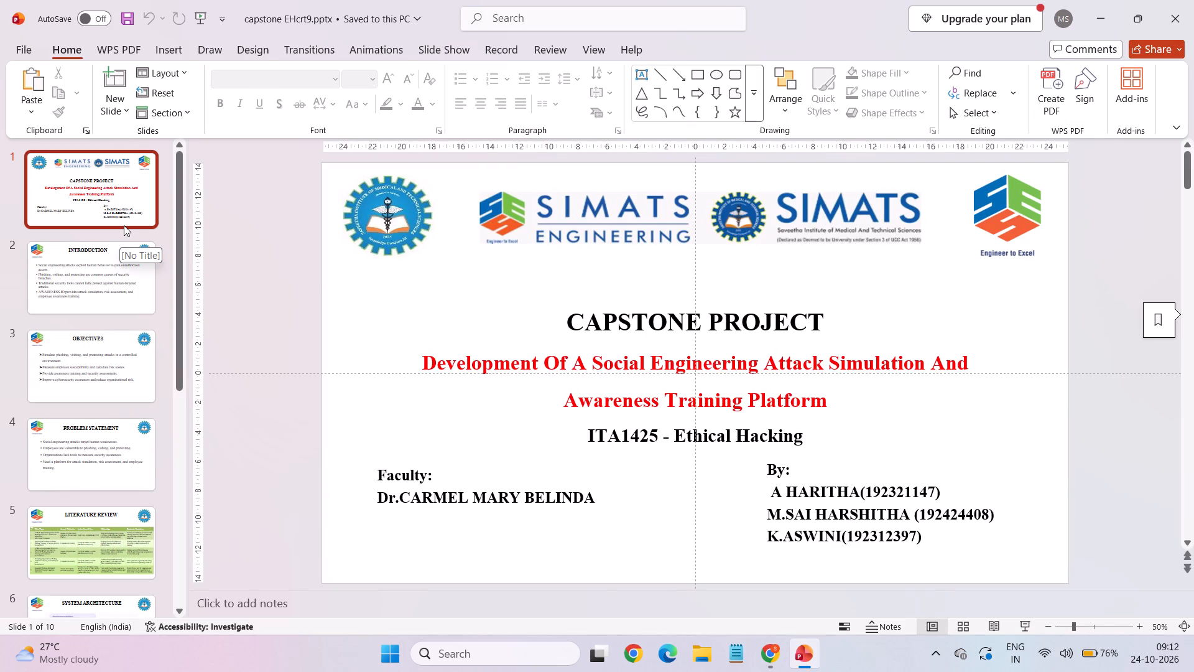
Look through the capstone deck's slides, including the Module 1 and Module 3 slides, to examine their layout.
scroll(16, 411, down, 10)
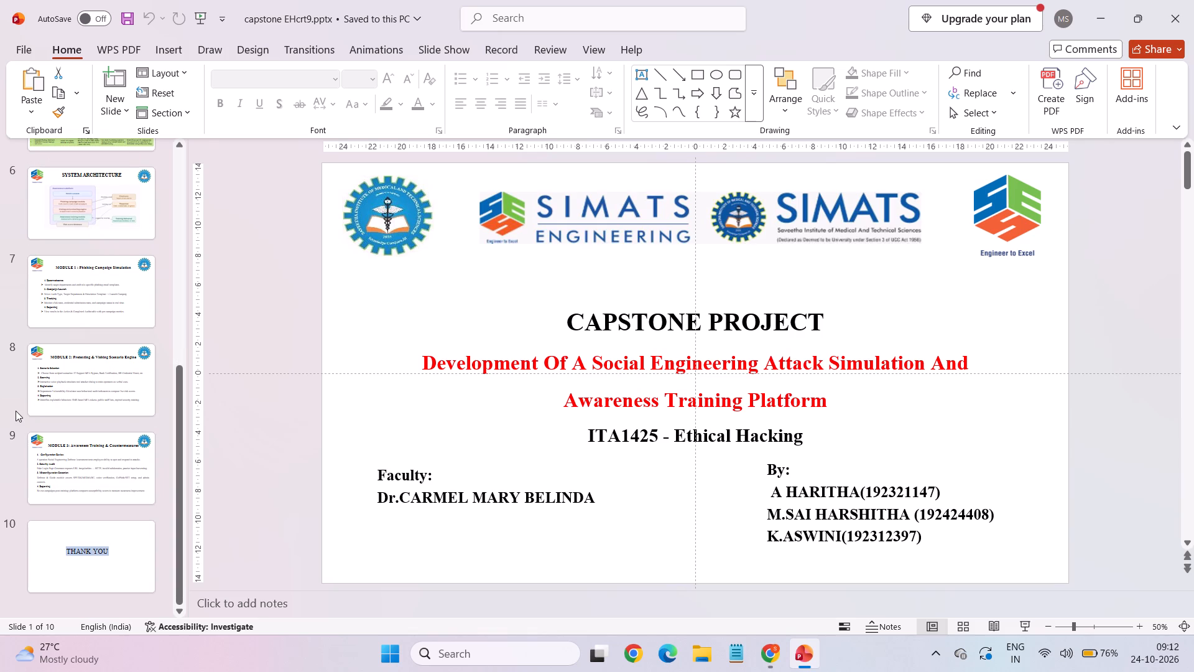
click(91, 322)
click(90, 370)
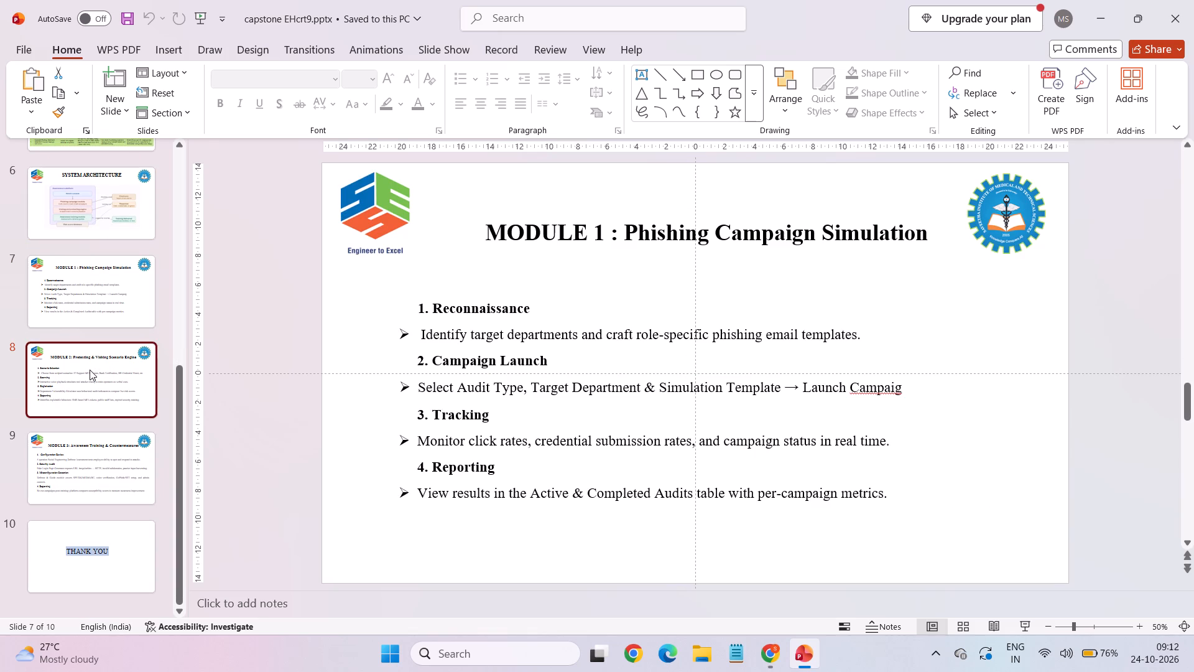
click(78, 462)
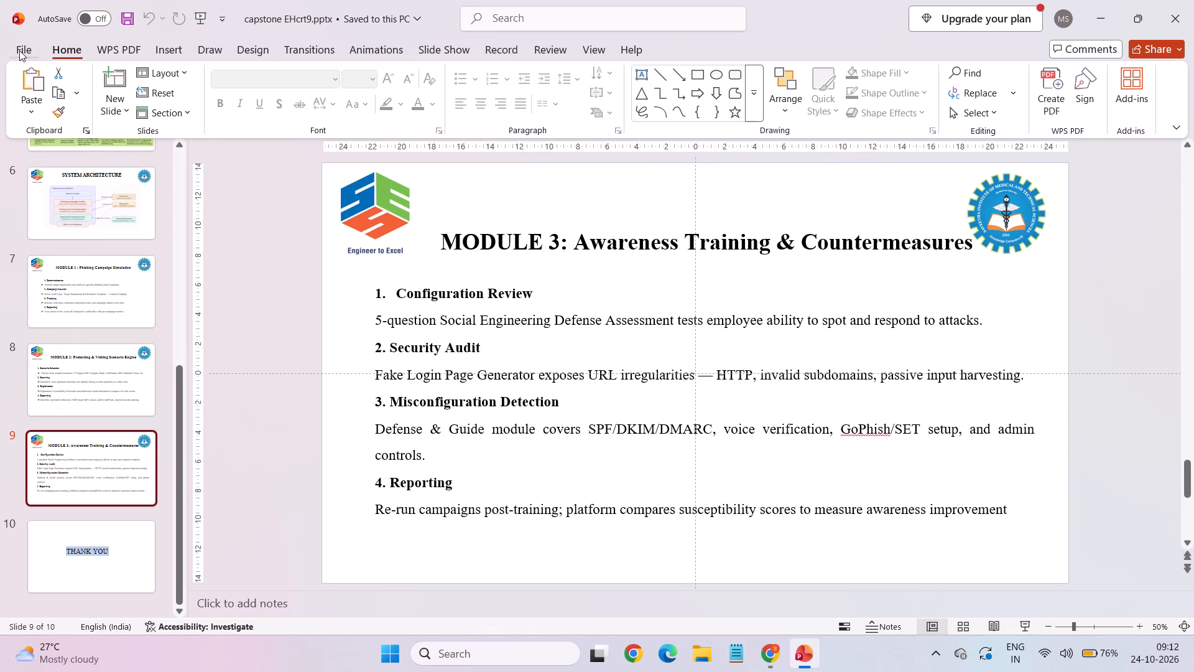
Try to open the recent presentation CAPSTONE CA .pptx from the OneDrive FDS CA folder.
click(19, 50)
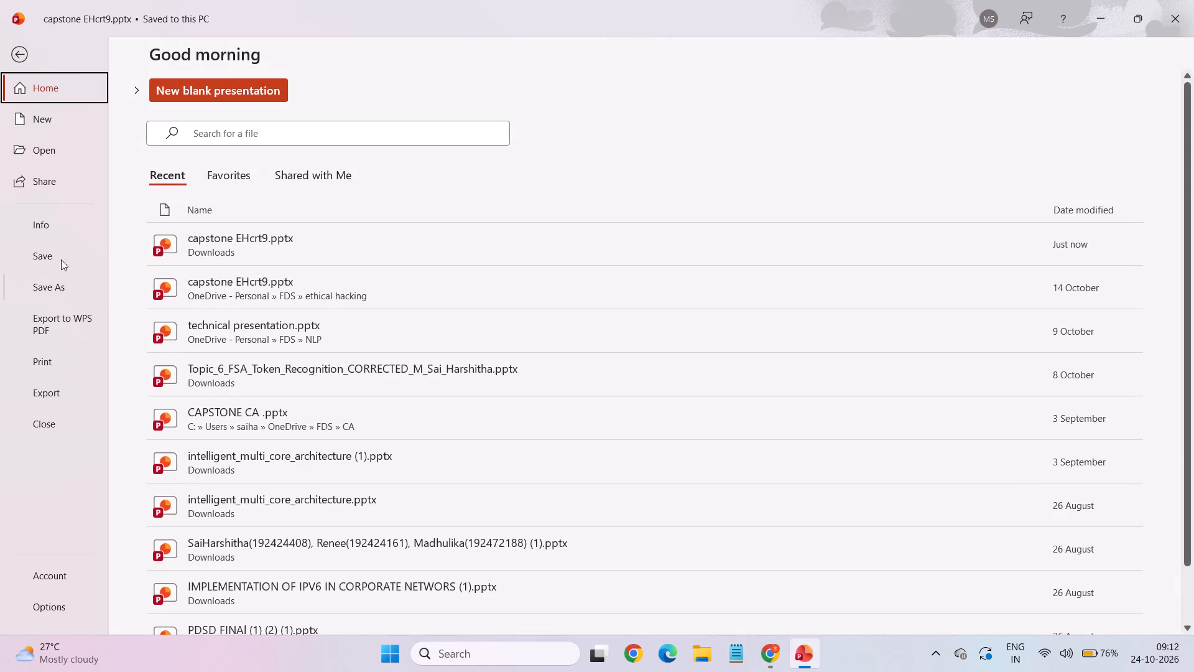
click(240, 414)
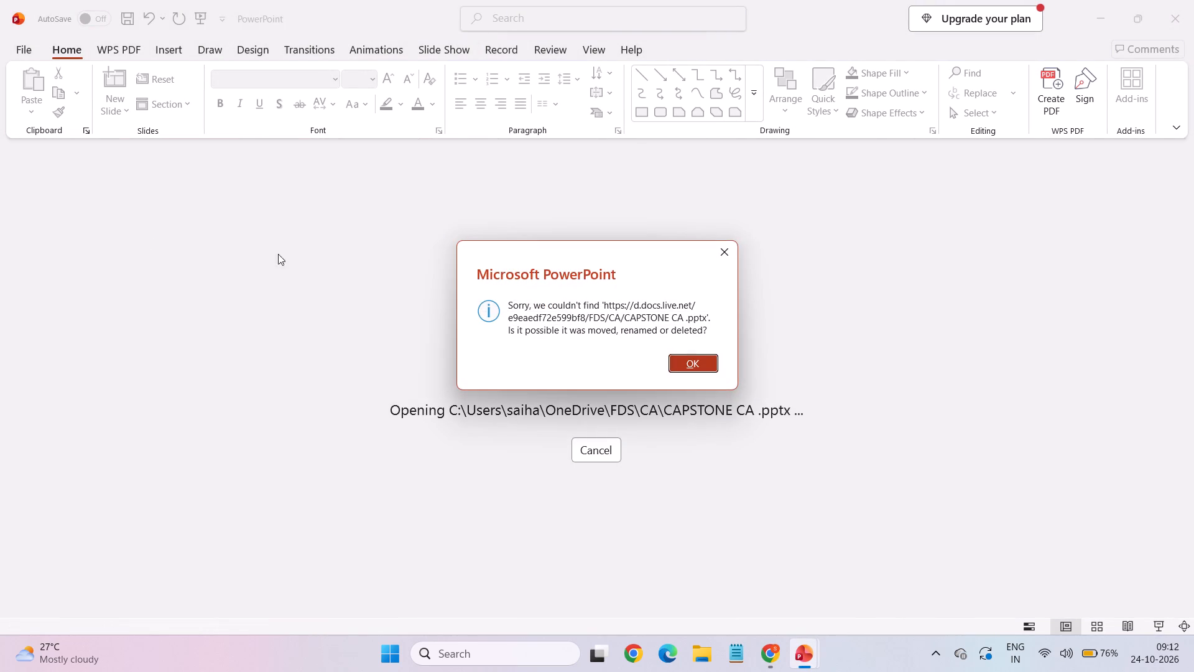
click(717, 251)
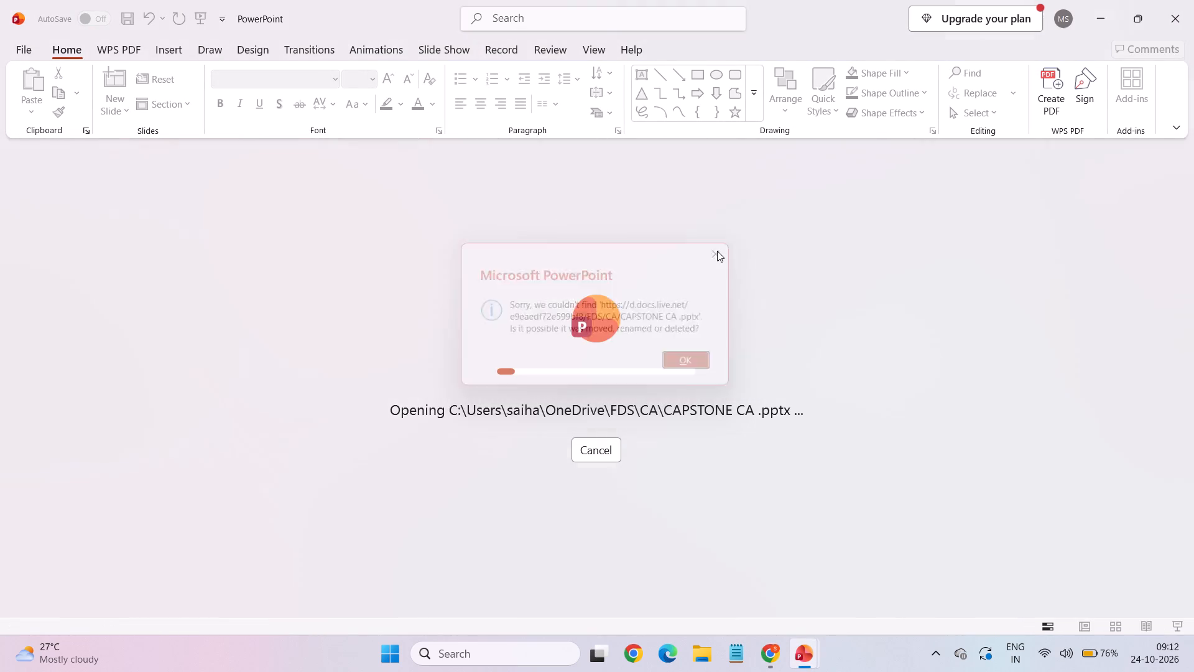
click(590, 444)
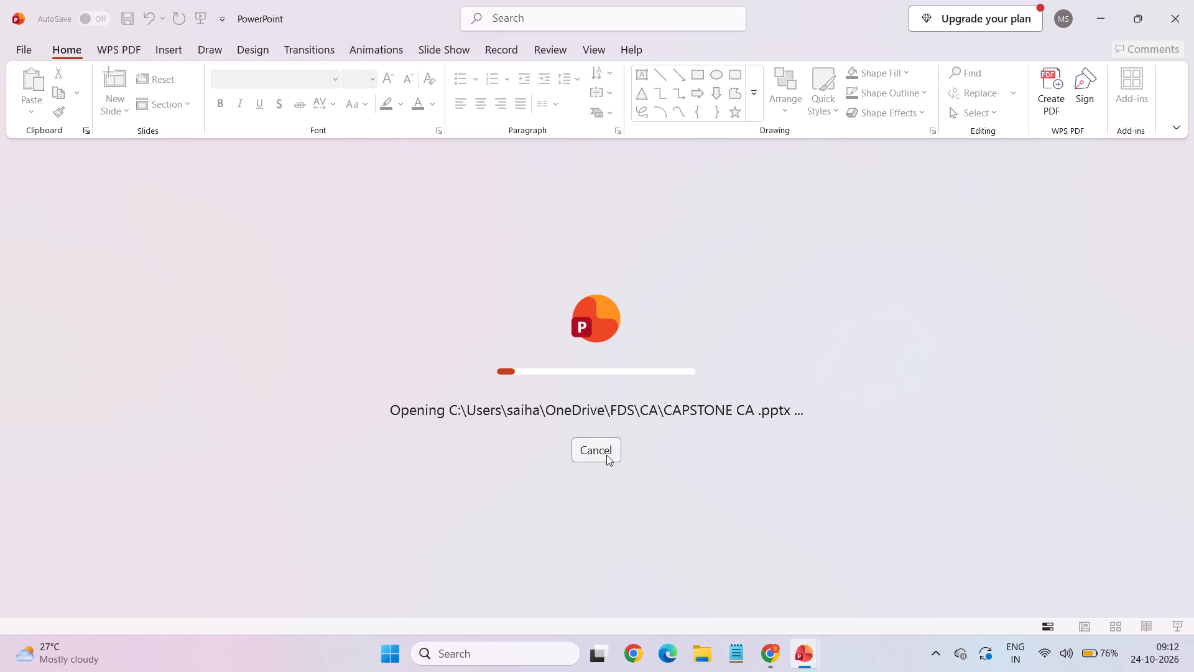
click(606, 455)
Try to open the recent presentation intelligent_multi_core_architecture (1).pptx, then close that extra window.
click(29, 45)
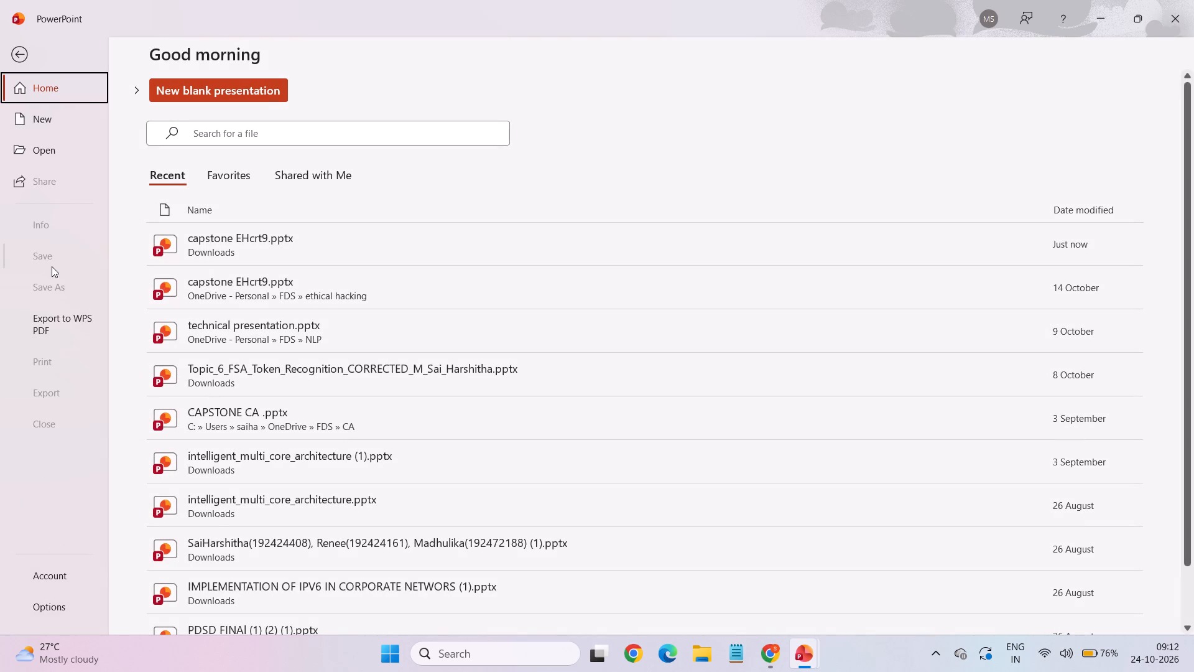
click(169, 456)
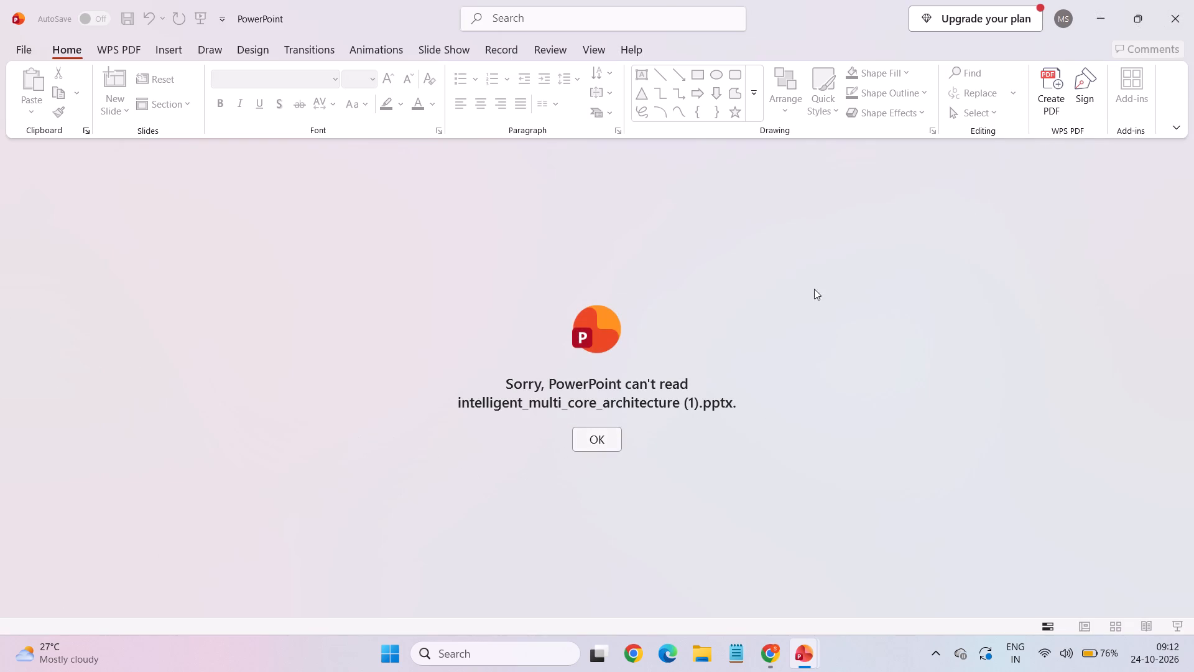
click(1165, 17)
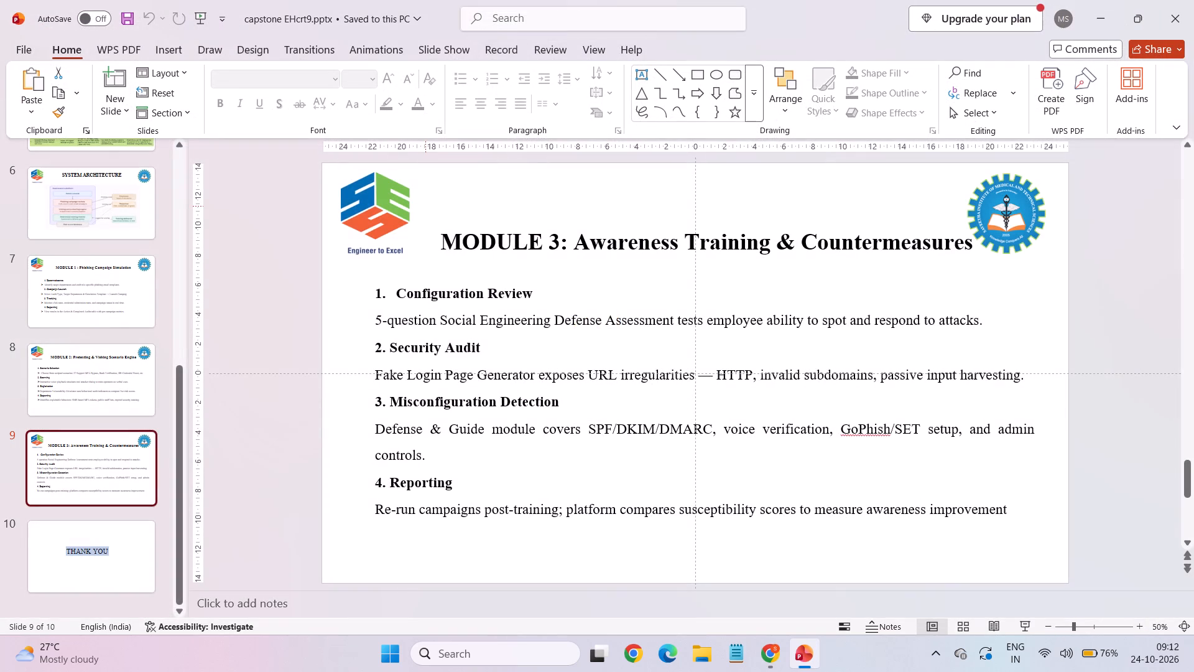
Copy all logos and text boxes from the title slide of the capstone EHcrt9 deck.
scroll(68, 217, up, 11)
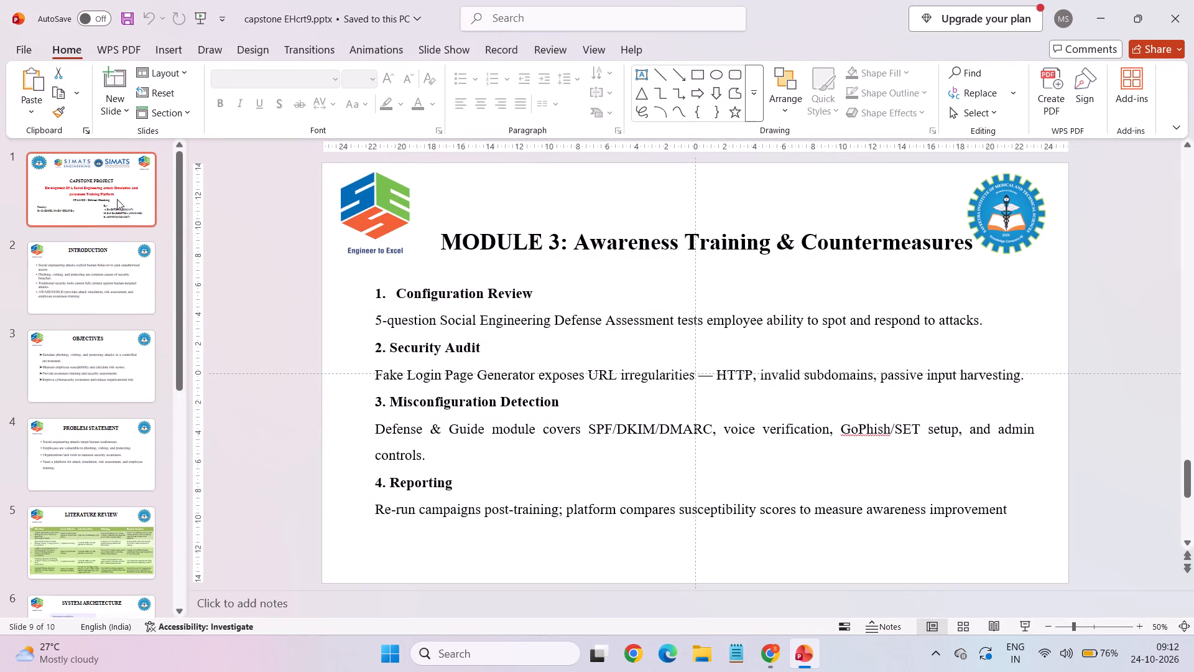
click(131, 197)
click(534, 413)
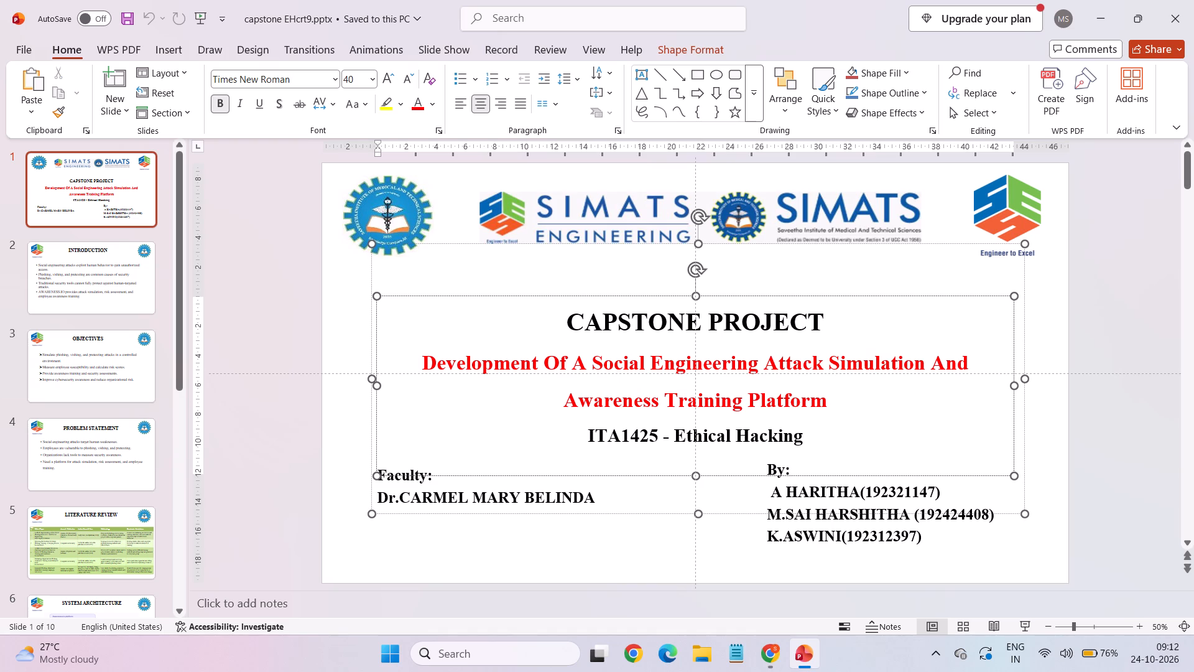
key(ctrl+a)
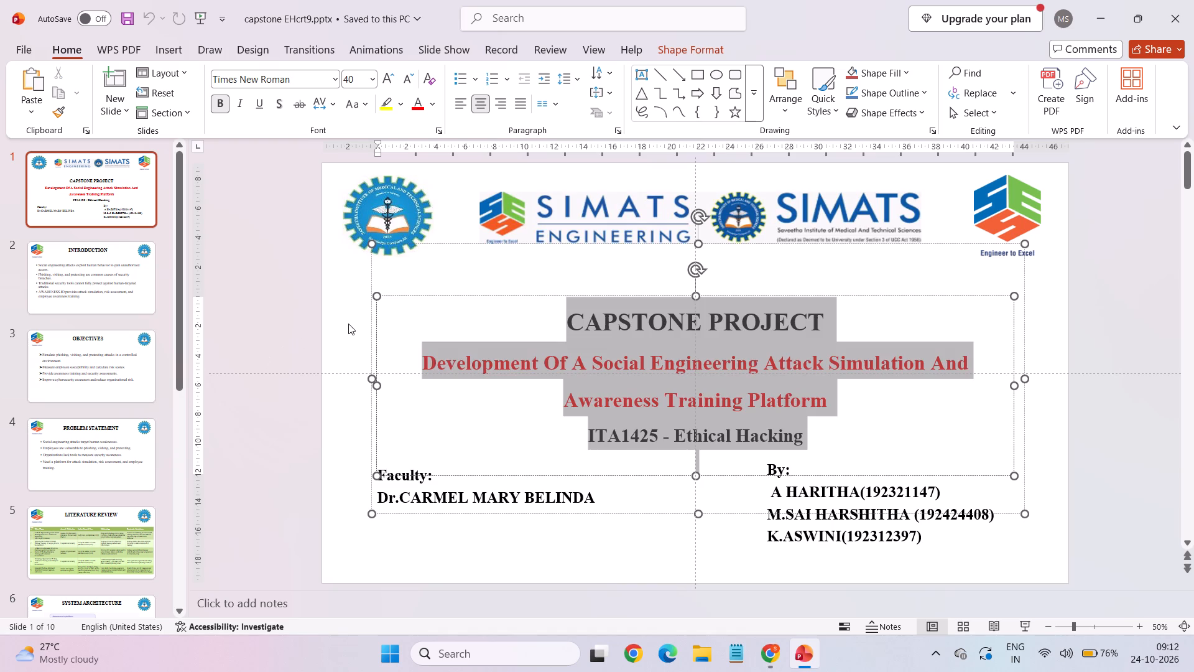
click(348, 324)
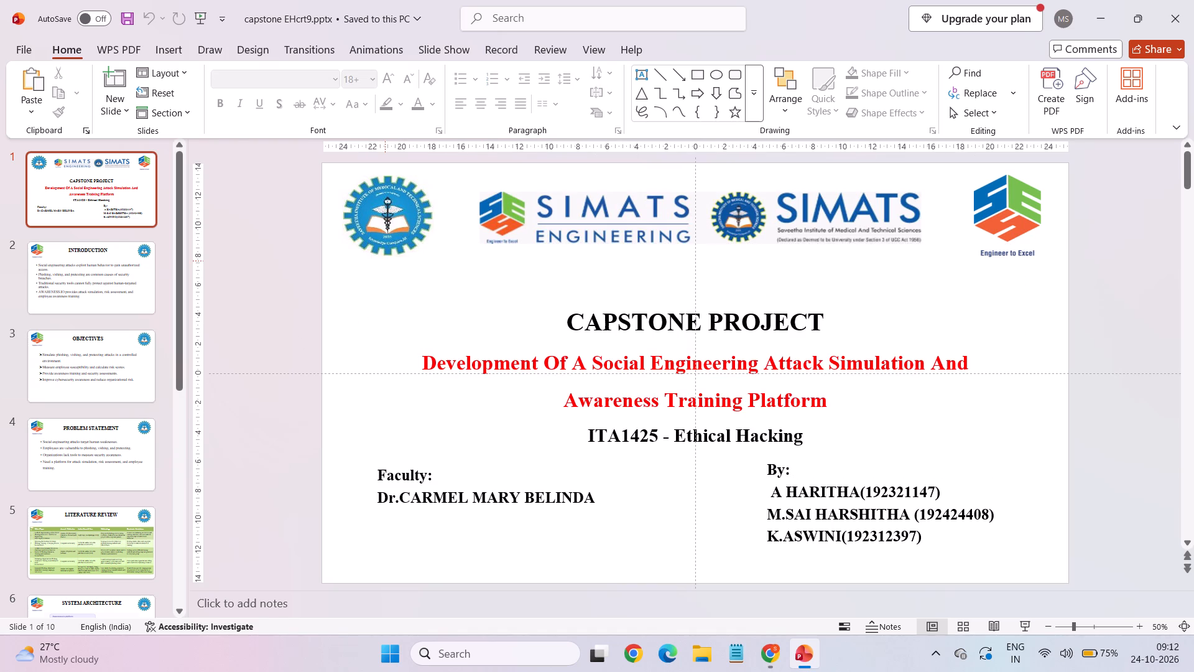
key(ctrl+a)
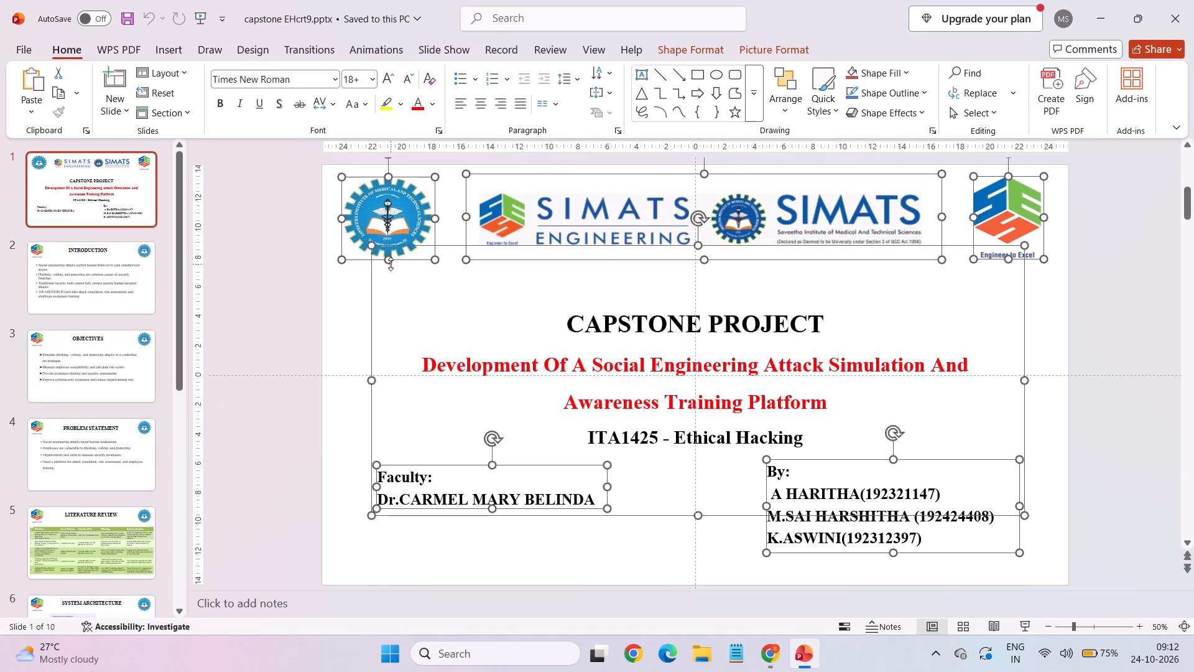
key(ctrl+c)
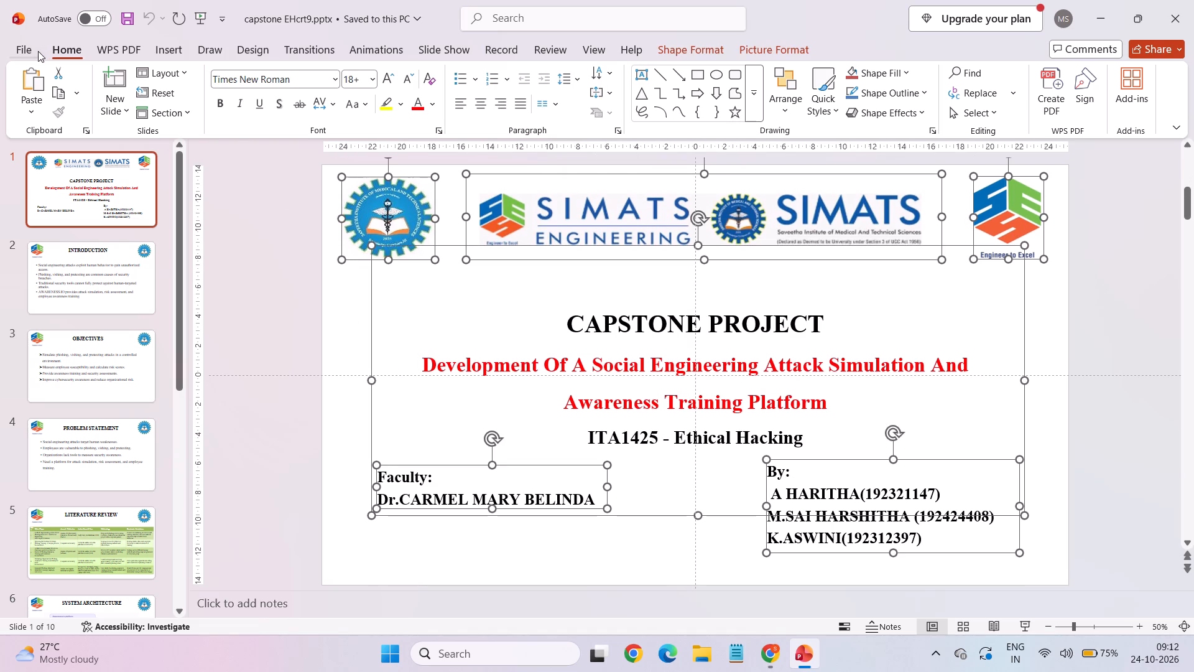
Create a new blank presentation and paste the copied logos and text boxes onto its title slide.
click(38, 51)
click(48, 122)
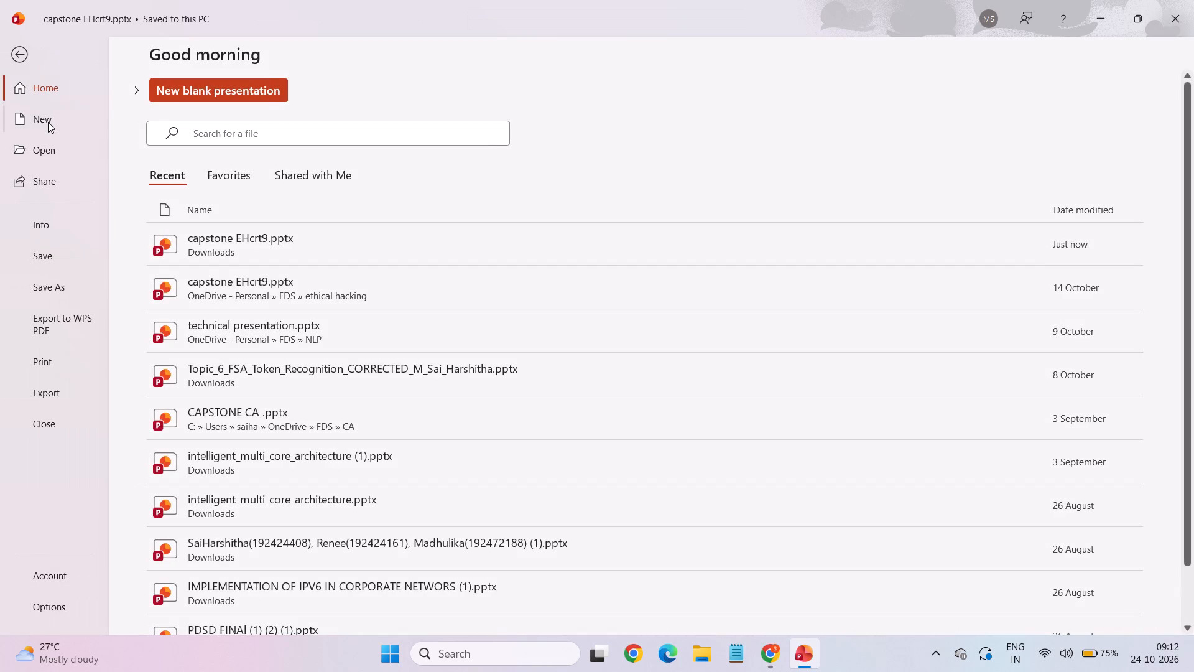
click(150, 161)
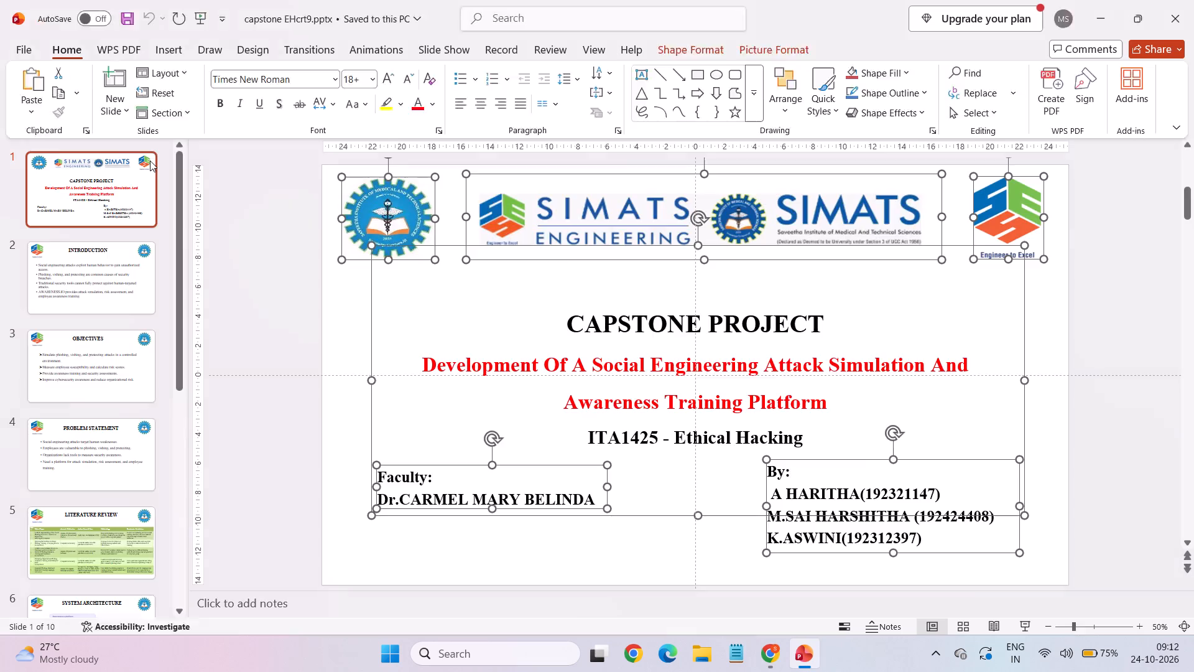
key(ctrl+v)
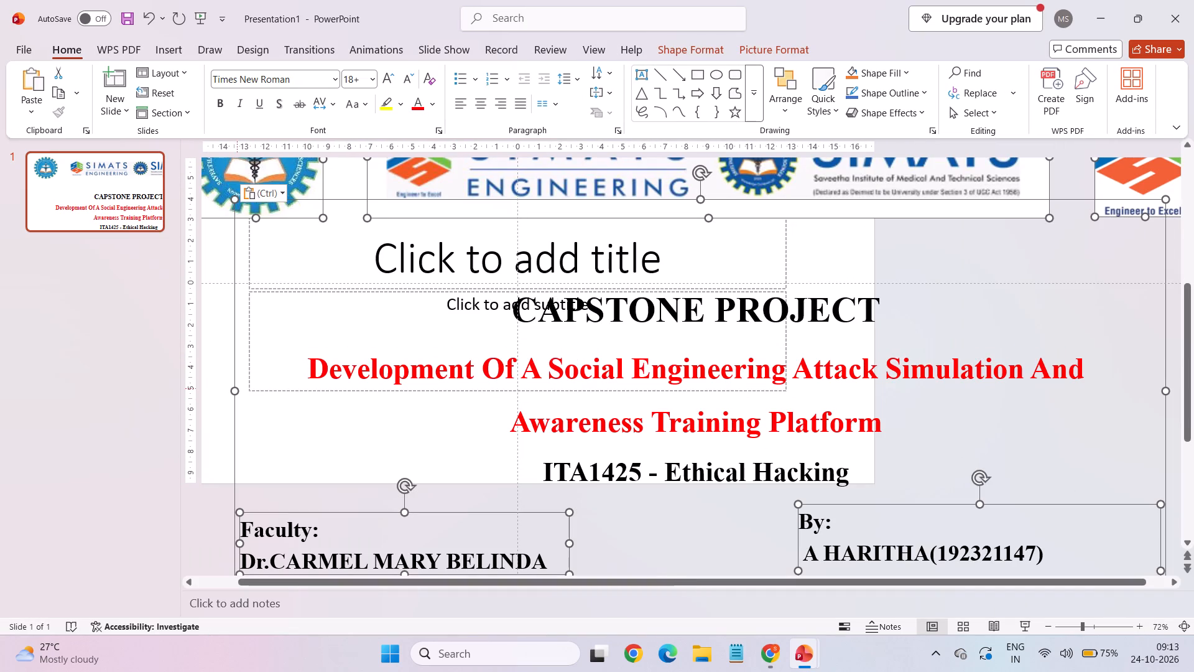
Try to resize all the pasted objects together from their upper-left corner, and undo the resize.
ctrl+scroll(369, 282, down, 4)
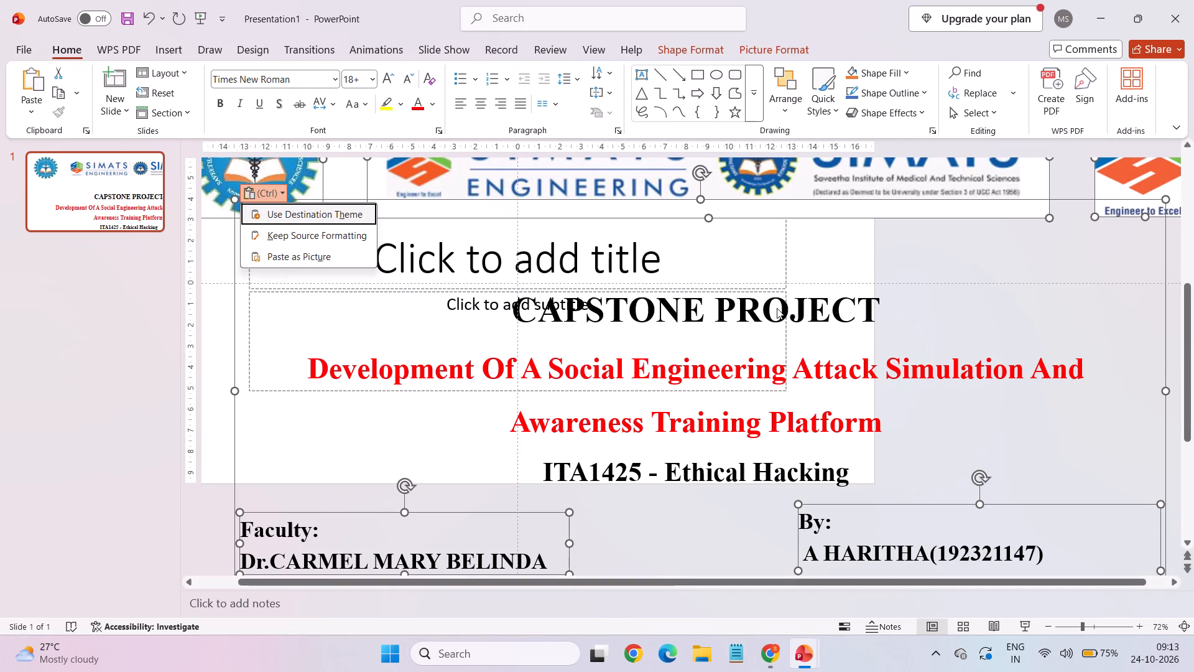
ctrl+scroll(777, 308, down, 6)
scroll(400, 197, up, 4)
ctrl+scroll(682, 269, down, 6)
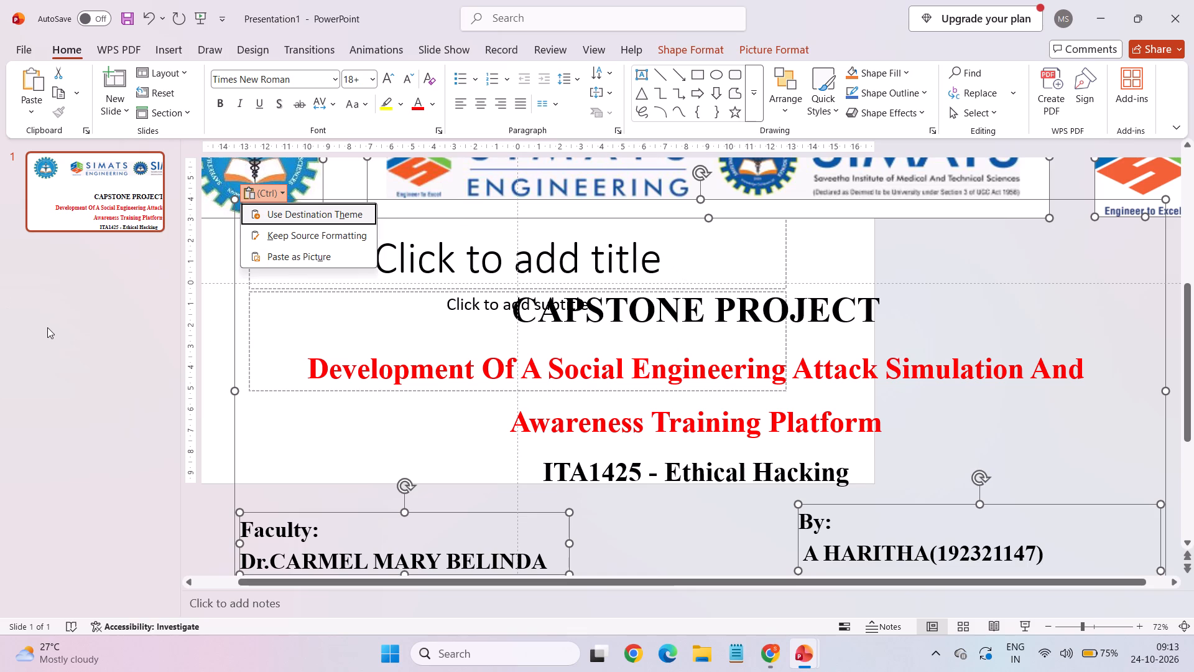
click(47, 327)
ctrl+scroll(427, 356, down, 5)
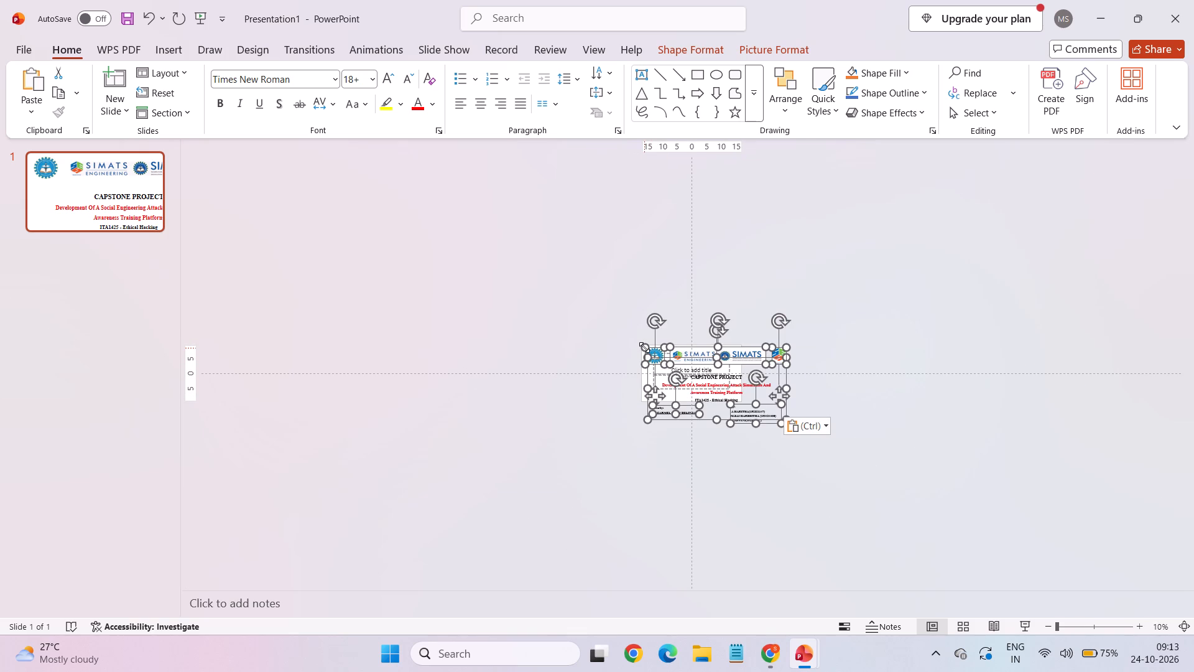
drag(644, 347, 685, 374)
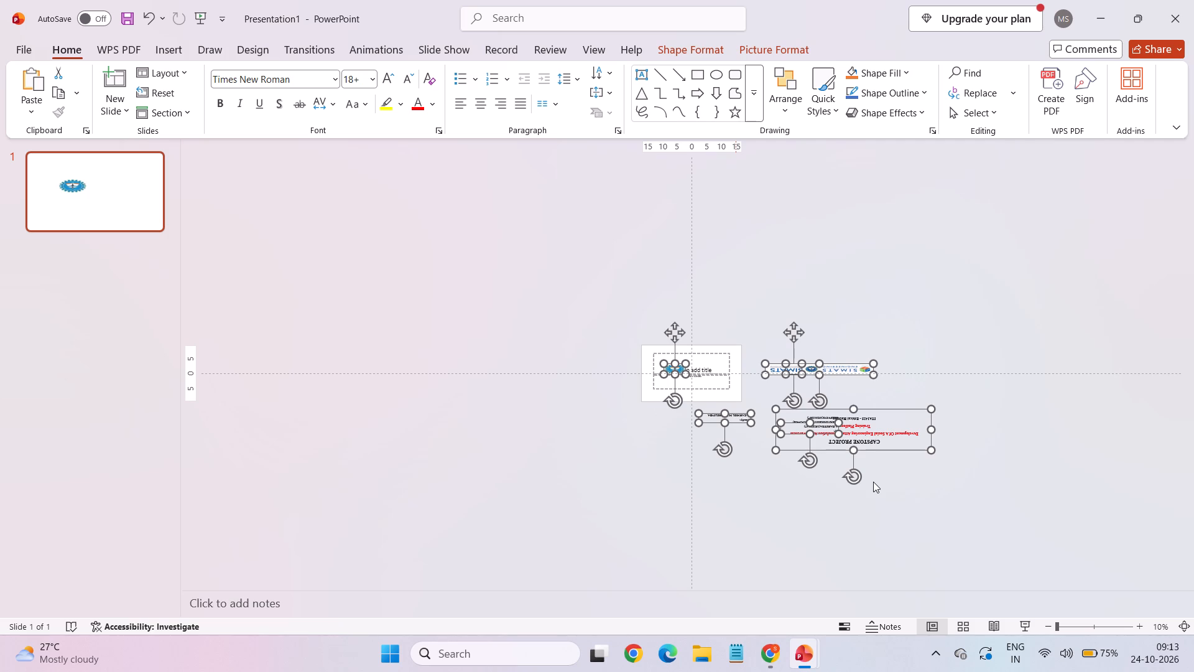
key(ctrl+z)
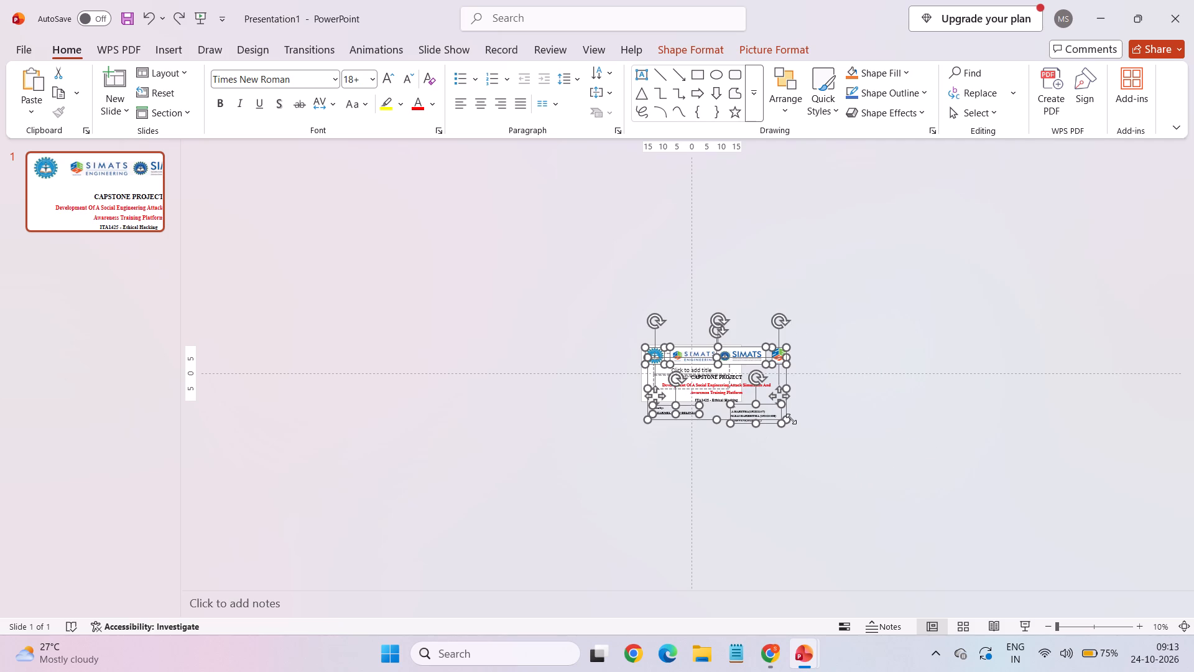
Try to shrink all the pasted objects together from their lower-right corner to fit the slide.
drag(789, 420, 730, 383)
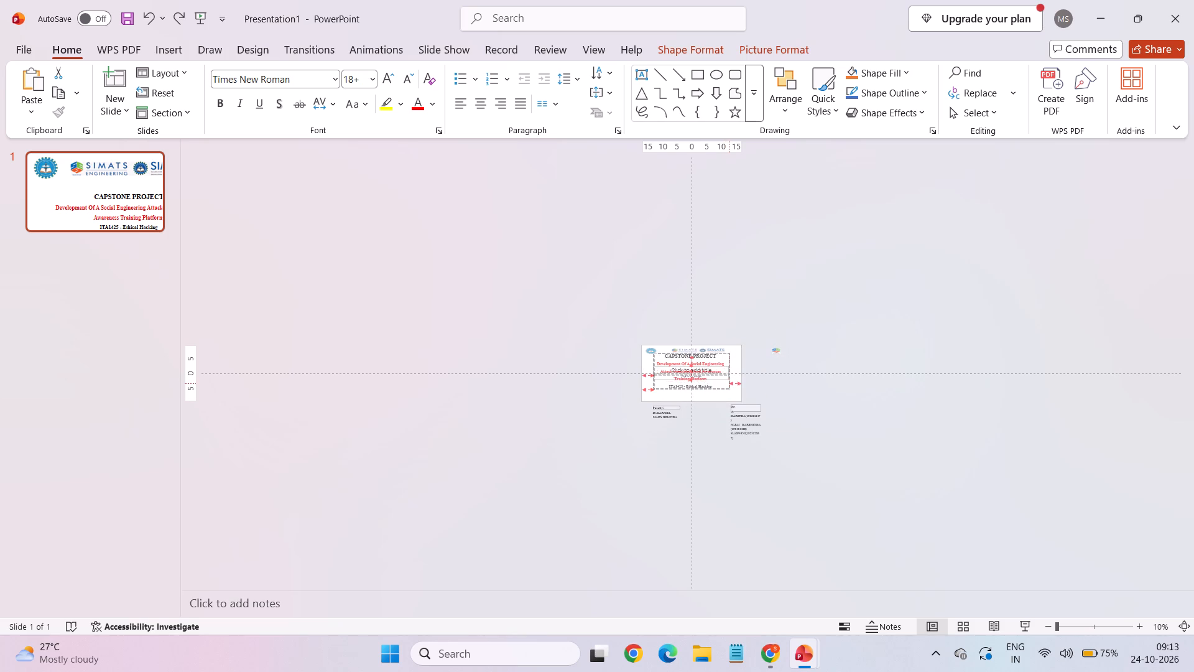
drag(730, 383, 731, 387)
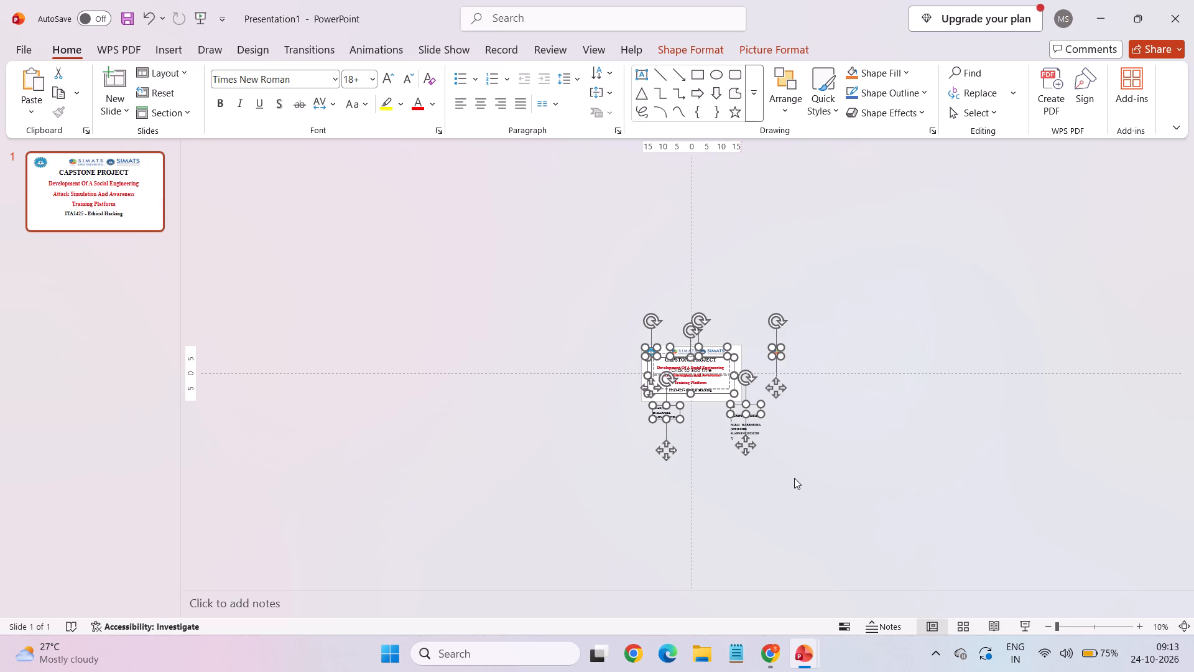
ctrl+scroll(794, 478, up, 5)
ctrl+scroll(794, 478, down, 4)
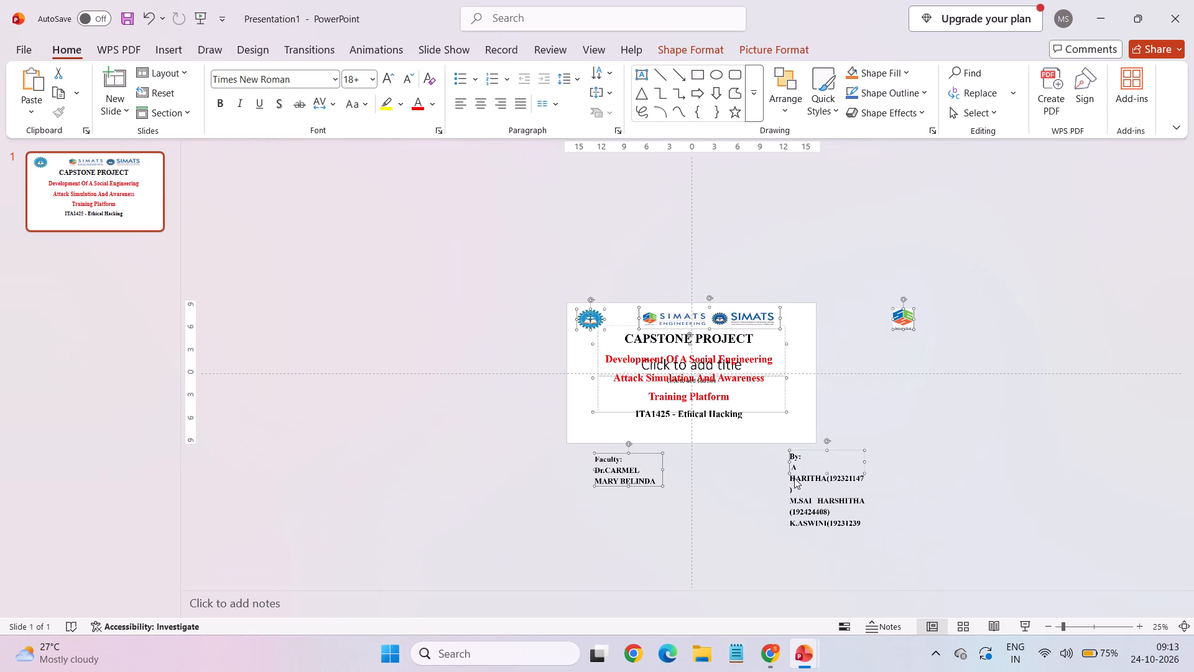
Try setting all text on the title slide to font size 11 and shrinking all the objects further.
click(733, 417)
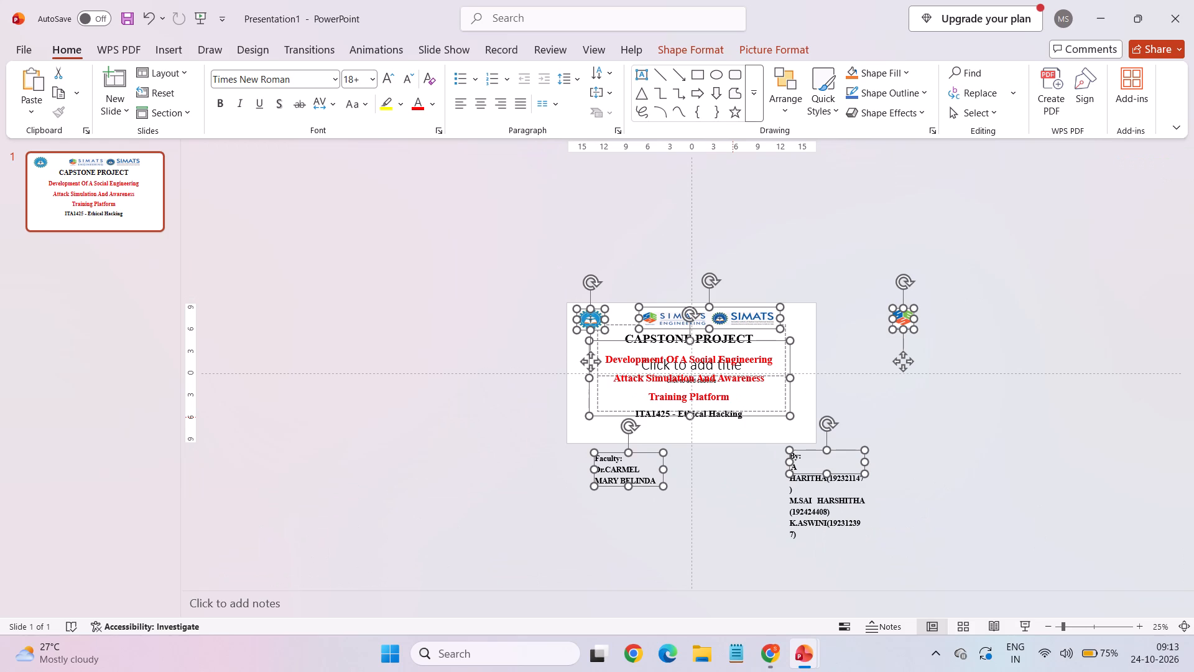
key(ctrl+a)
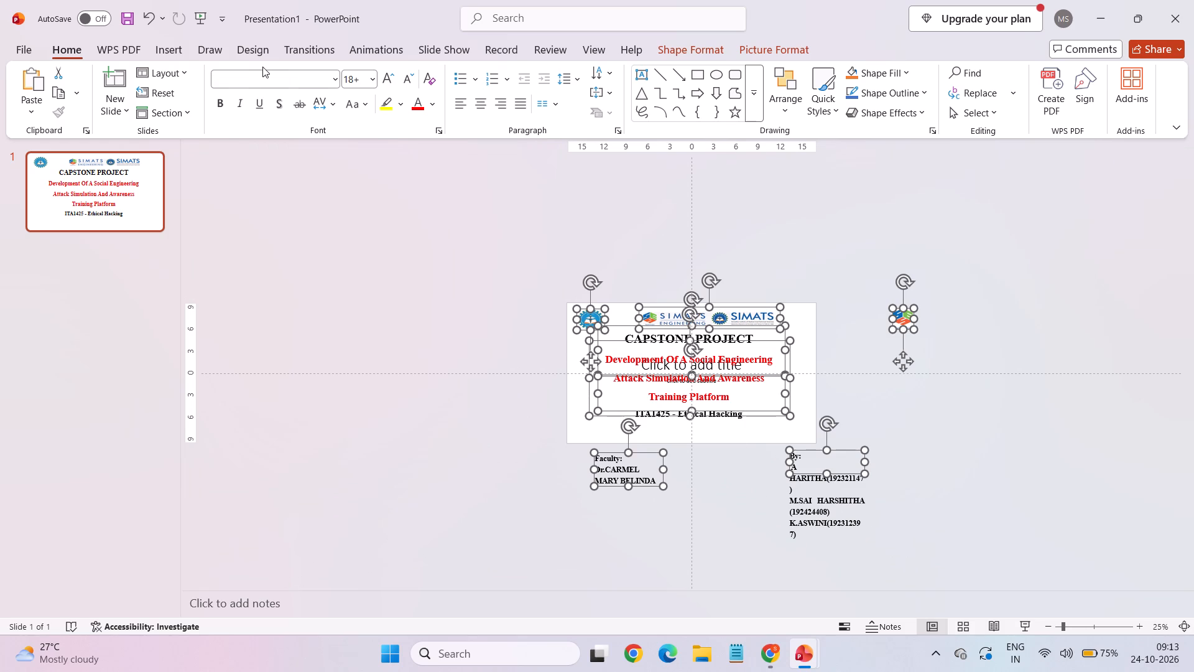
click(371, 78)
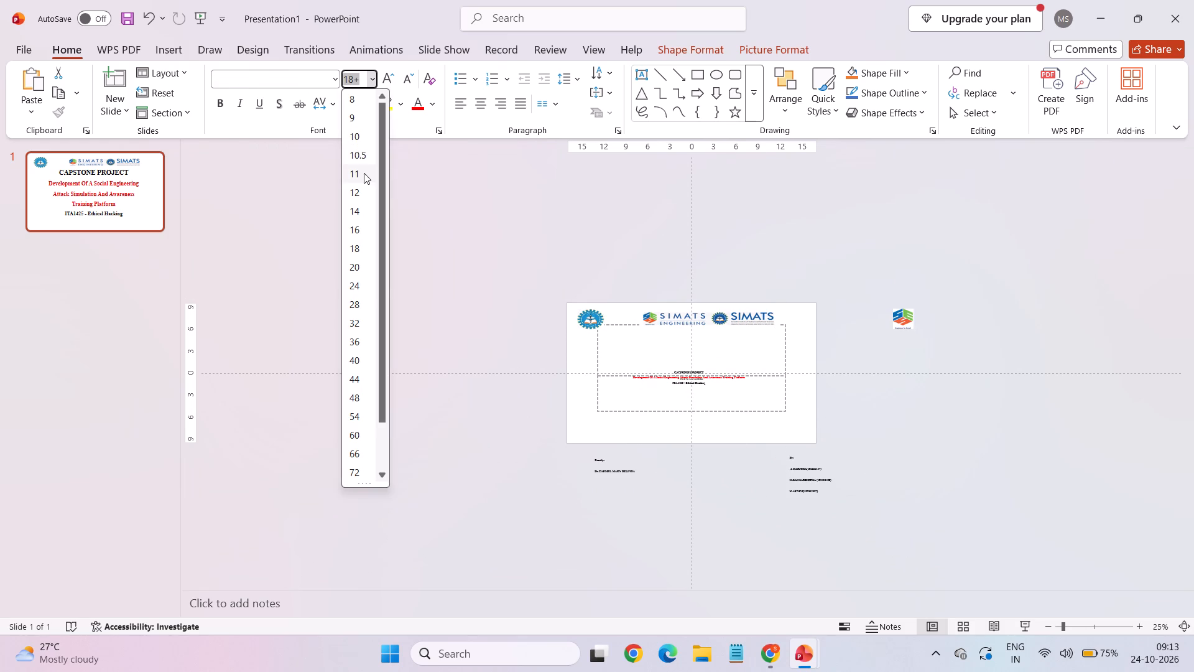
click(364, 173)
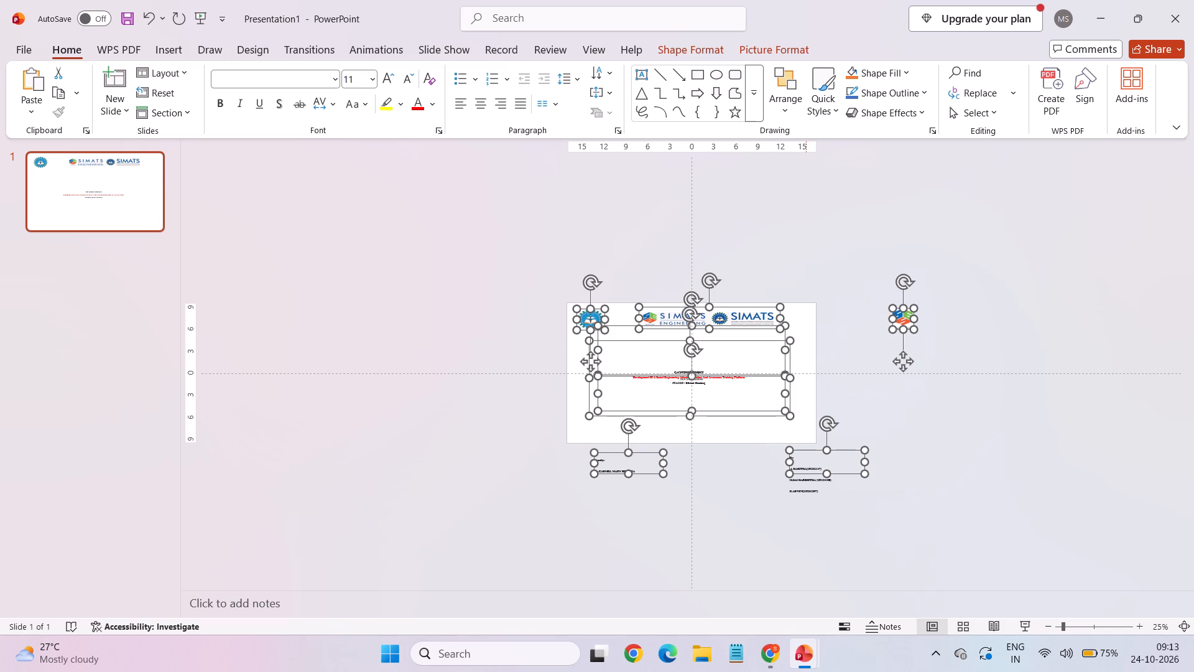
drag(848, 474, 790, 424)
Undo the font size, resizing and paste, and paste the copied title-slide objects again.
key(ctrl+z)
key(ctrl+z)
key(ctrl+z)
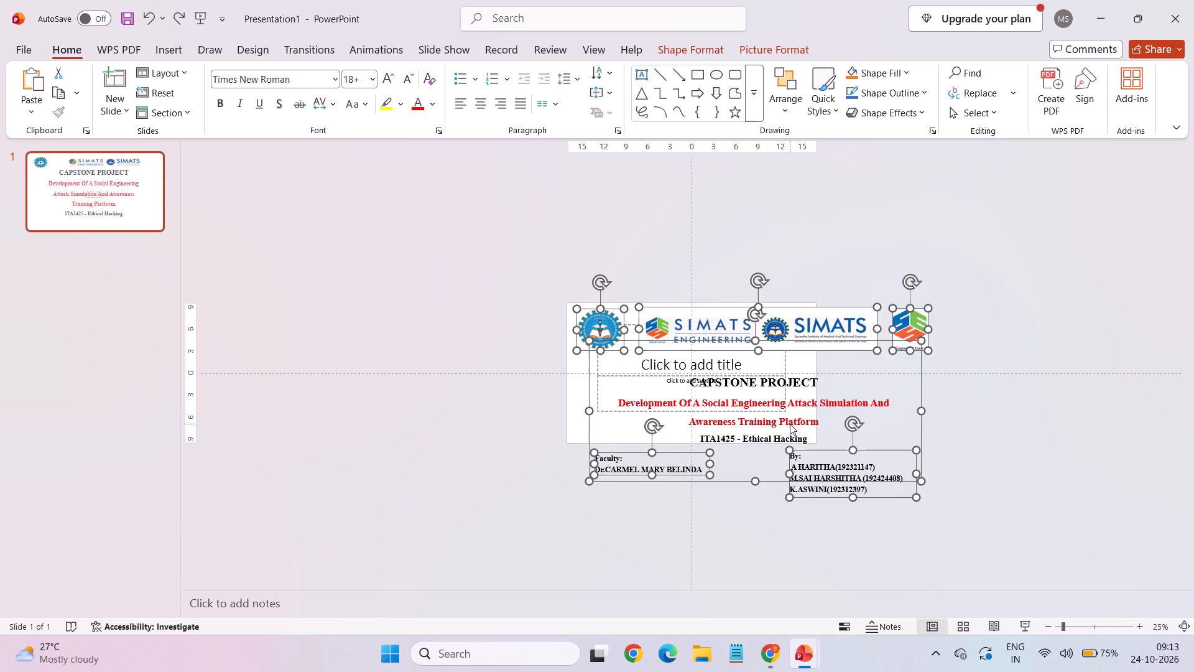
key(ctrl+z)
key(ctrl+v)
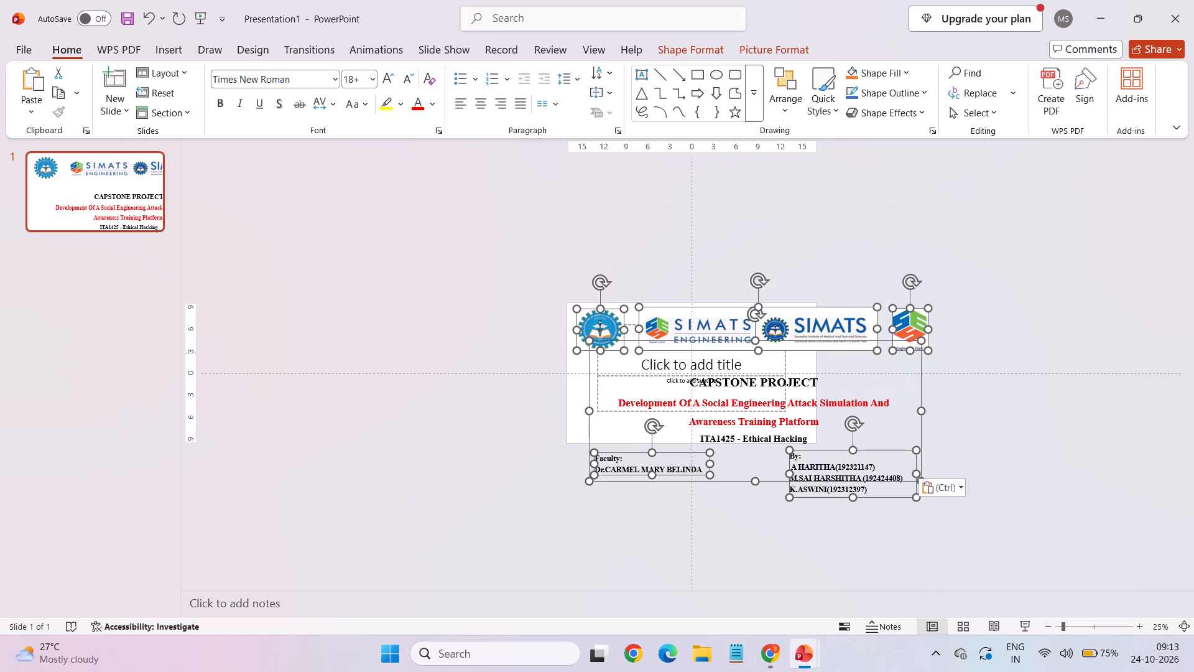
Apply font size 18 to the newly pasted title-slide objects.
click(376, 82)
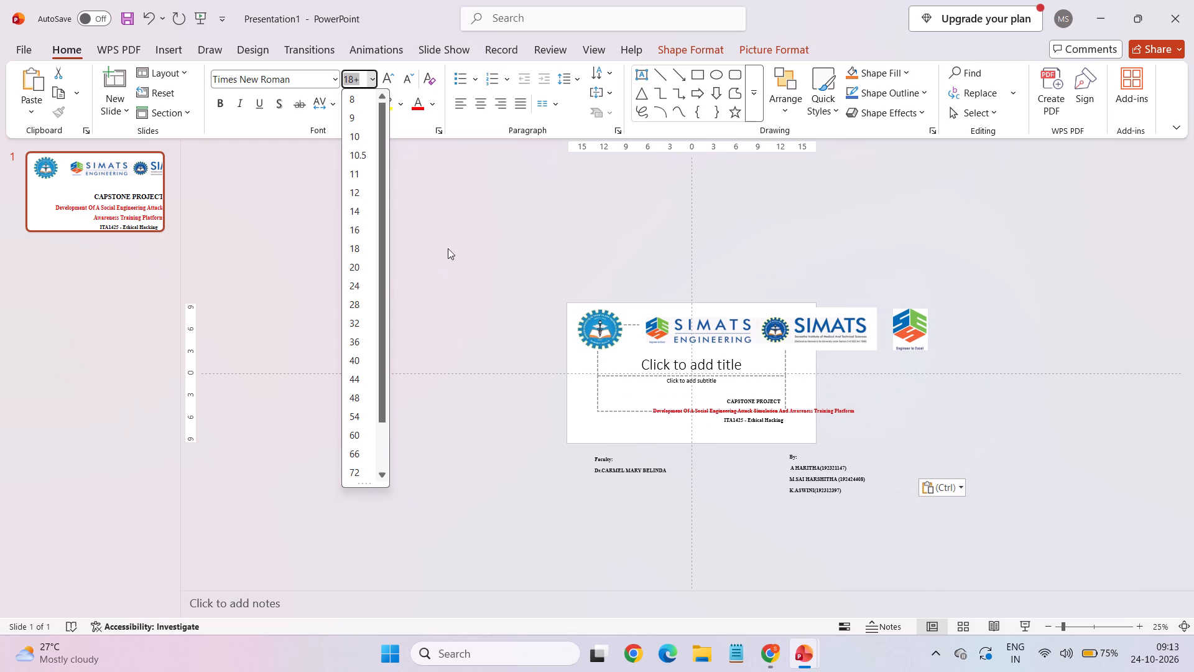
click(357, 250)
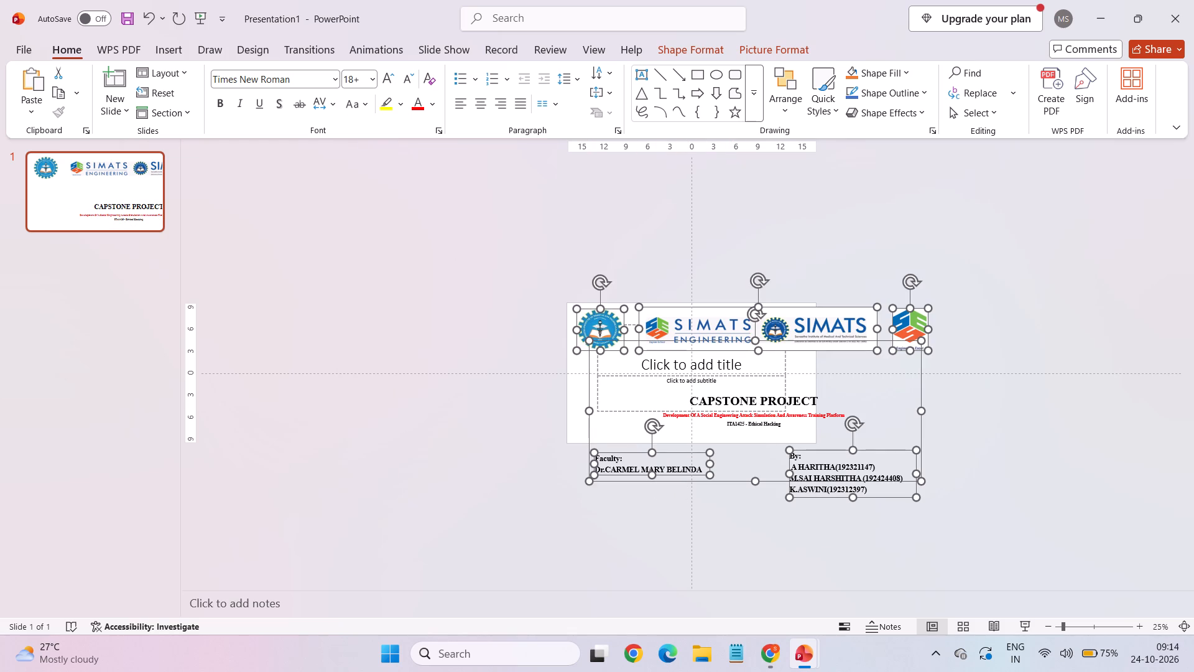
Shrink all the pasted objects together and shift them sideways to bring them closer to the slide area.
drag(919, 478, 818, 422)
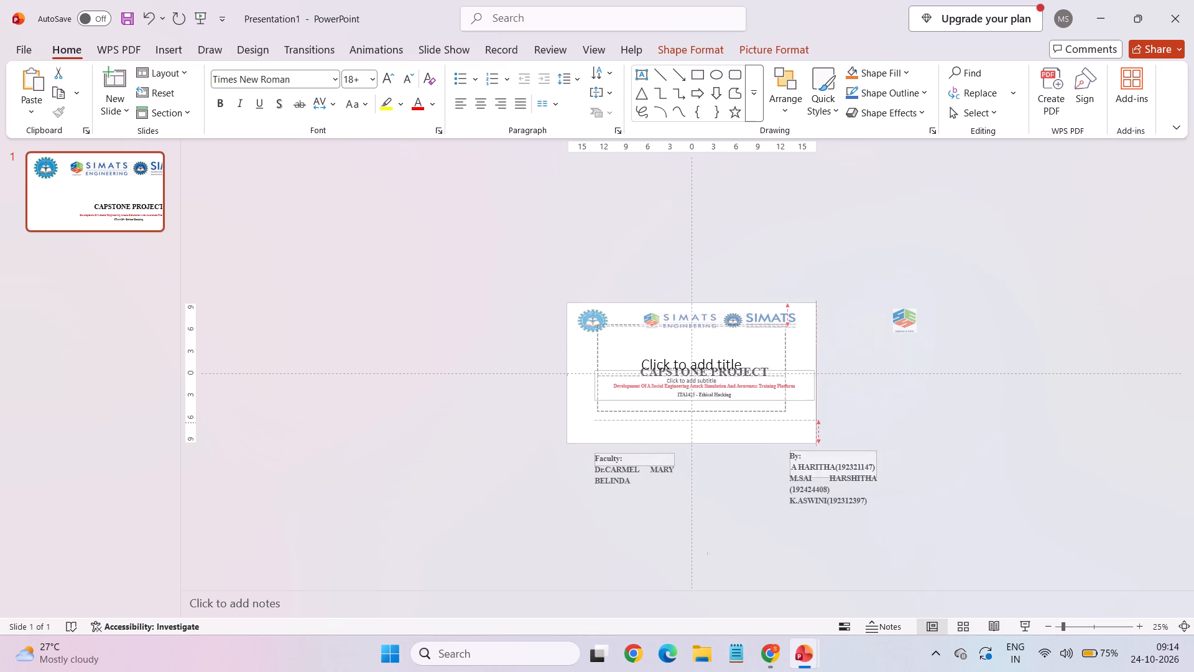
drag(818, 422, 794, 427)
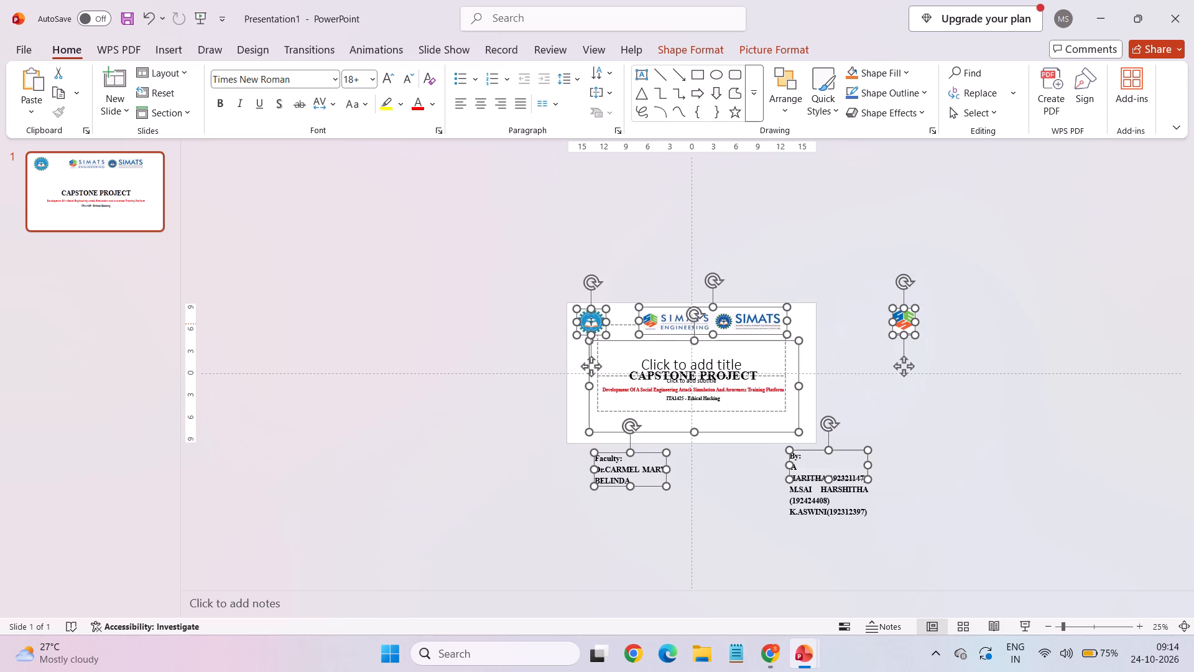
drag(910, 324, 808, 323)
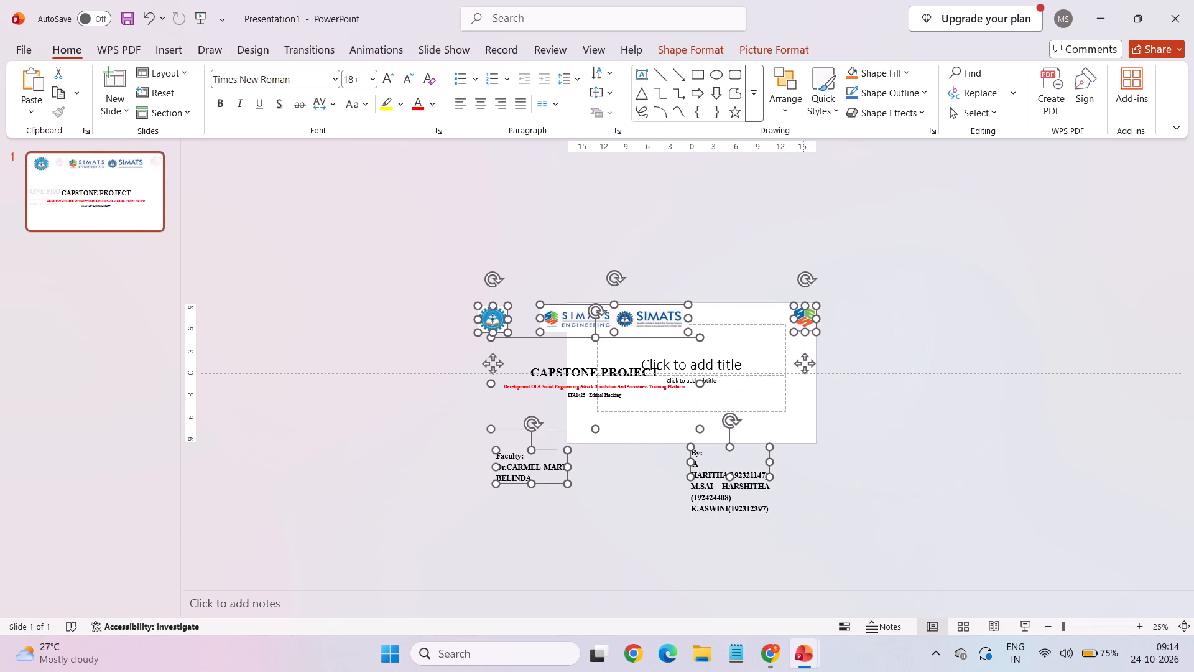
drag(614, 318, 670, 319)
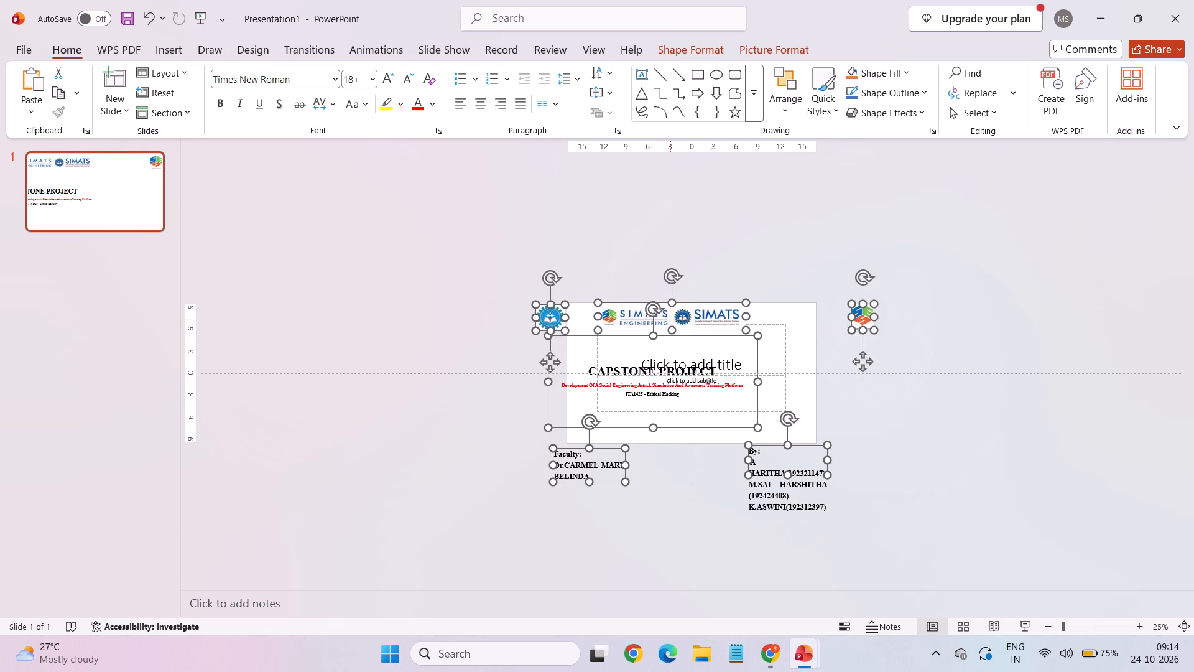
Move the Faculty text box up into the slide's lower-left area, cutting its text and pasting it back.
click(580, 477)
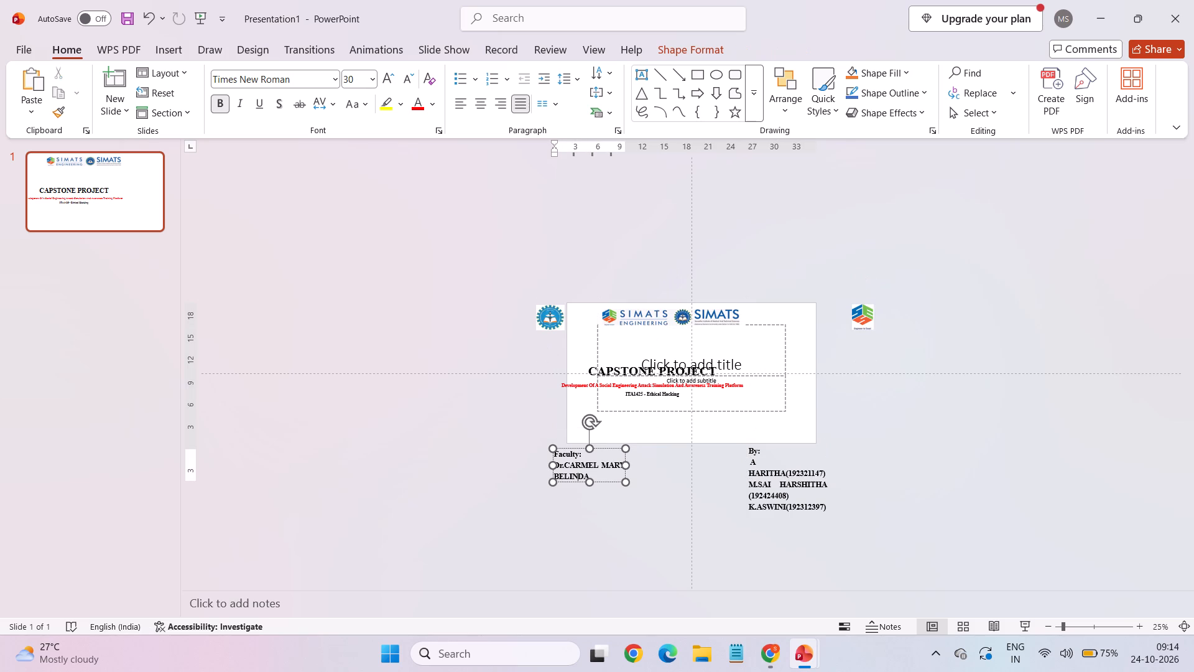
key(ctrl+a)
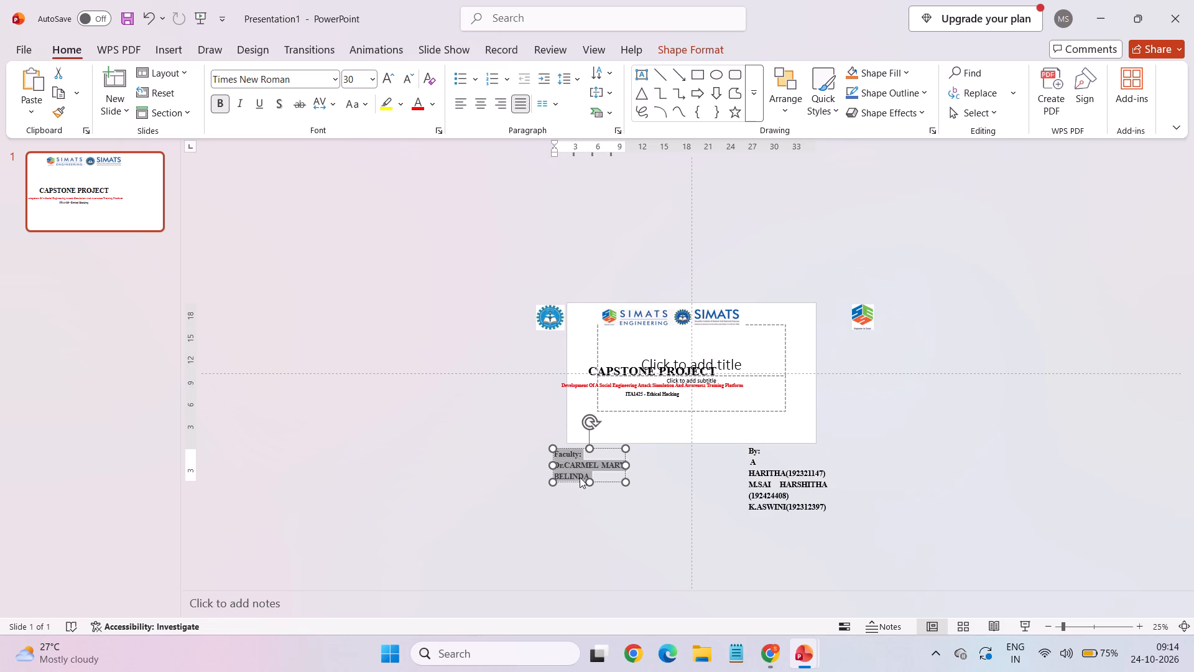
key(ctrl+x)
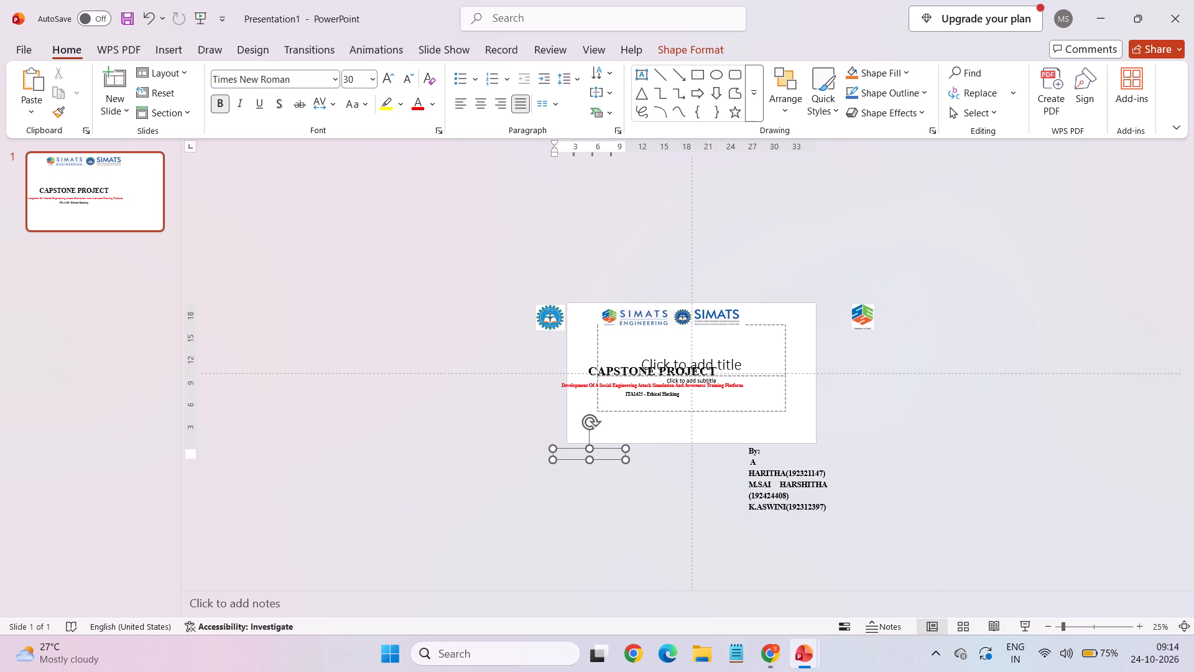
drag(610, 461, 636, 424)
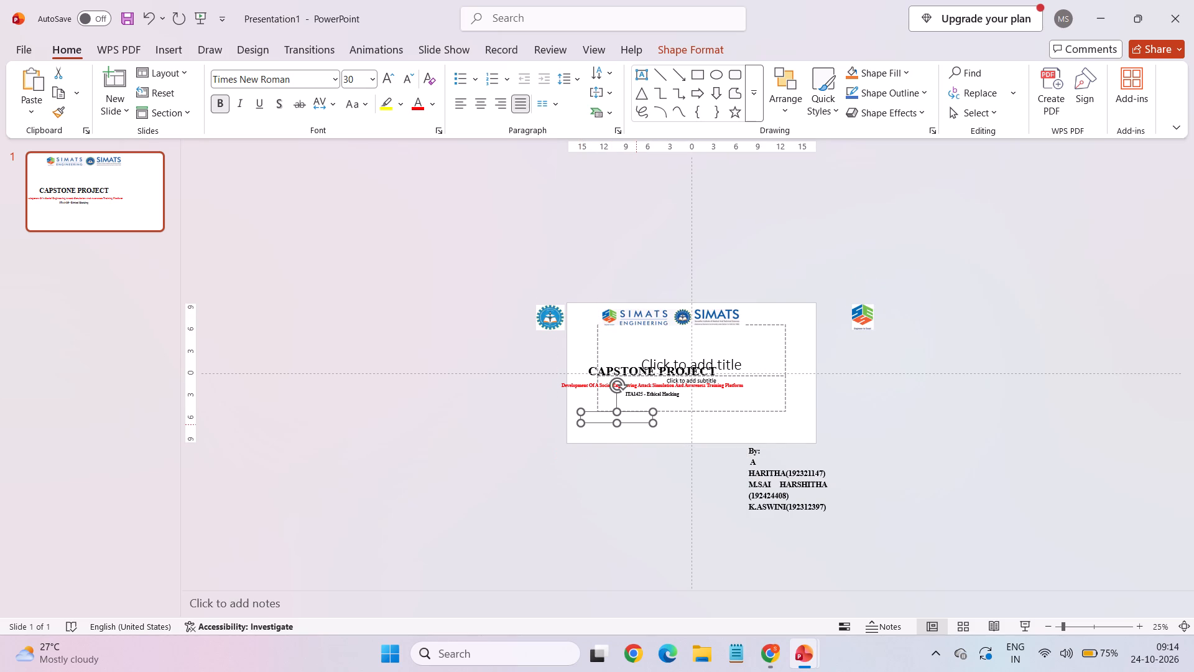
key(ctrl+v)
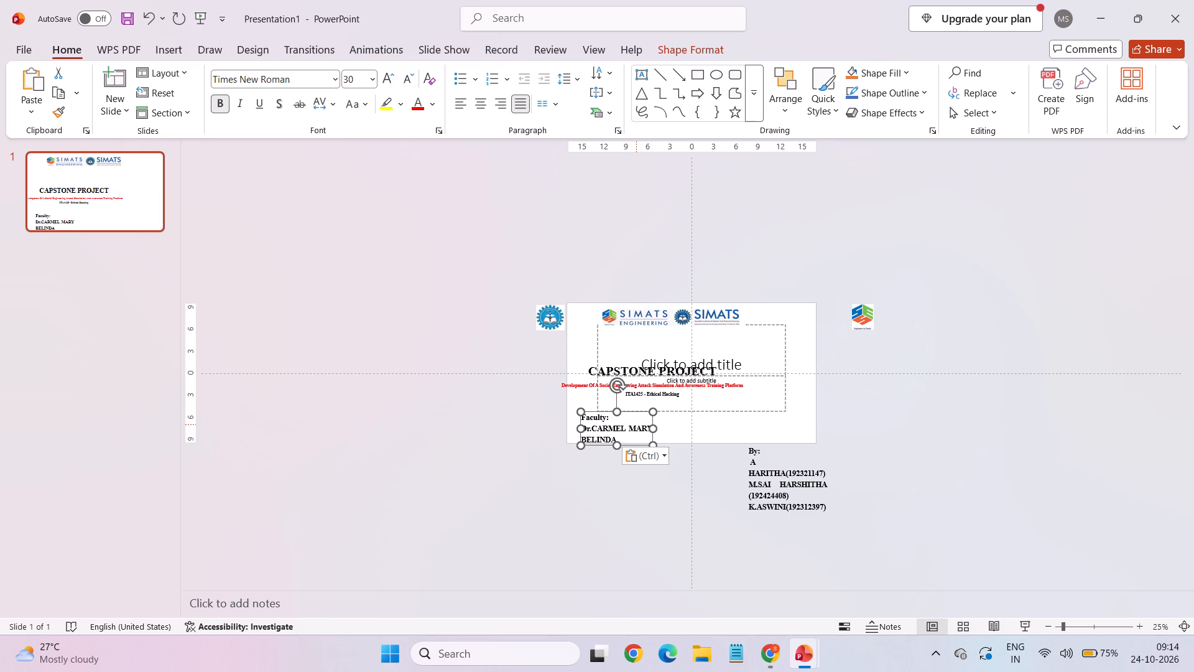
Move the "By:" team members text box up into the slide's lower-right area, cutting its text and pasting it back.
click(785, 495)
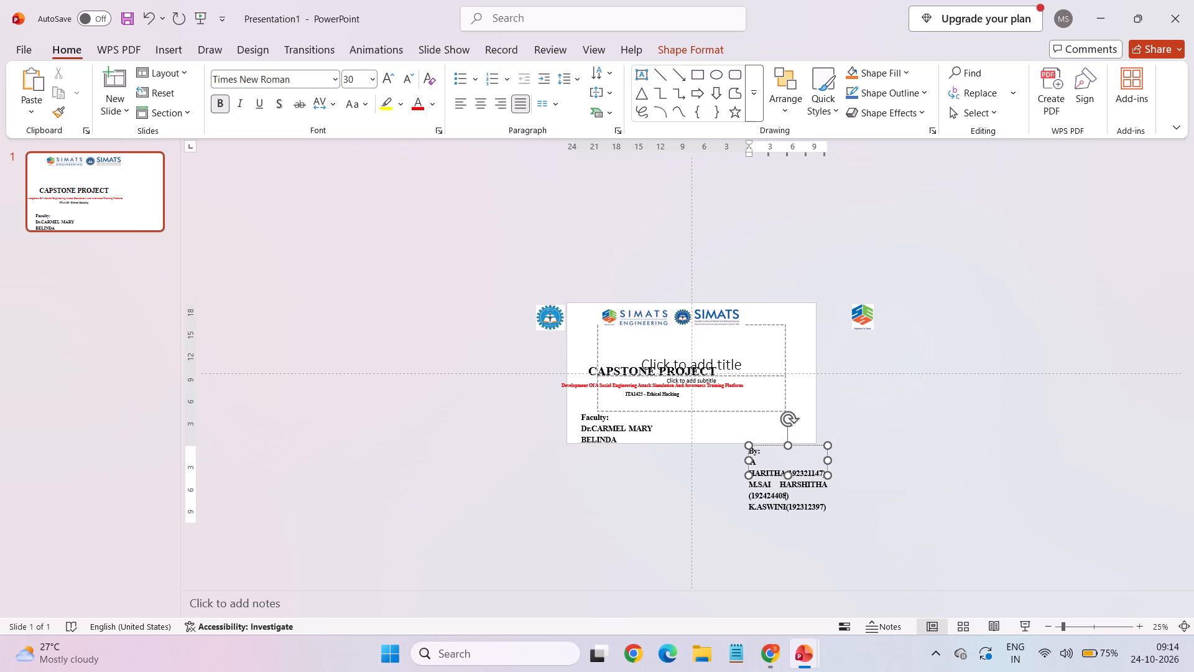
key(ctrl+a)
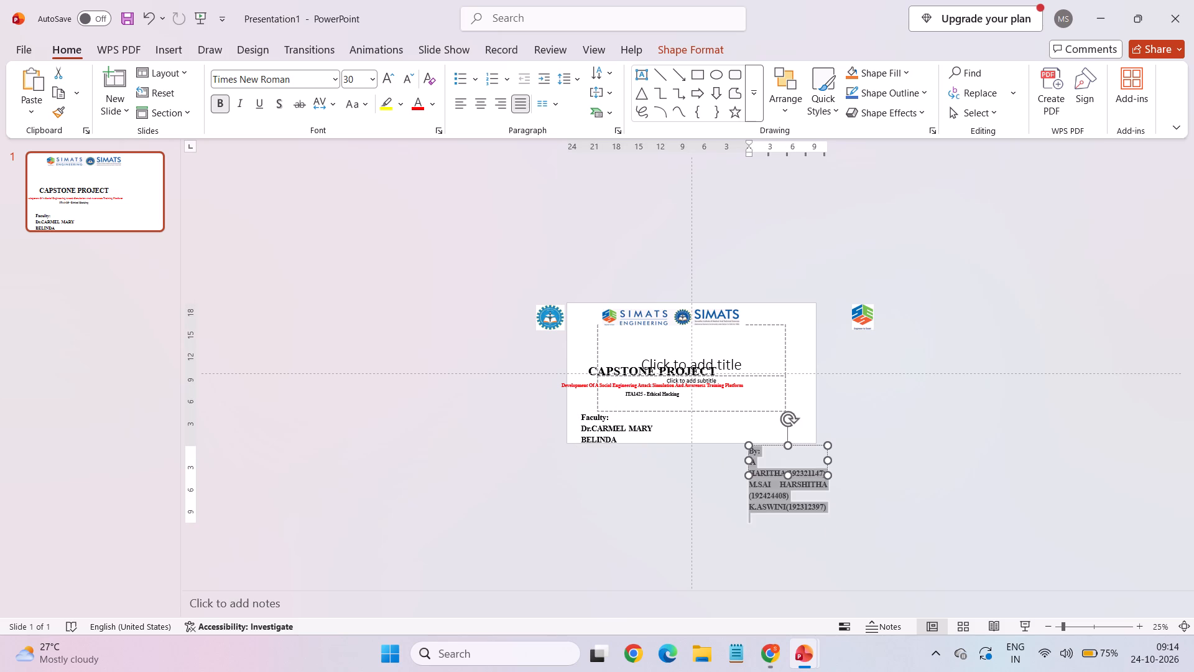
key(ctrl+x)
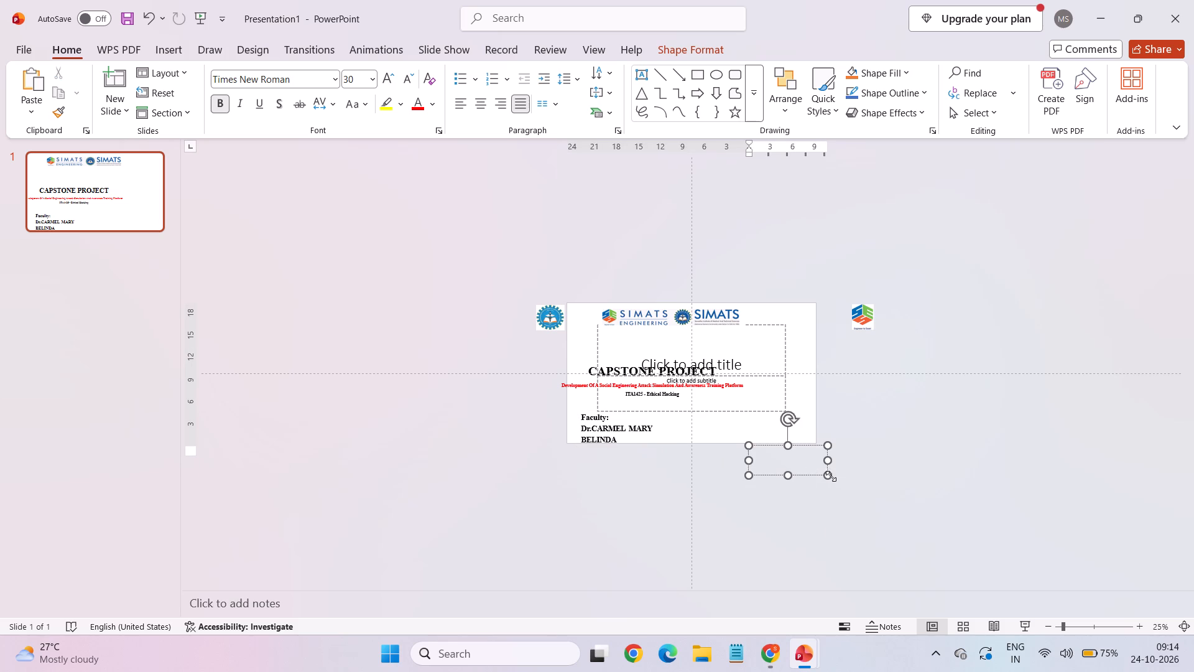
drag(807, 475, 778, 441)
key(ctrl+v)
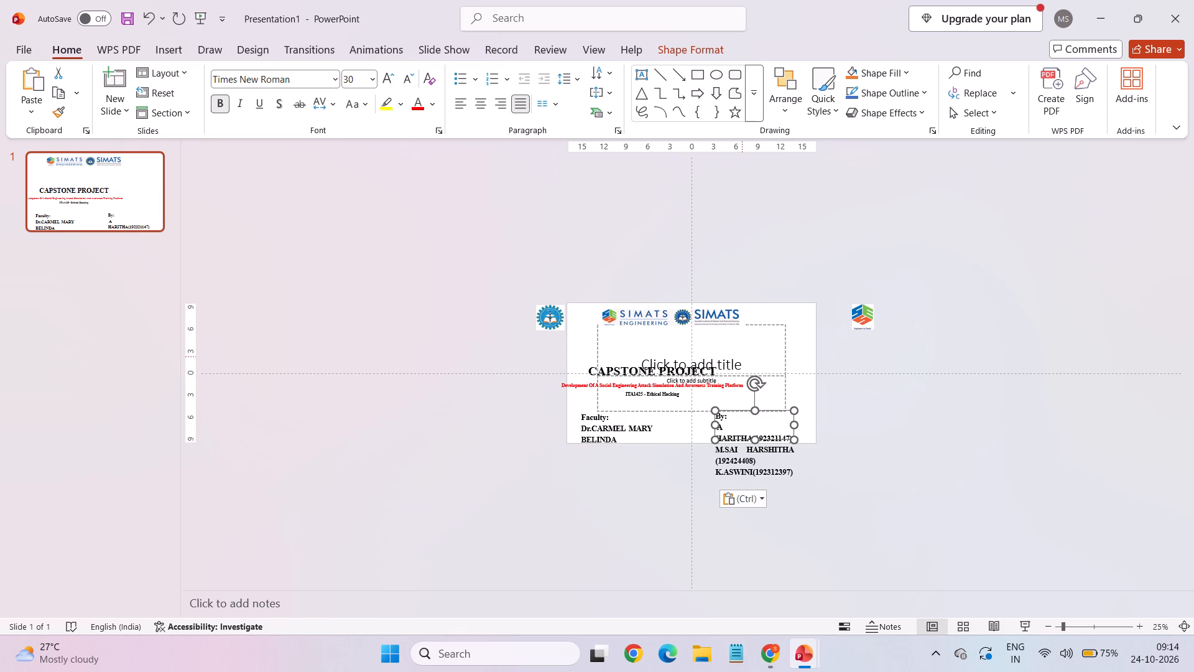
Move the round blue emblem logo inward onto the slide's upper-left corner.
scroll(744, 355, up, 2)
click(417, 261)
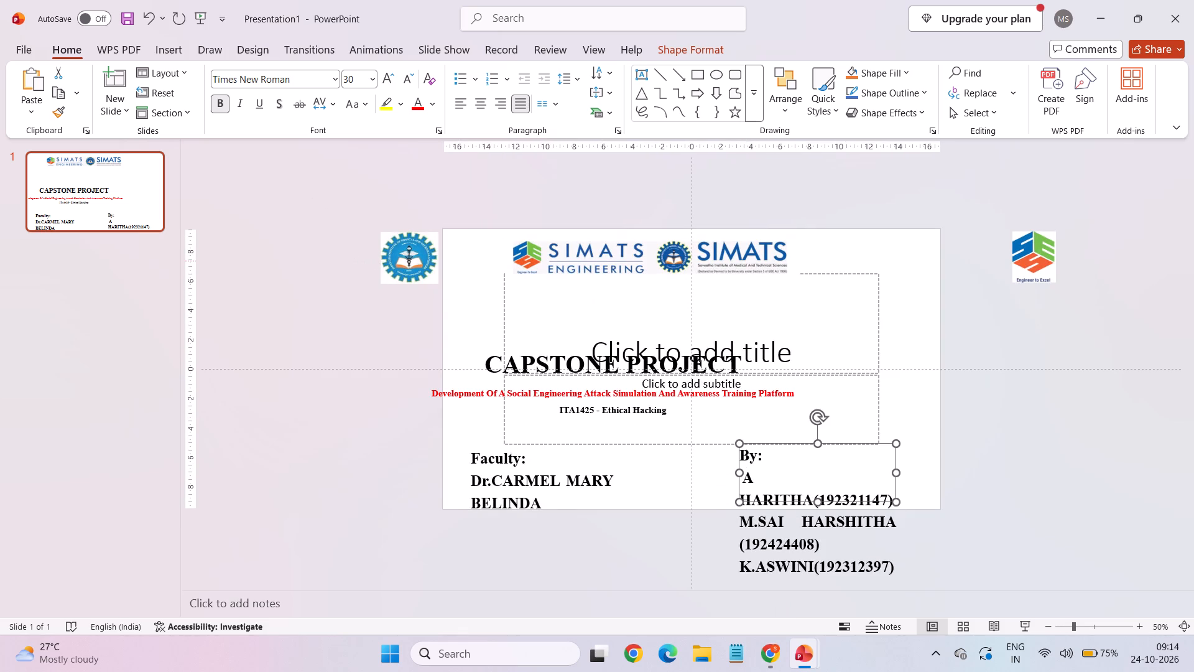
drag(417, 261, 479, 270)
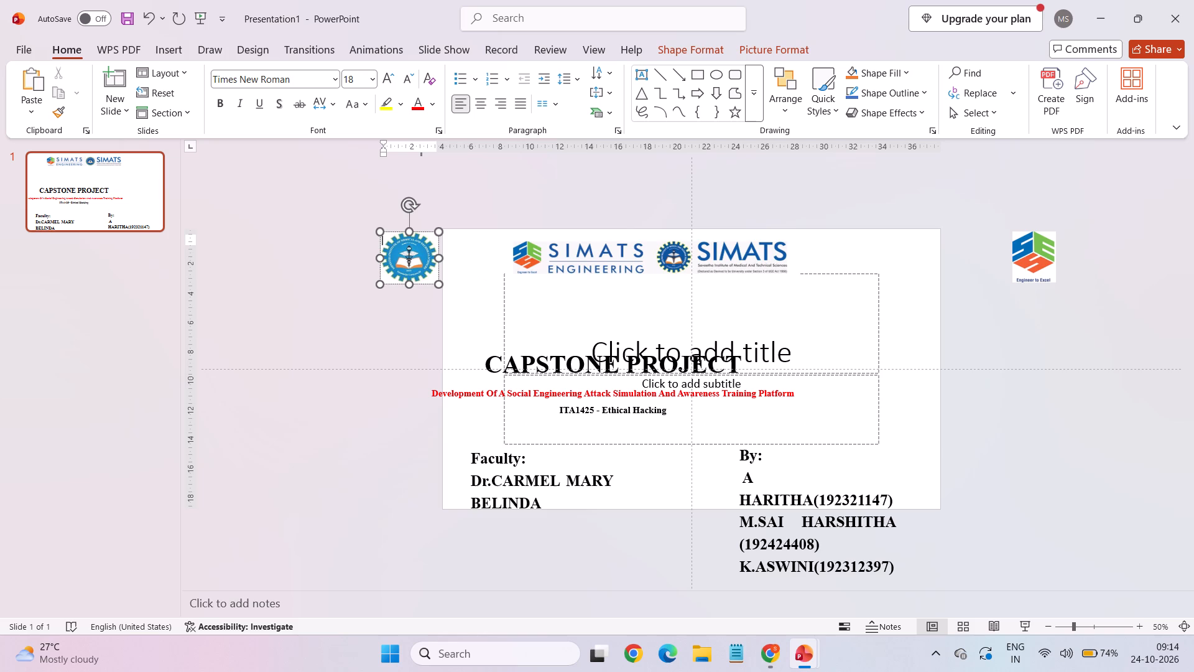
Move the round blue emblem logo fully inside the slide's upper-left corner, beside the SIMATS Engineering banner.
key(ctrl+x)
drag(428, 284, 493, 290)
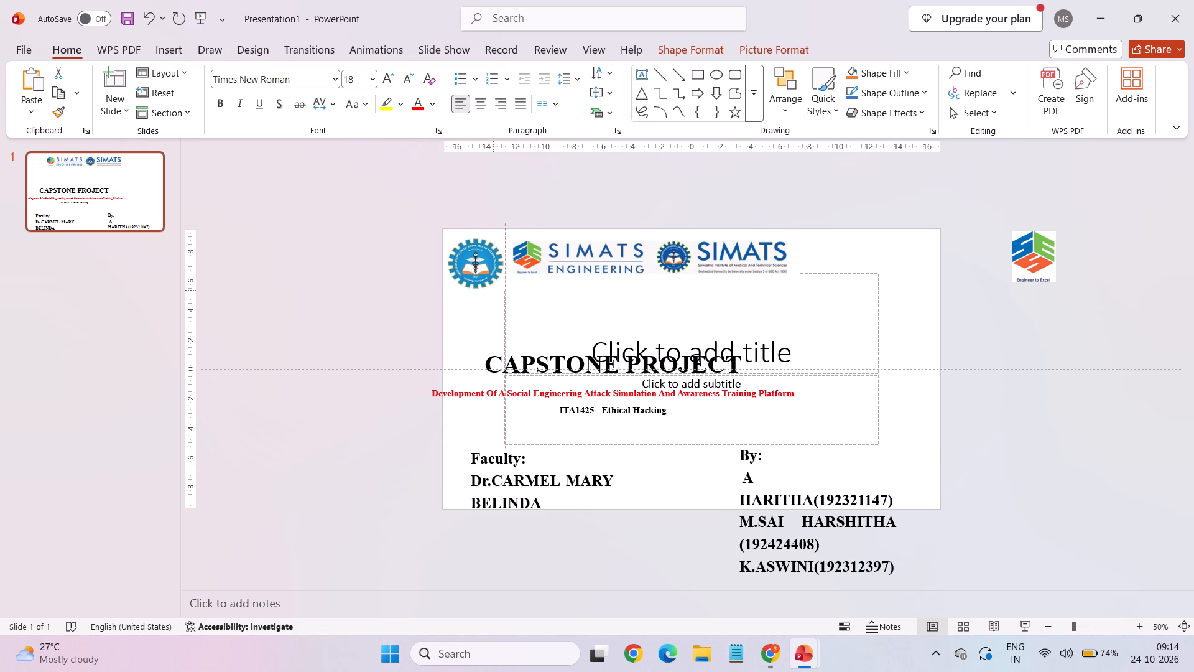
drag(493, 290, 495, 290)
Move the "Engineer to Excel" logo from outside the slide into its upper-right corner.
click(1027, 251)
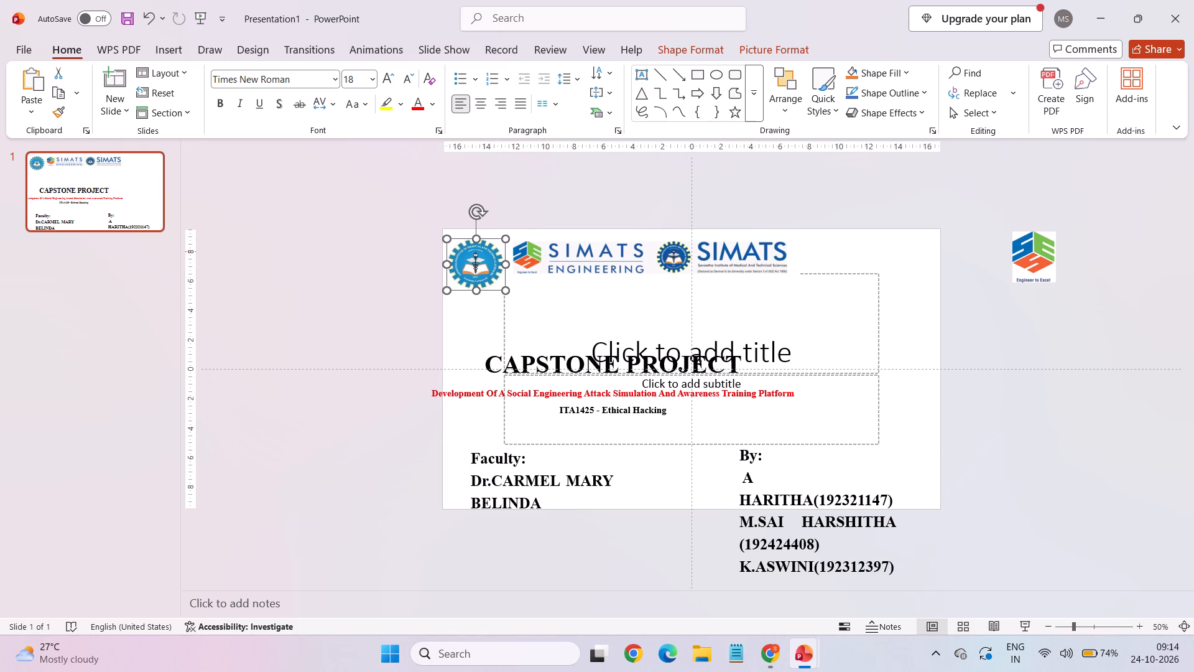
drag(1027, 251, 1040, 252)
drag(1040, 252, 908, 256)
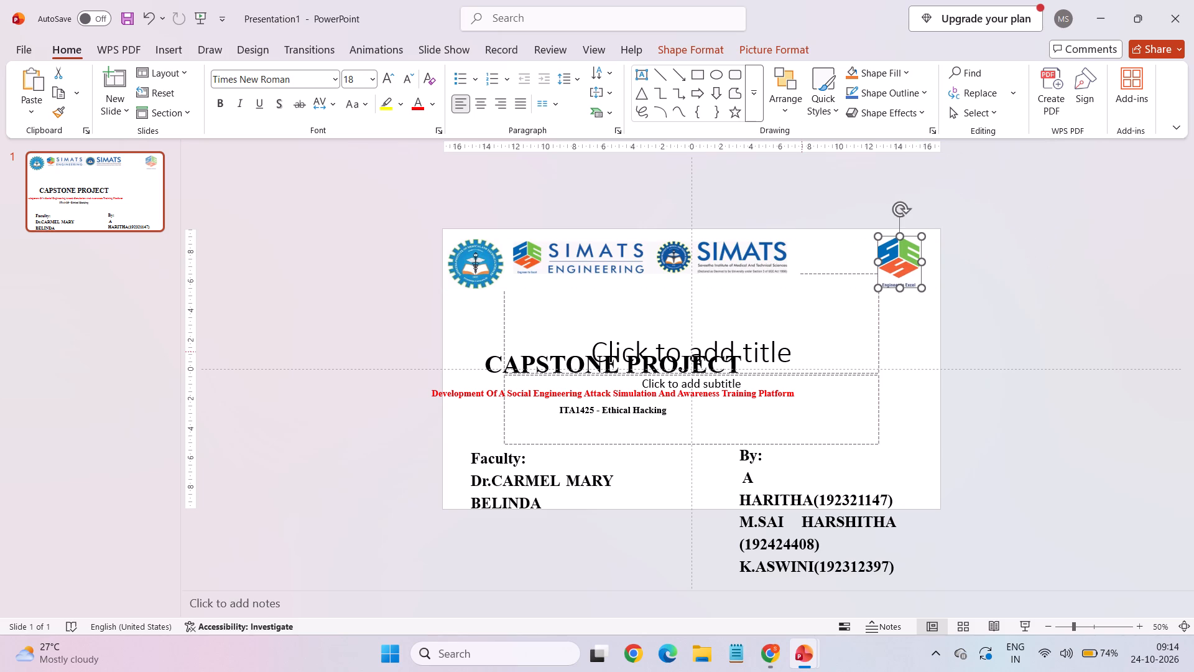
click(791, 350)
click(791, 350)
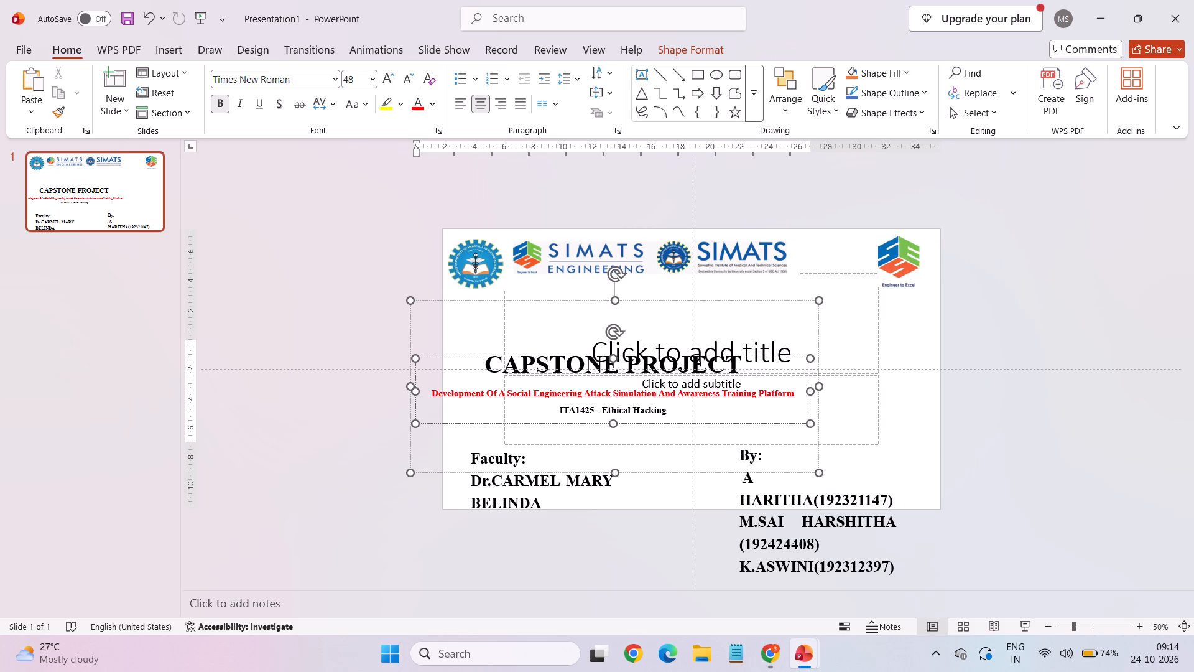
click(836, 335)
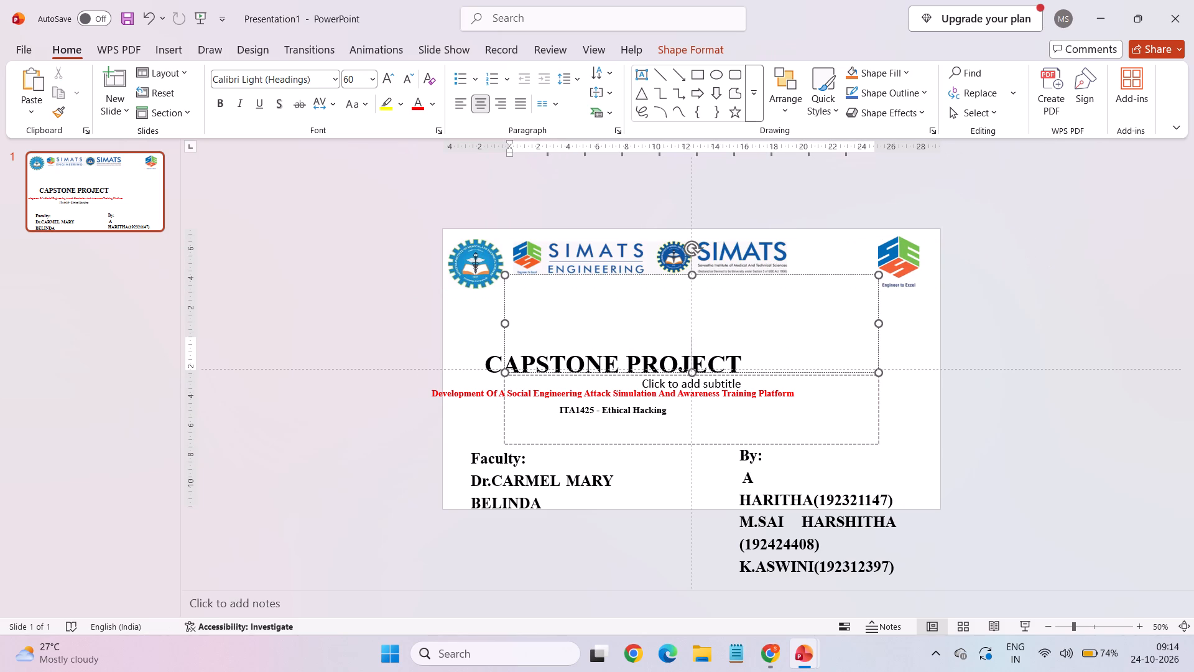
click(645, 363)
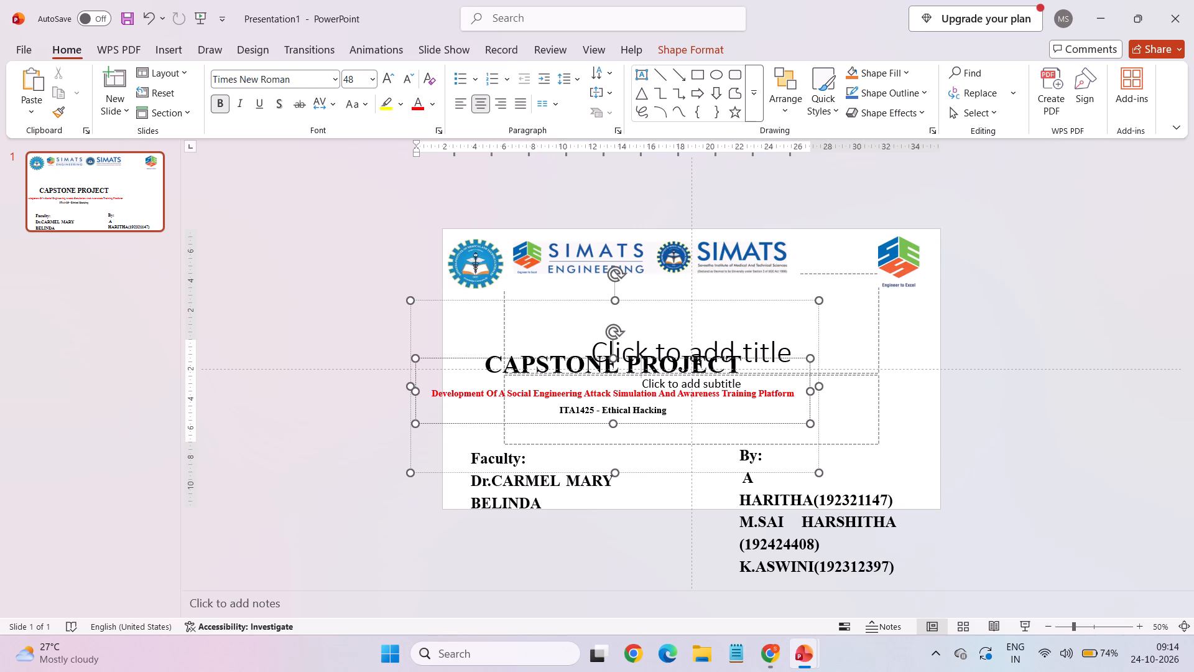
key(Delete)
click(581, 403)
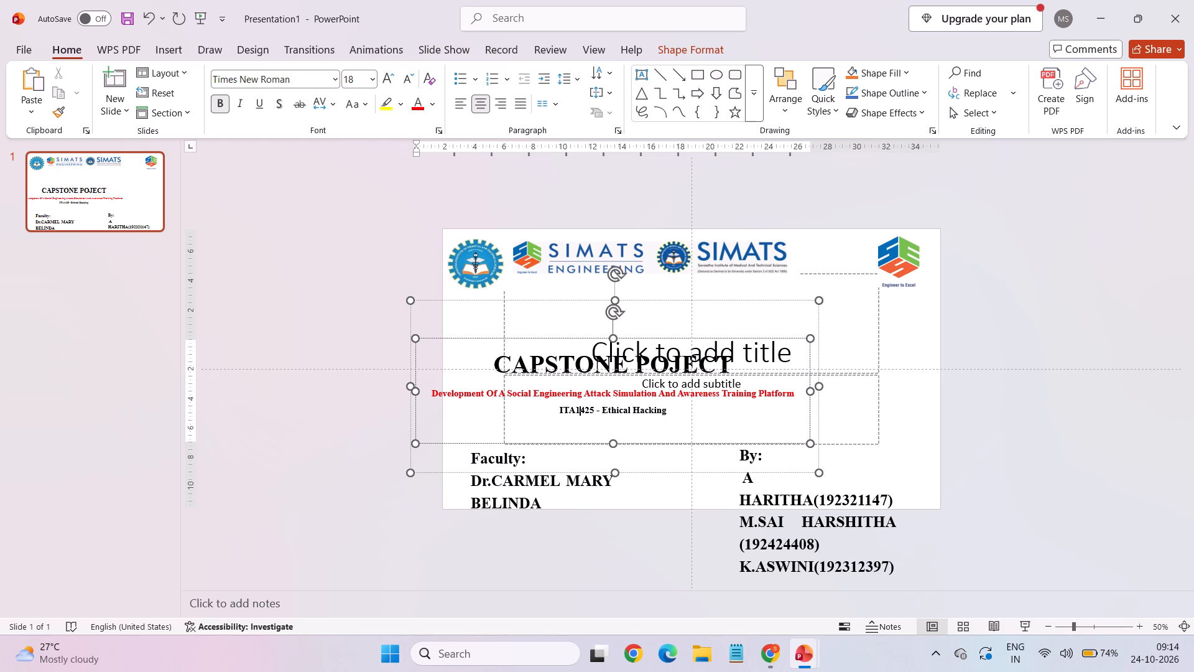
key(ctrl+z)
Move the "CAPSTONE PROJECT" text box up the slide, to just under the logo banner.
click(884, 319)
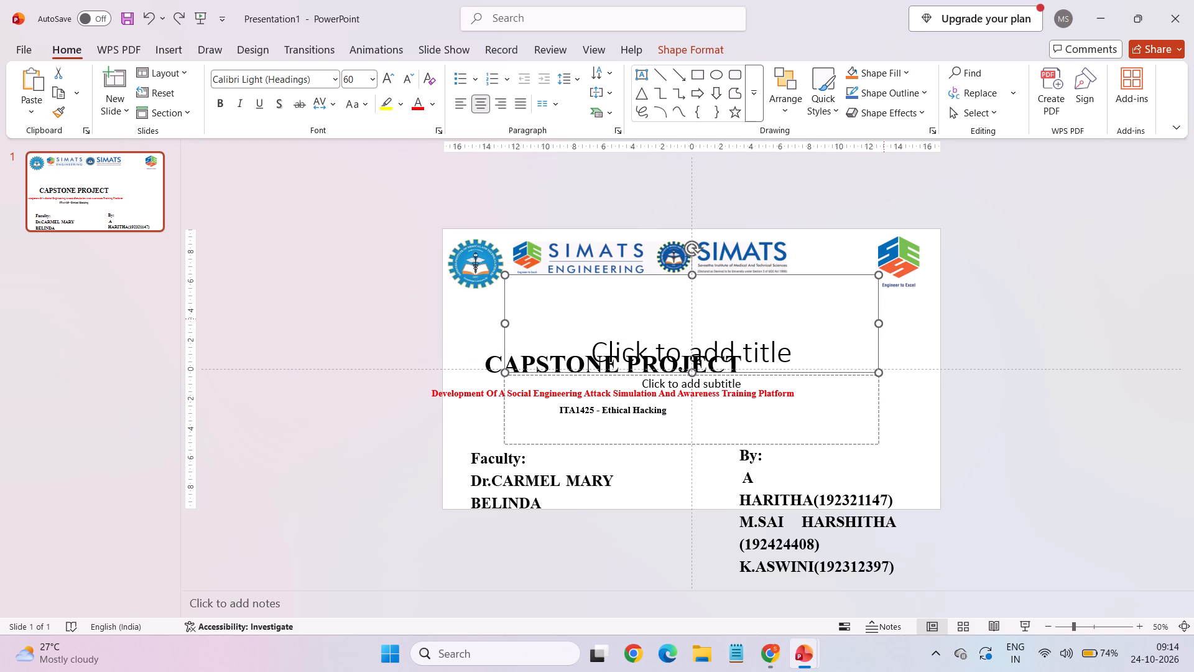
click(692, 366)
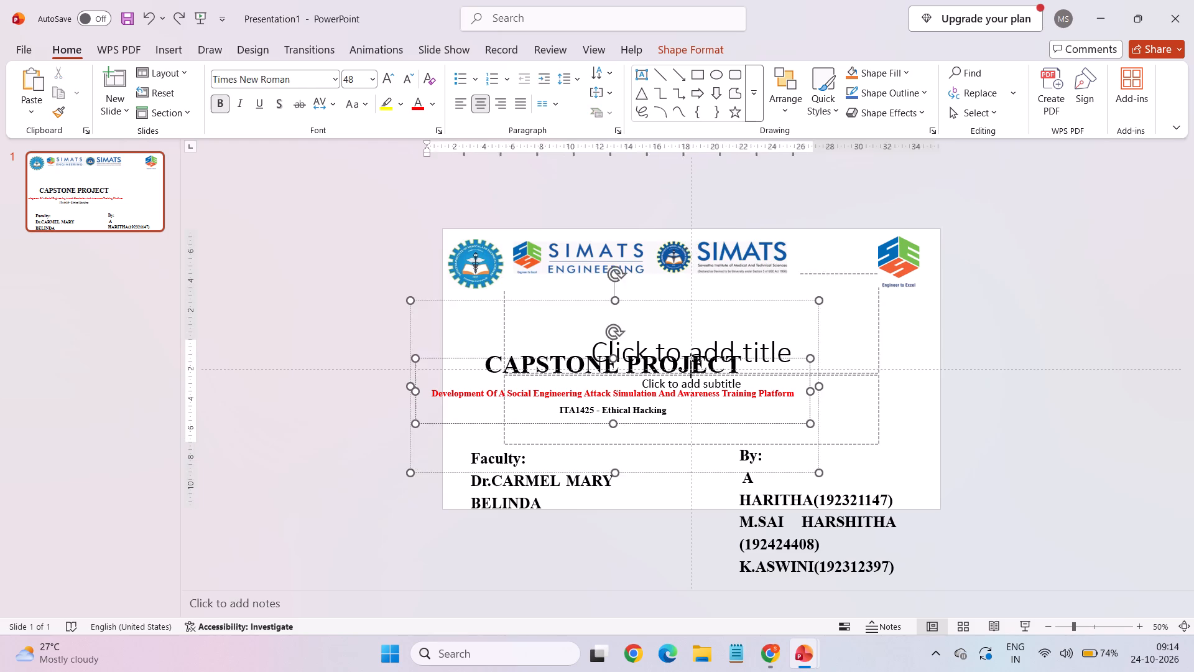
drag(697, 424, 759, 388)
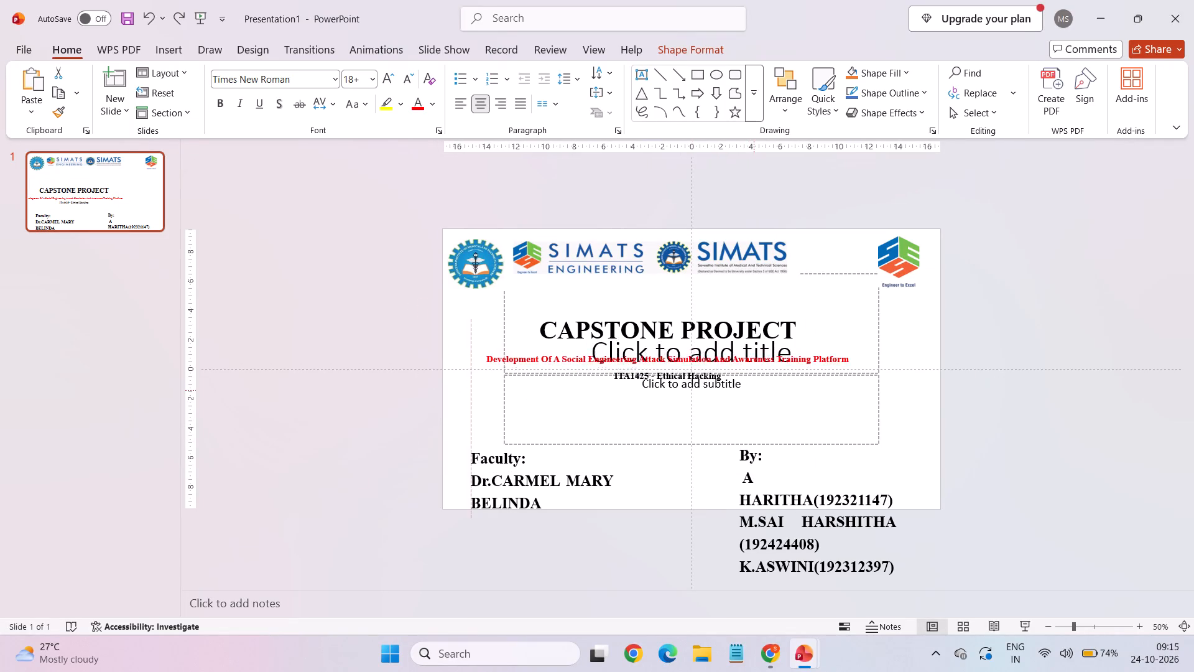
drag(759, 388, 745, 315)
Delete the empty pasted text box that overlaps the title and subtitle placeholders.
triple_click(744, 352)
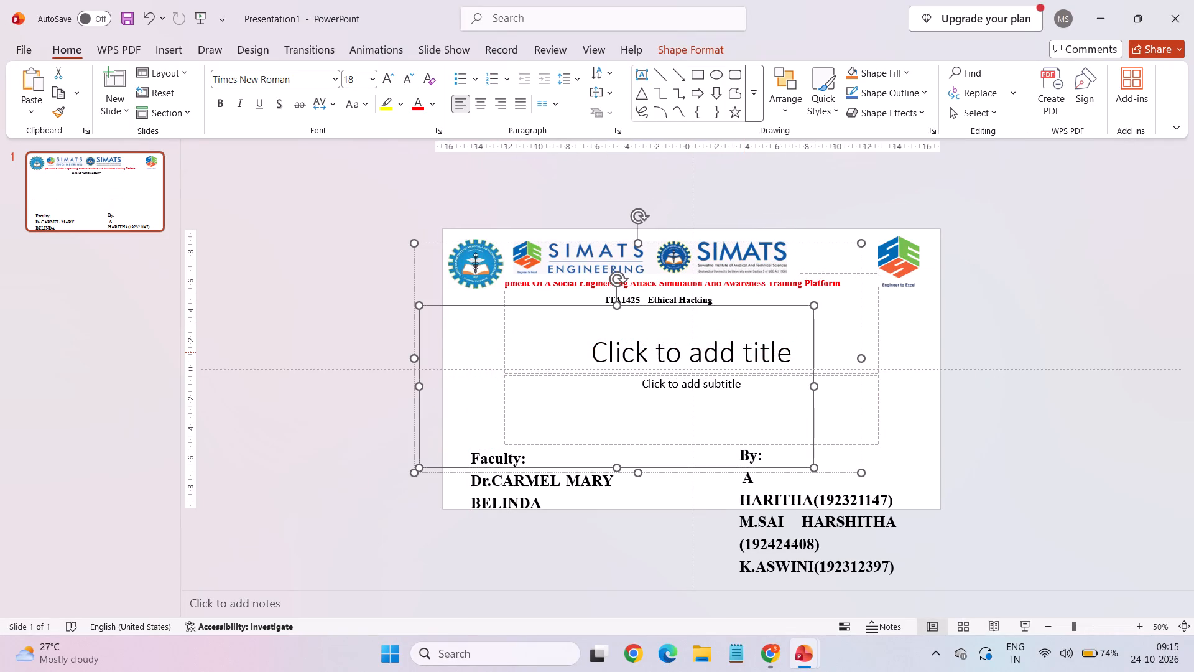
key(BackSpace)
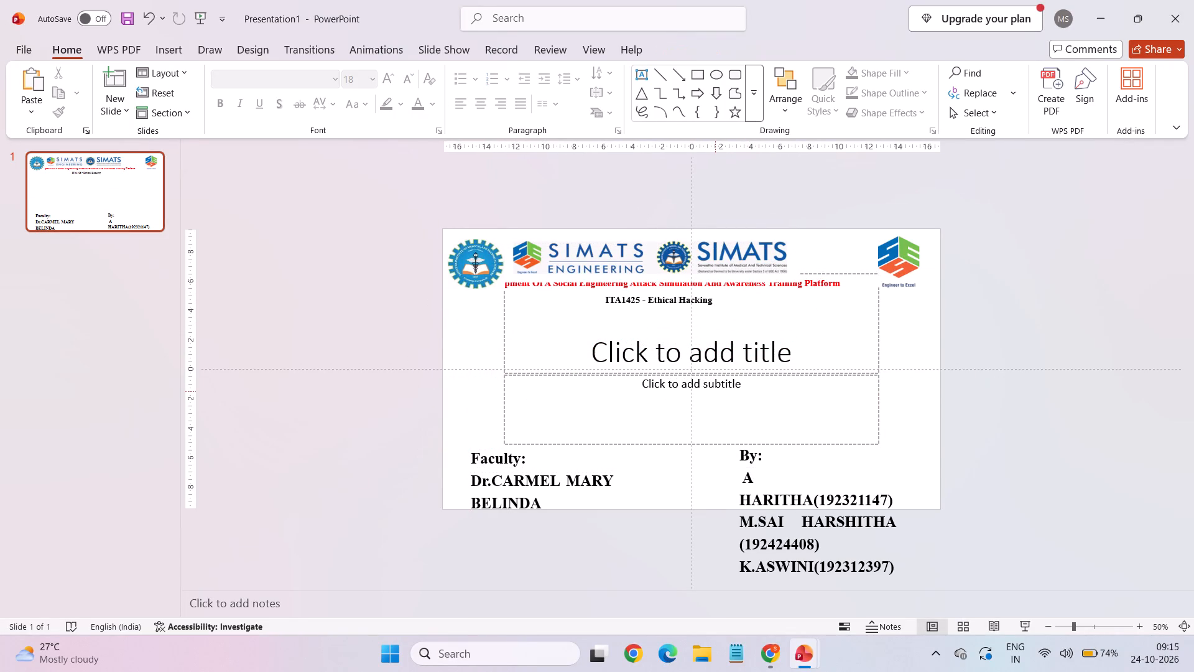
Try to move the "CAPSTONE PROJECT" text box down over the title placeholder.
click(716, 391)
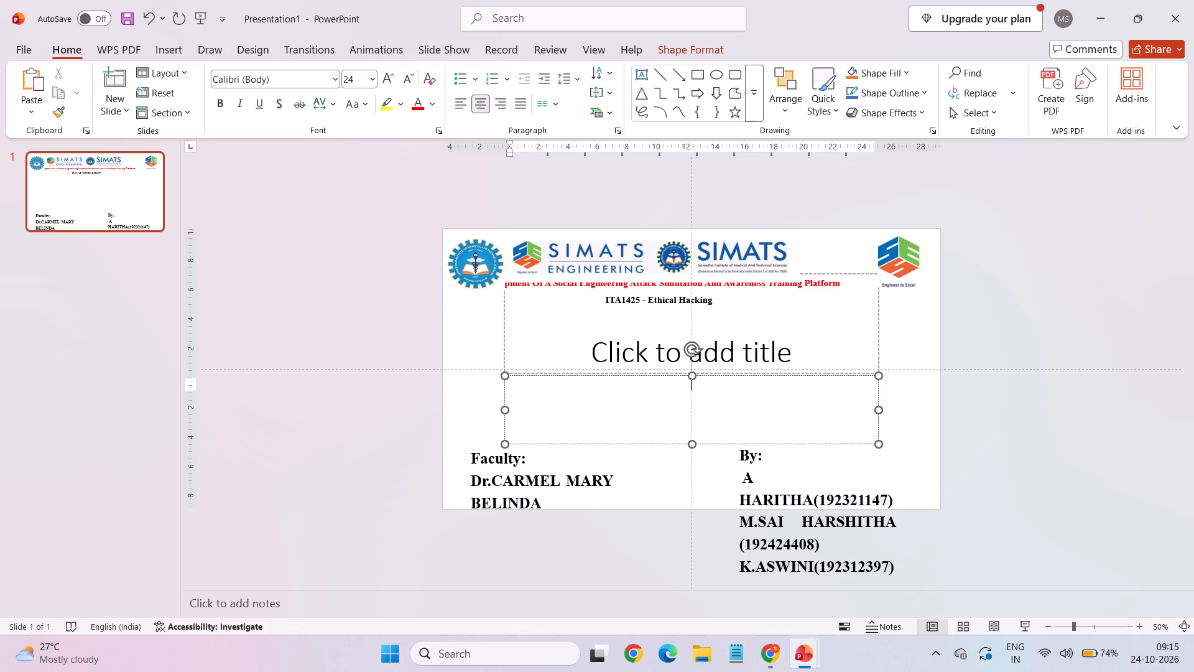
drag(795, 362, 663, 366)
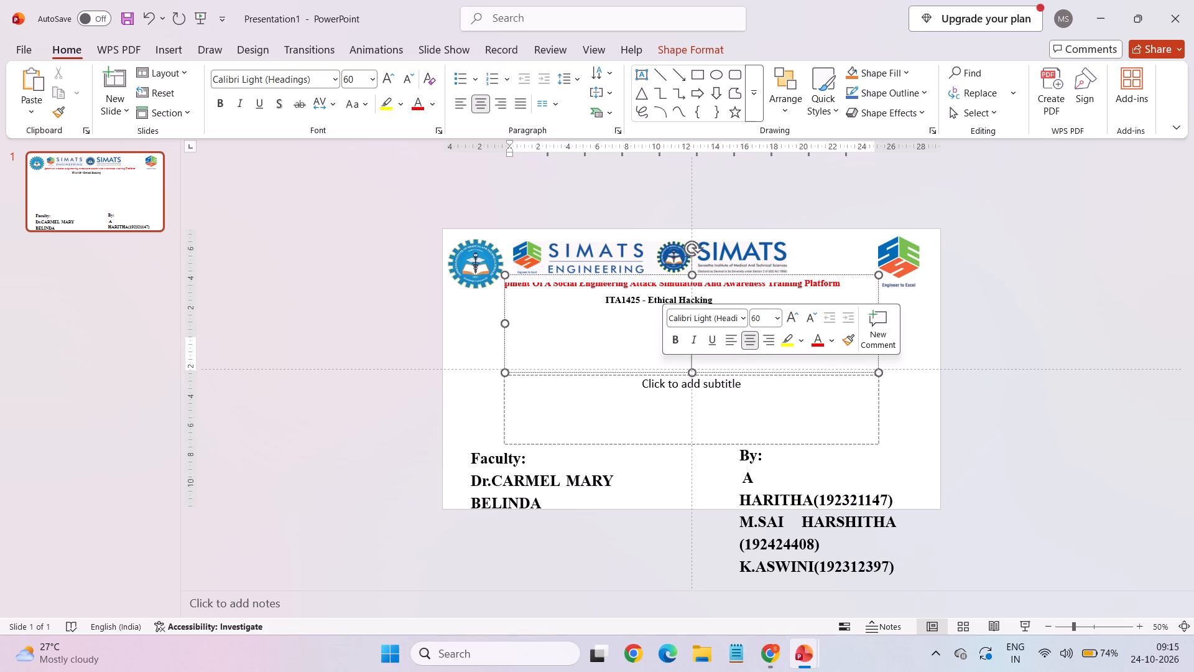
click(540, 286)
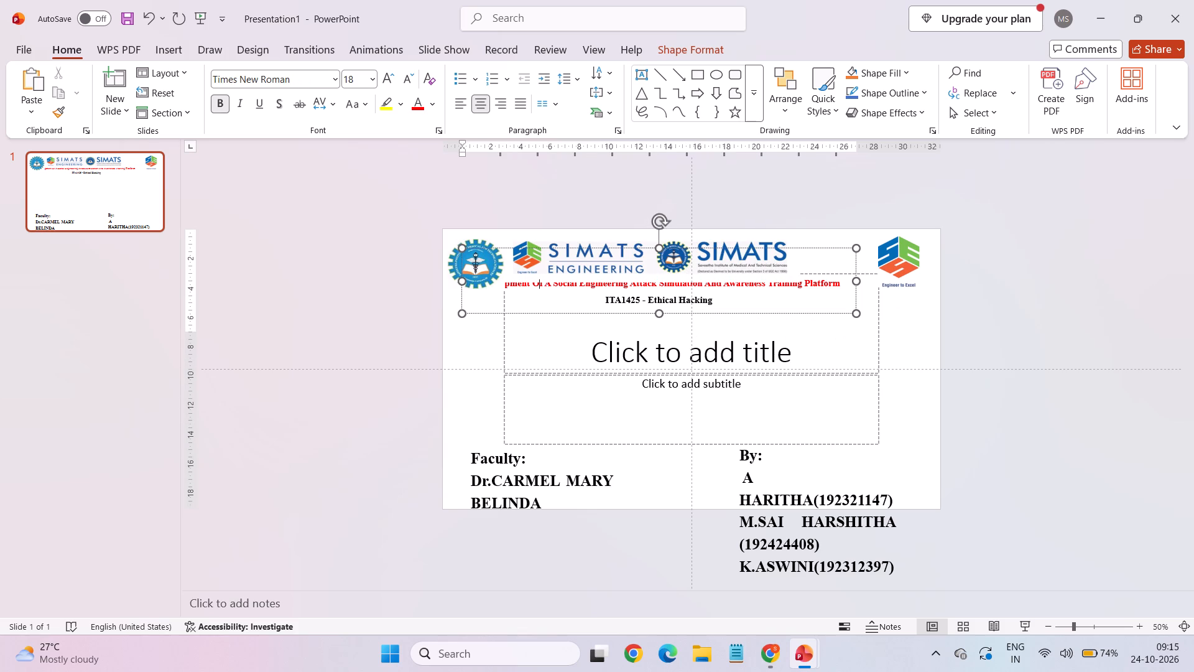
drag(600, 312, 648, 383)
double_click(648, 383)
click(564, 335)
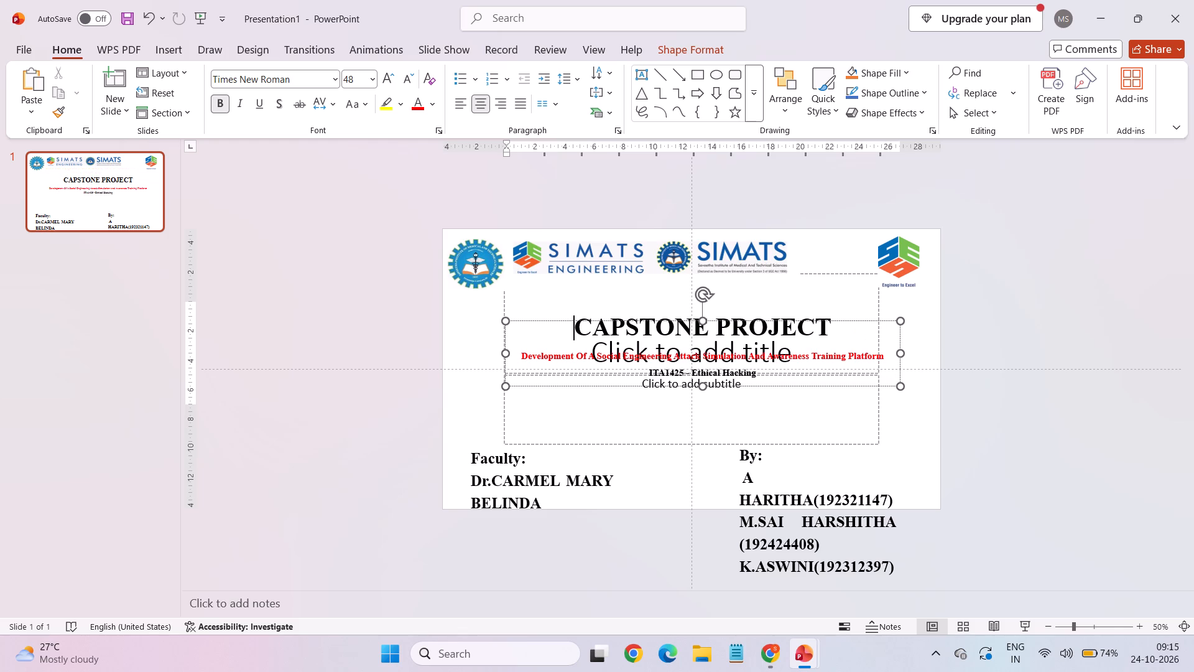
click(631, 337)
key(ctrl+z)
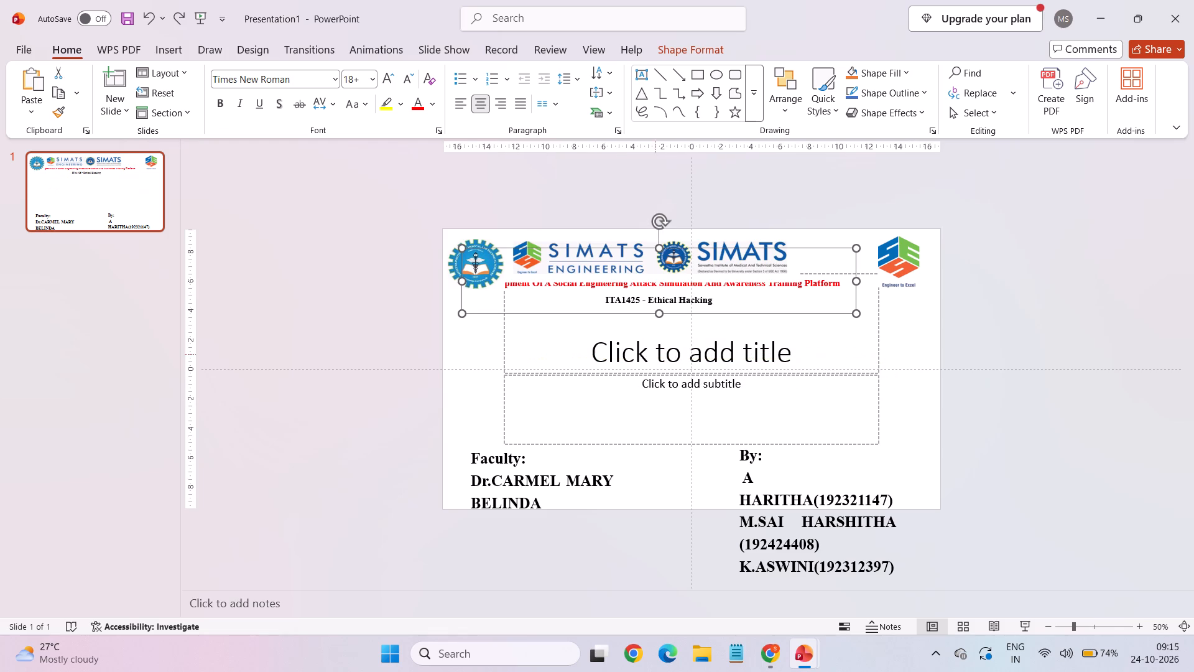
Paste the cut team-member text into the title placeholder.
click(683, 352)
key(ctrl+v)
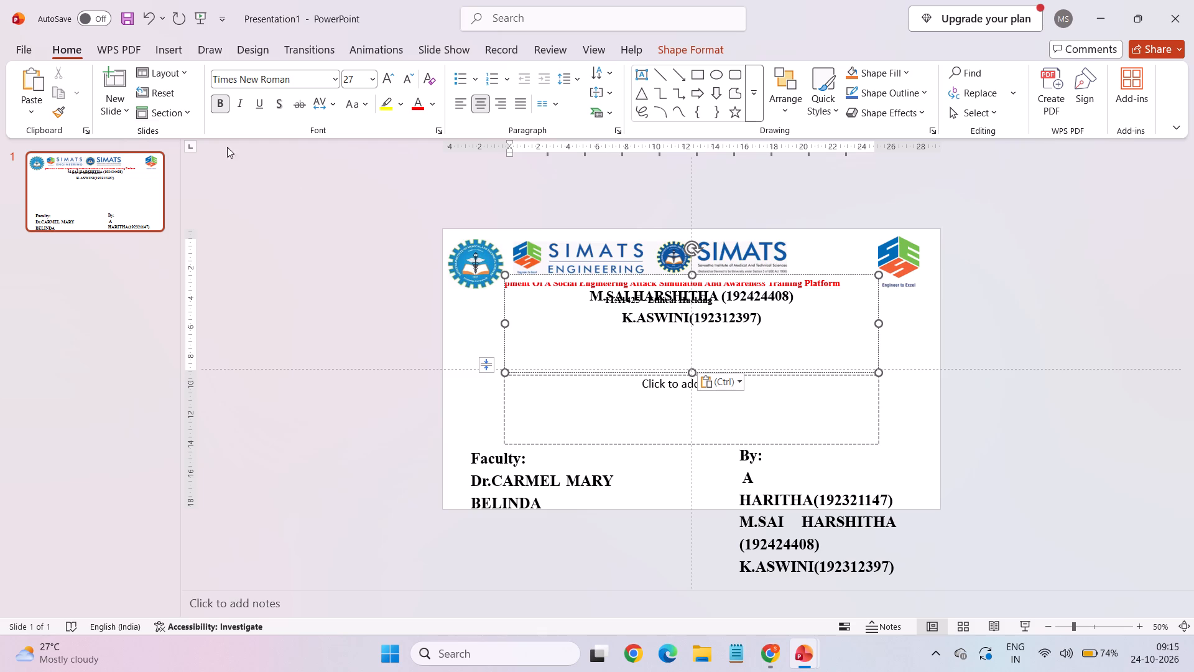
Open the recent presentation "capstone EHcrt9.pptx" from the OneDrive "ethical hacking" folder.
click(14, 40)
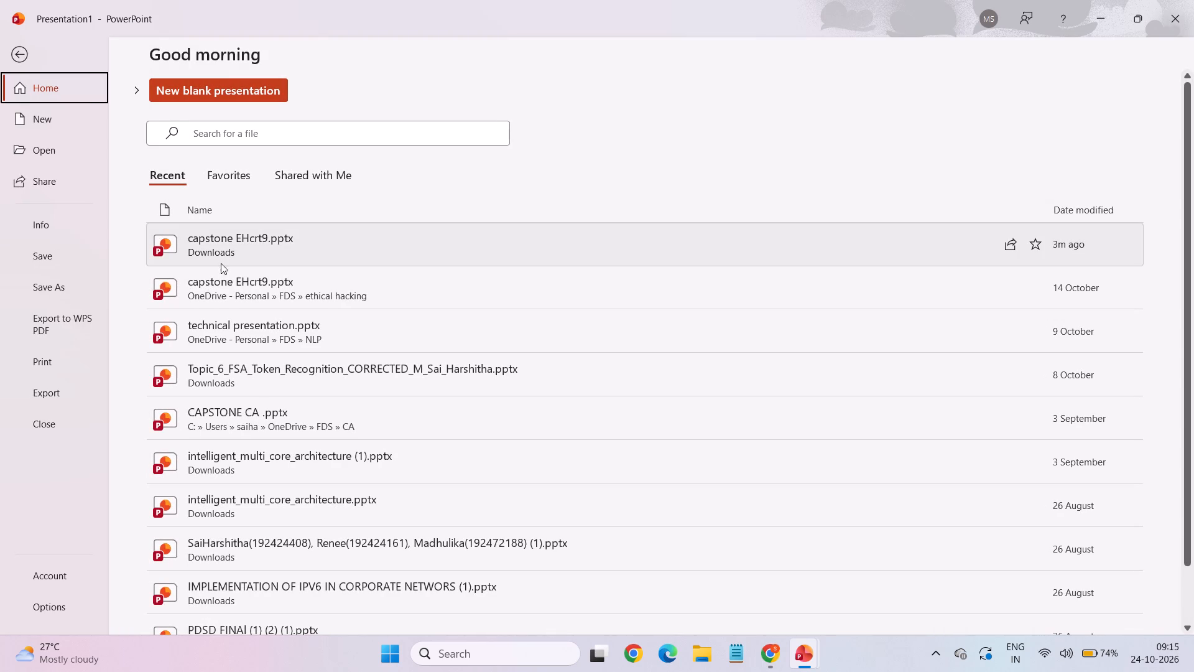
click(221, 271)
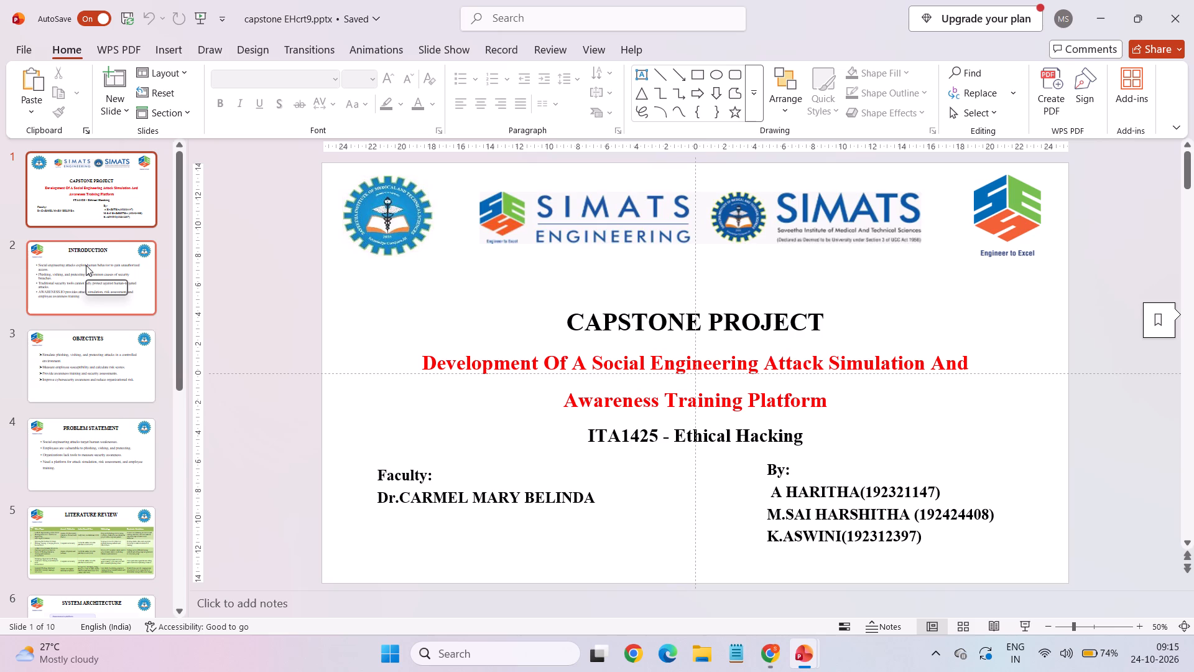
Copy all logos and text boxes on the capstone deck's title slide.
click(493, 315)
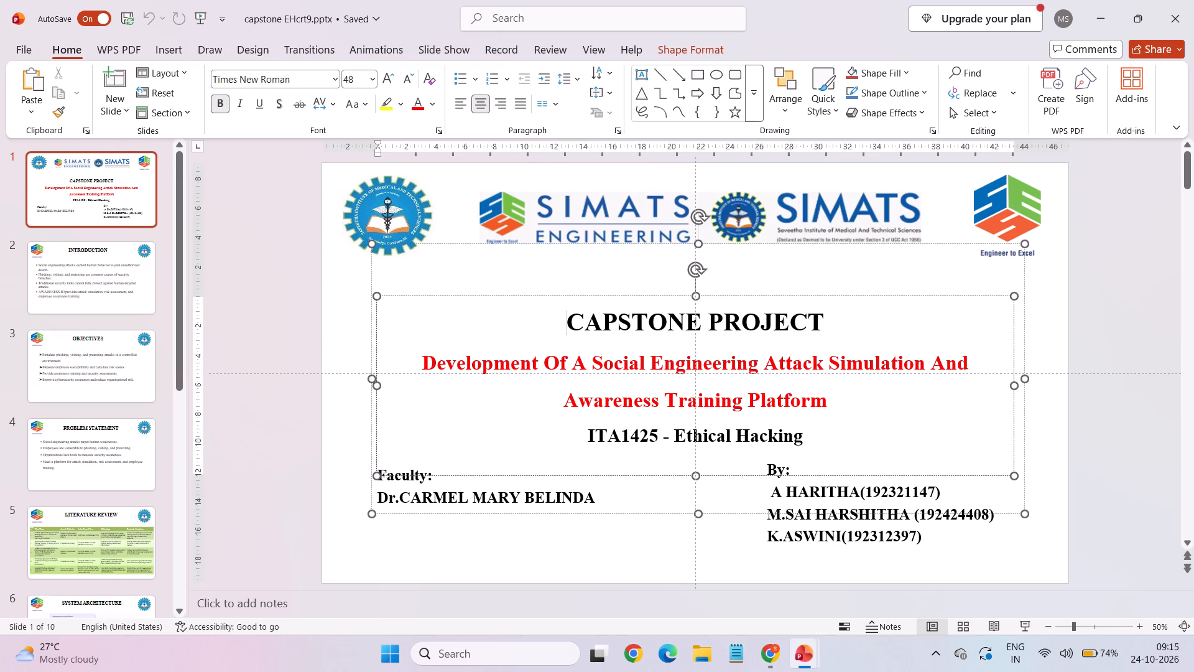
key(ctrl+a)
click(351, 224)
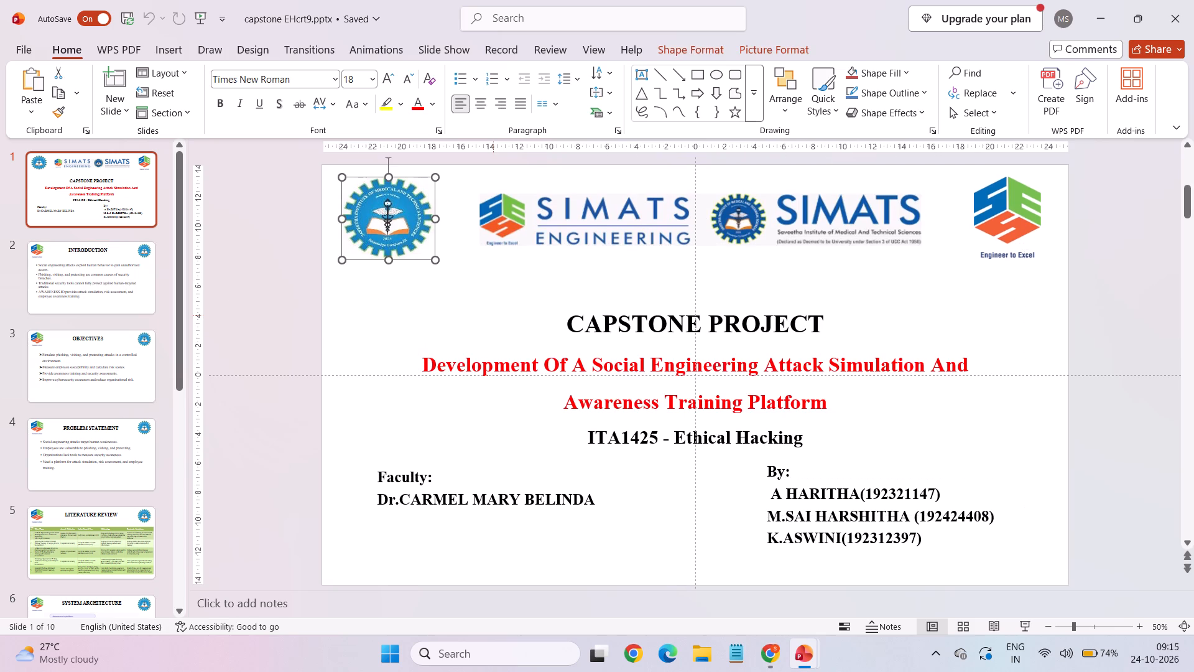
key(ctrl+a)
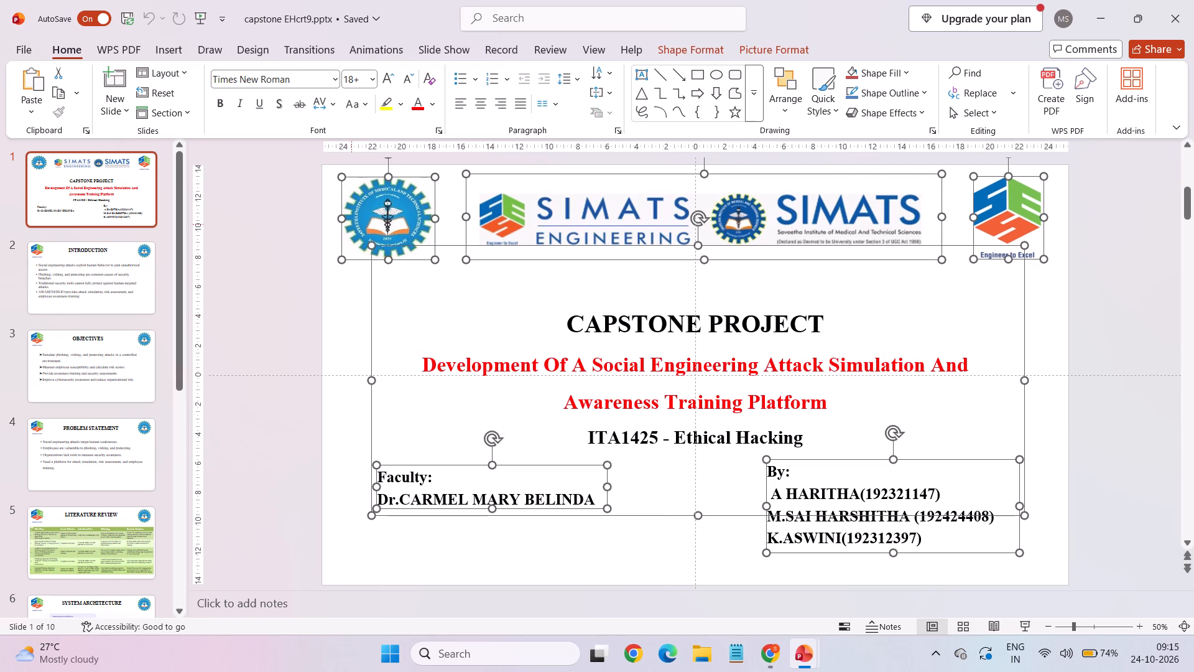
key(ctrl+c)
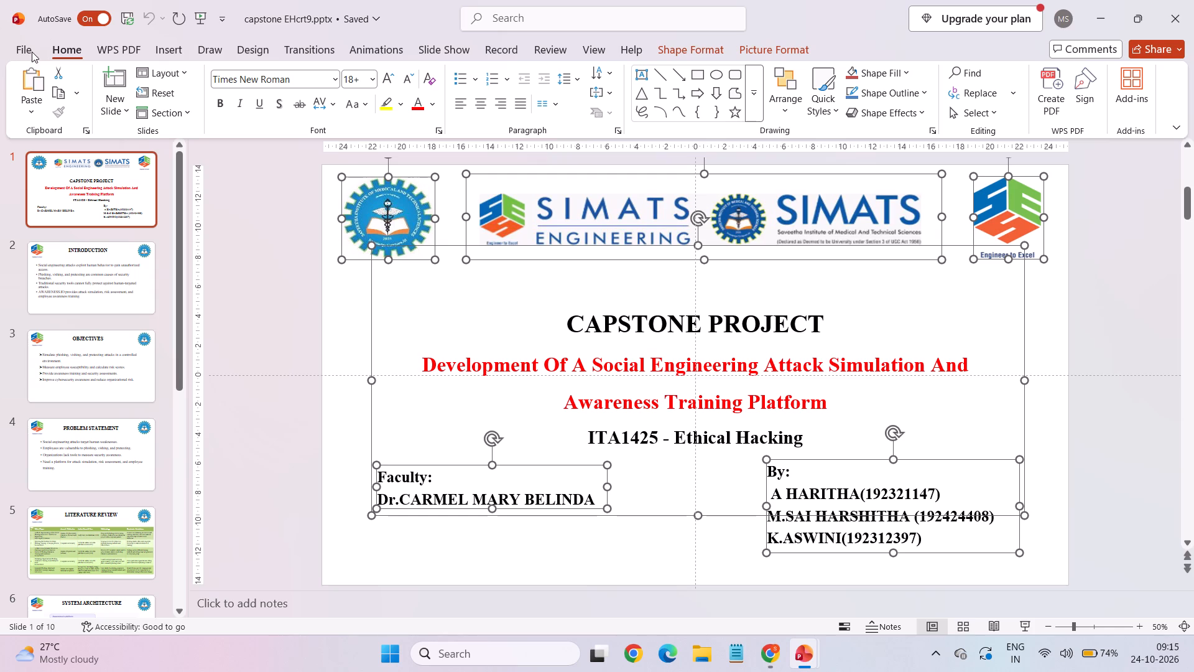
Create another new blank presentation.
click(32, 52)
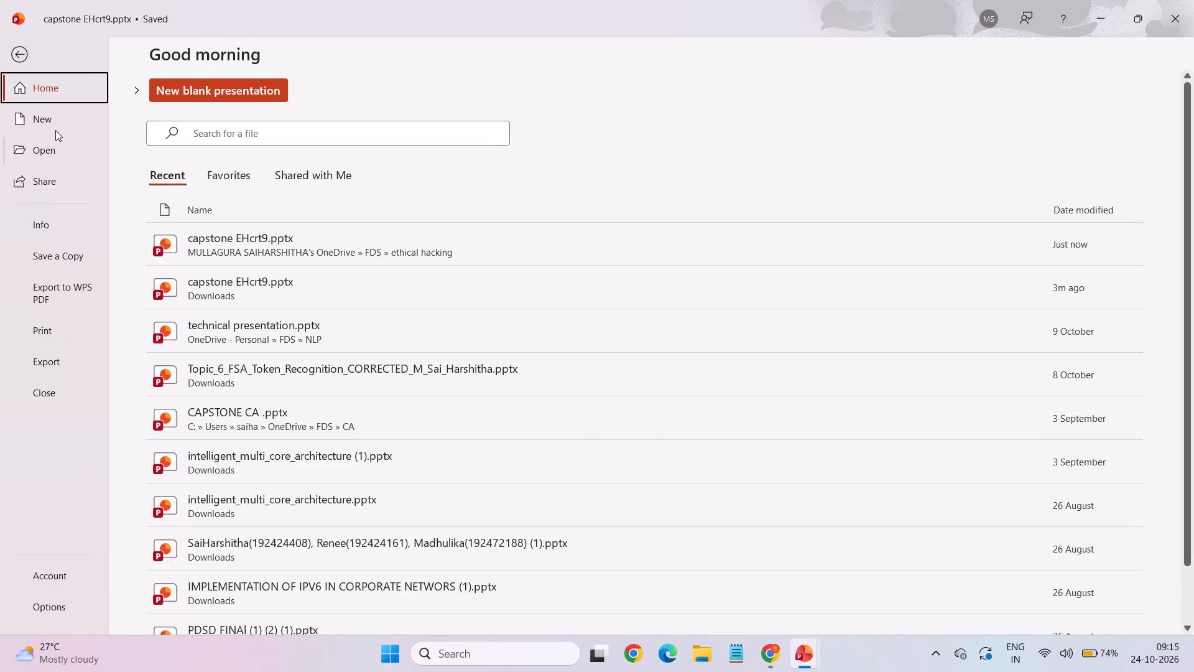
click(55, 130)
click(200, 164)
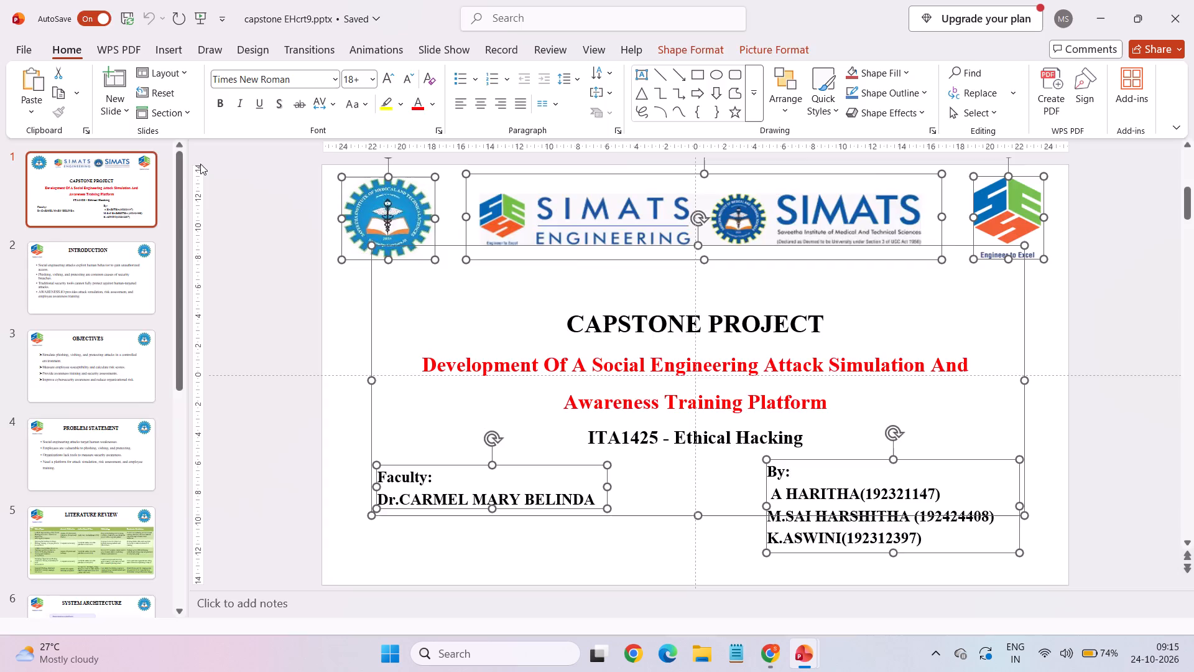
Add a slide with the Blank layout and paste the copied title-slide objects onto it.
click(127, 111)
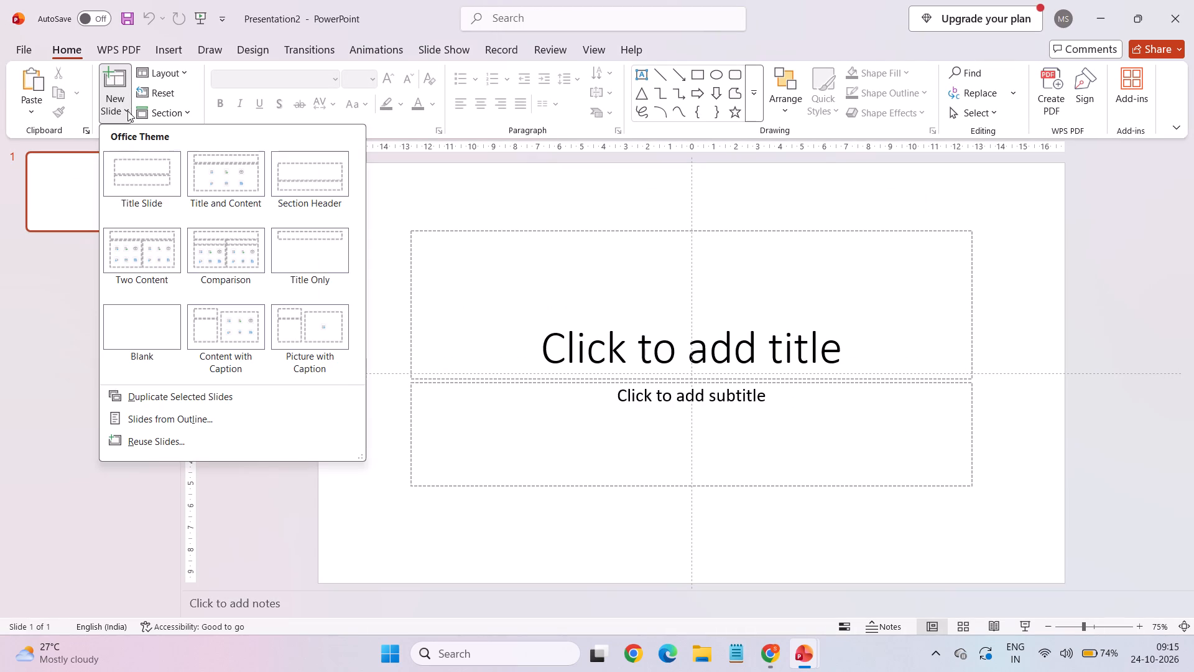
click(122, 322)
key(ctrl+v)
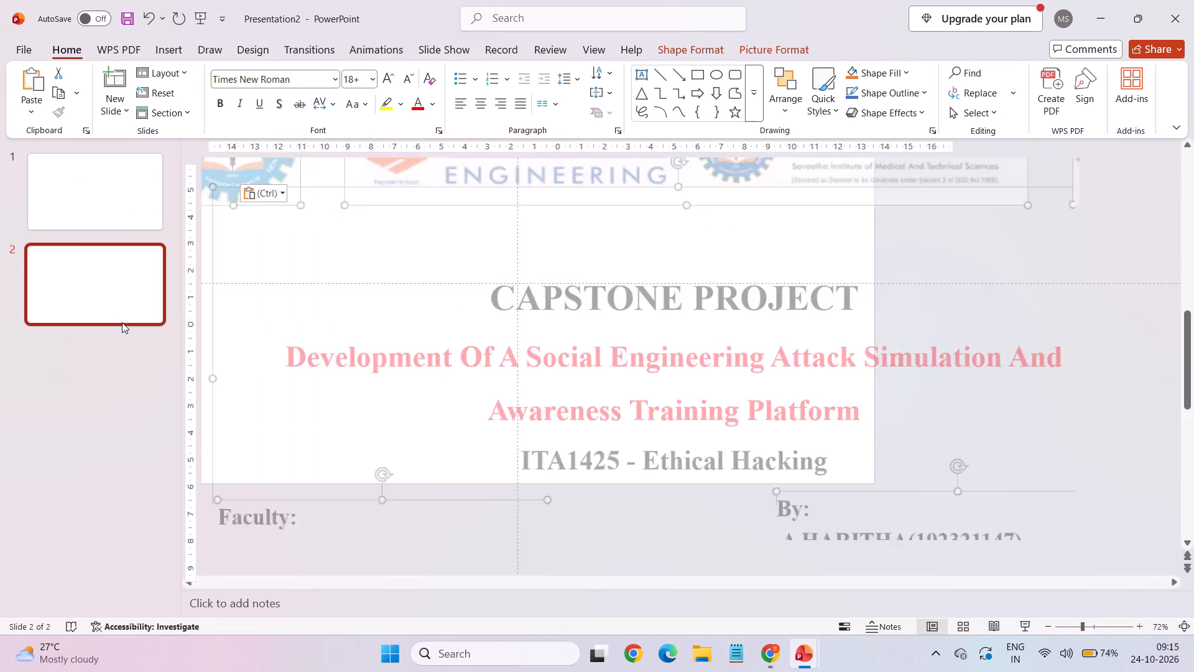
Narrow the pasted "CAPSTONE PROJECT" text box from its lower corner so it fits within the slide's width.
ctrl+scroll(401, 441, down, 3)
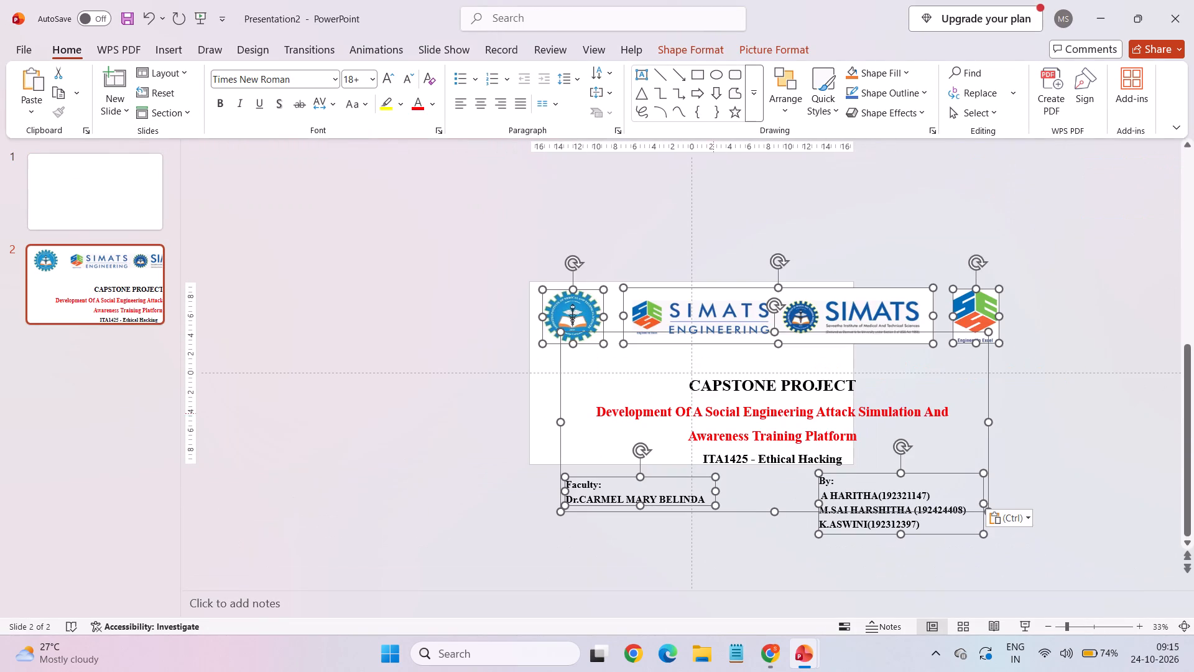
click(724, 416)
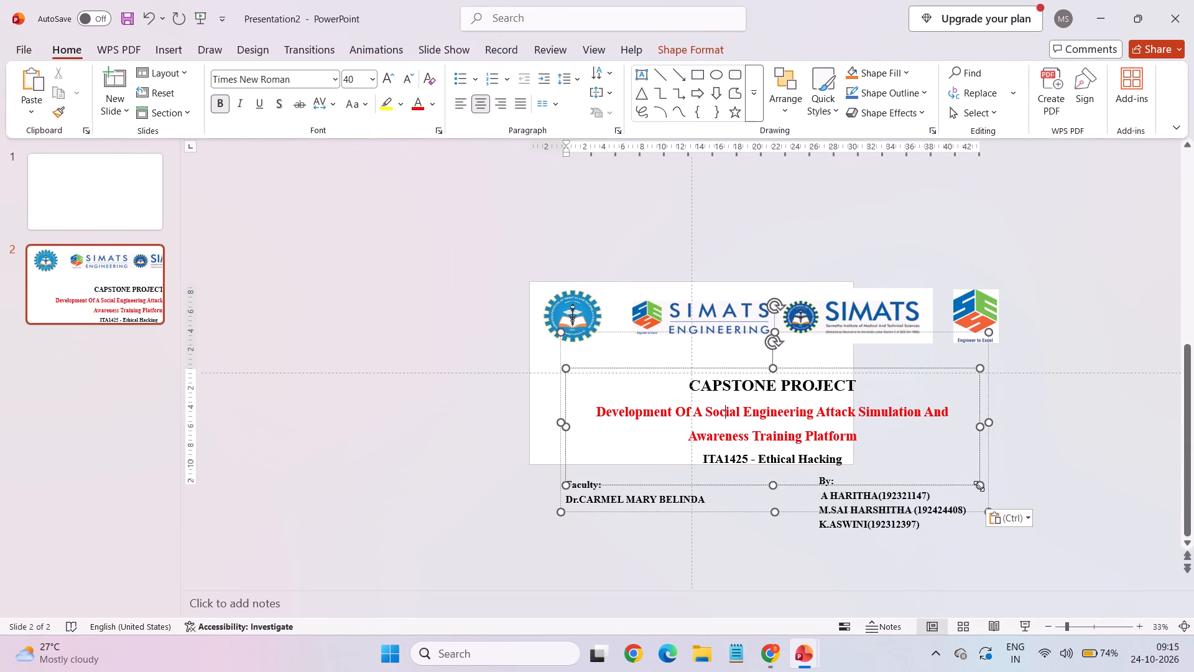
drag(979, 486, 793, 342)
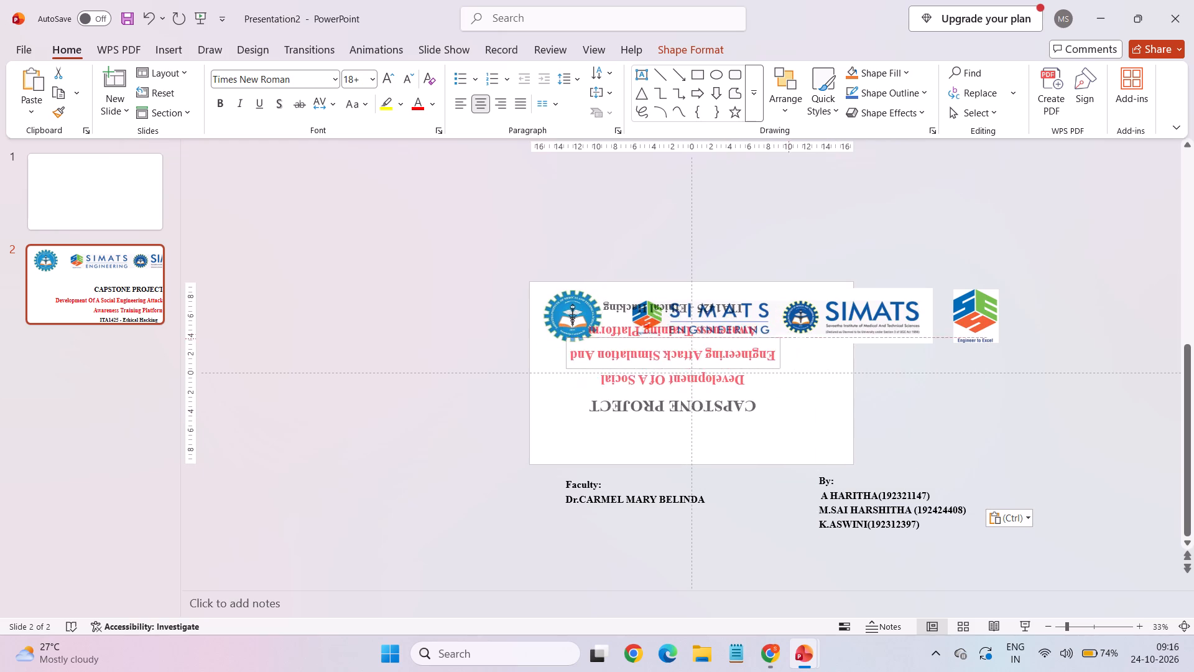
drag(793, 342, 834, 385)
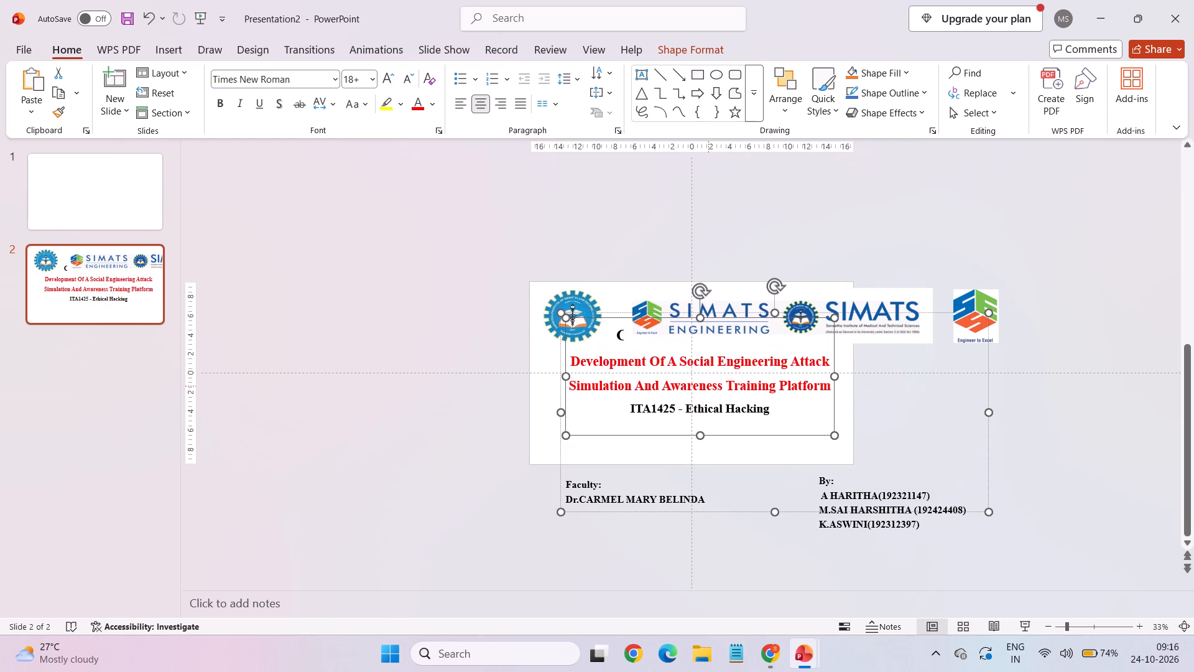
Set the font size of the selected "CAPSTONE PROJECT" title text to 18.
click(374, 78)
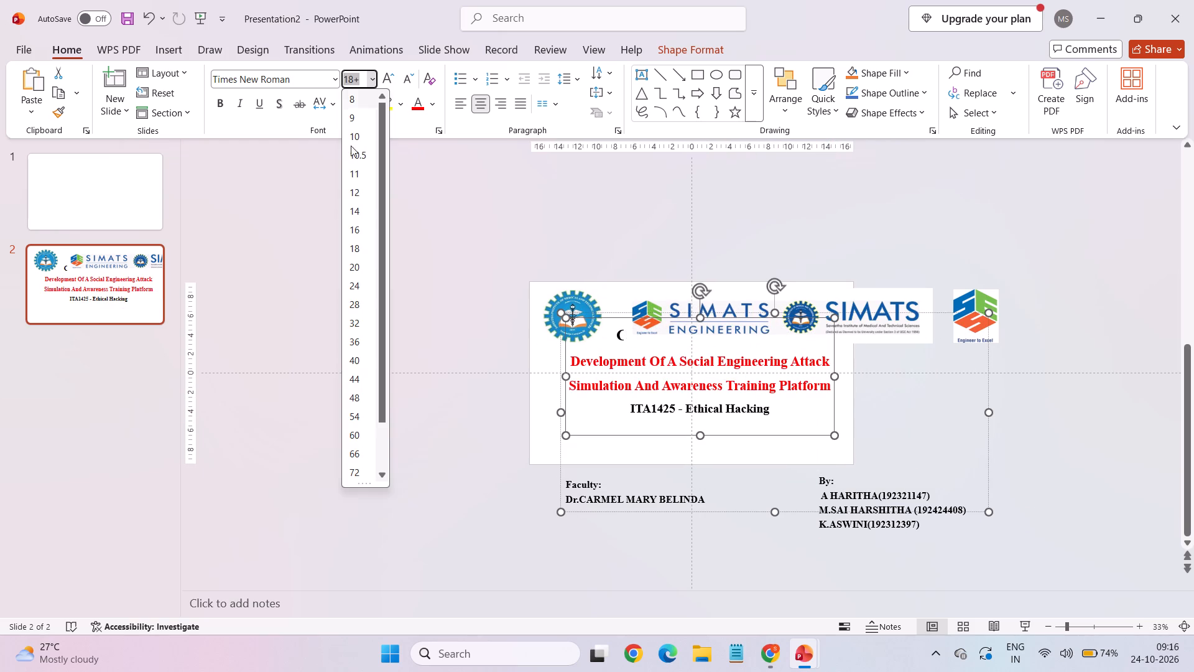
click(351, 249)
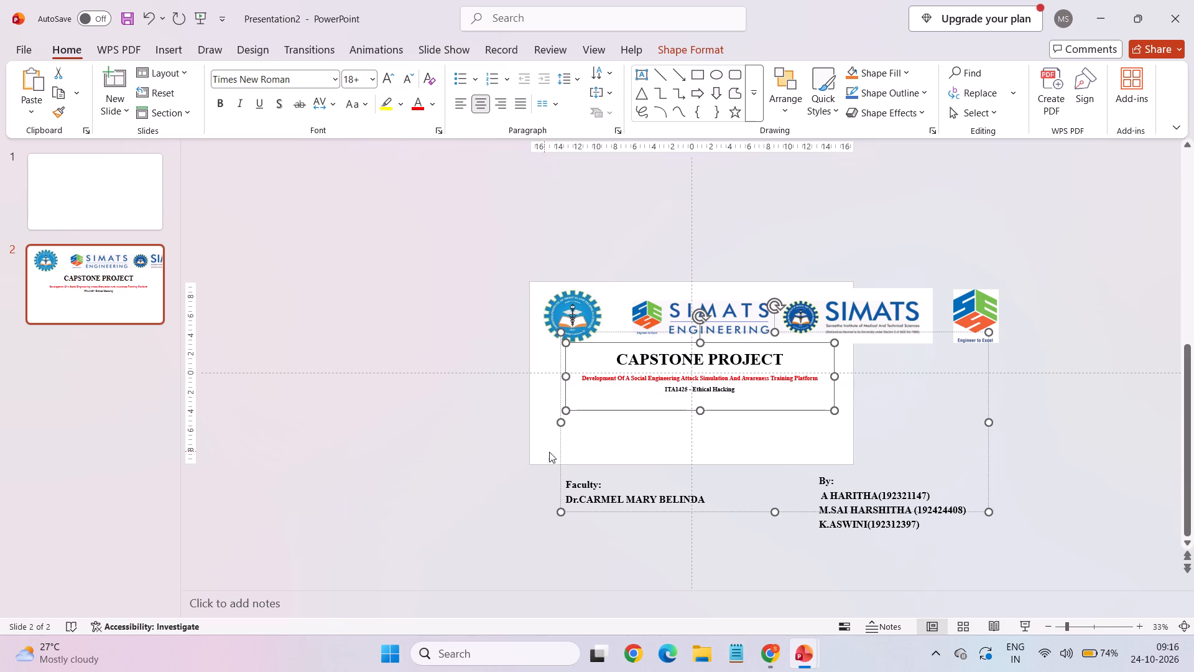
Move the "Faculty:" and "By:" text boxes up onto the lower part of the slide, side by side.
click(588, 483)
drag(616, 505, 593, 446)
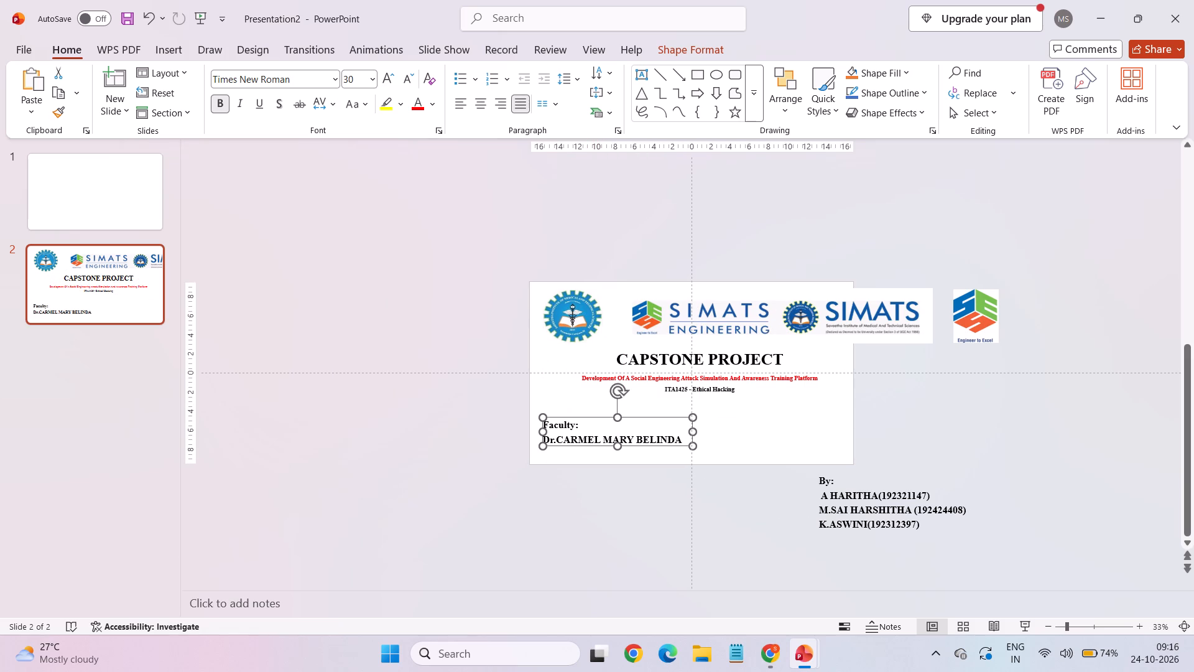
click(879, 531)
drag(881, 536, 868, 526)
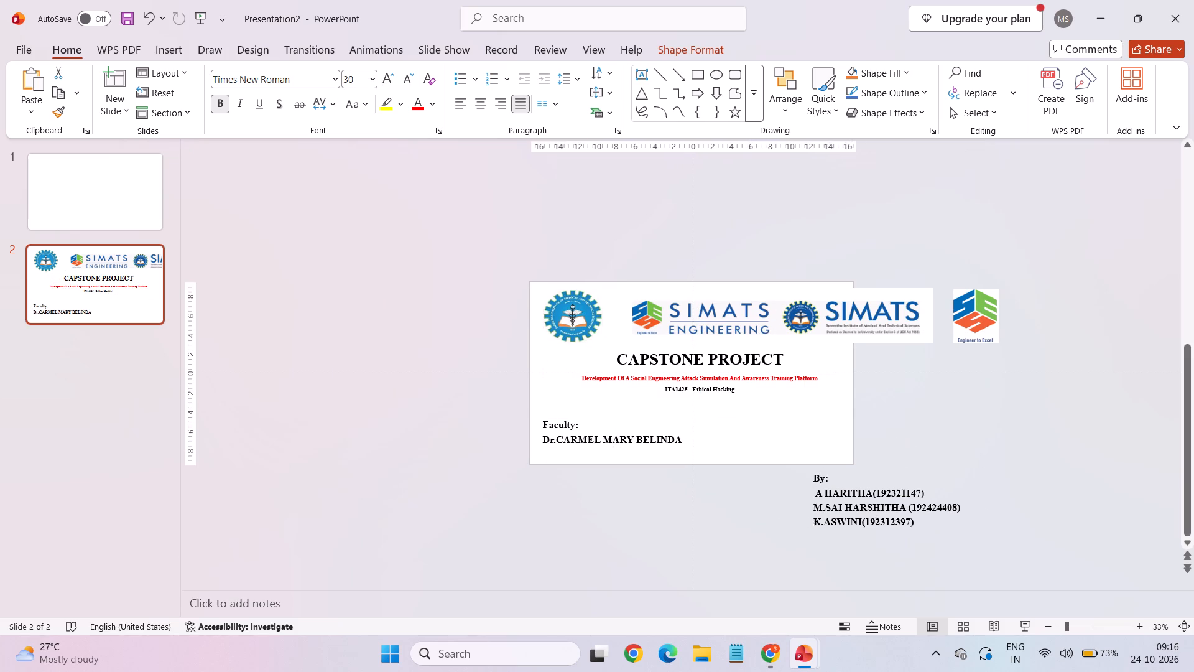
drag(868, 526, 776, 464)
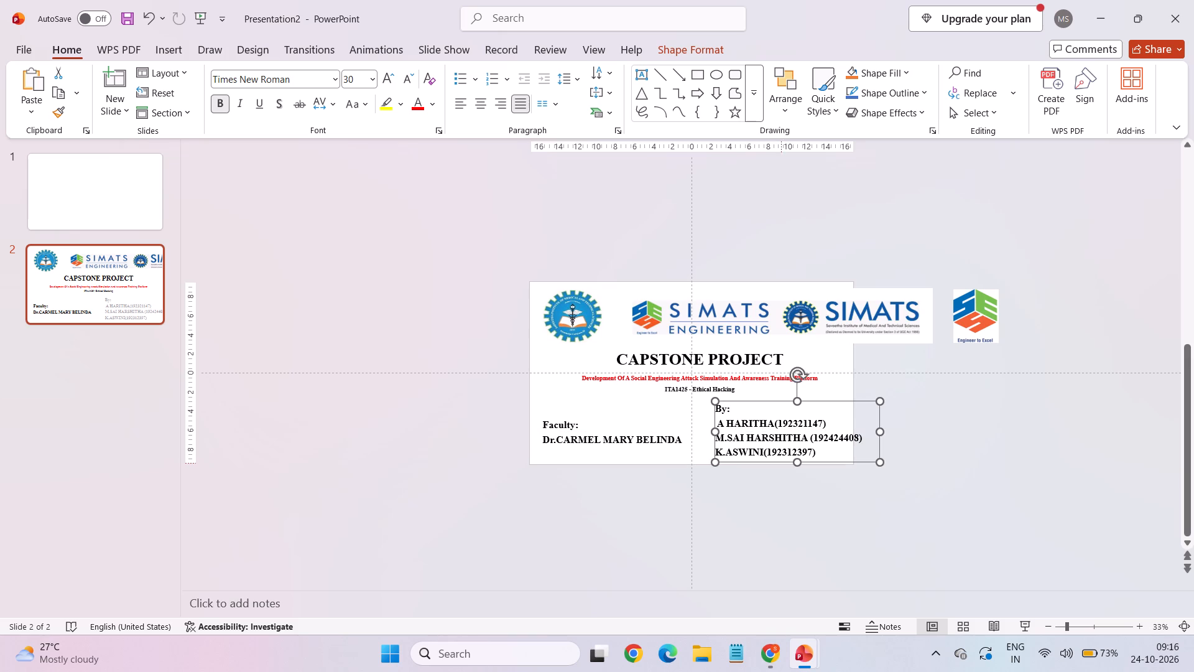
Narrow the "By:" text box to fit within the slide and set its font size to 20.
drag(878, 462, 822, 444)
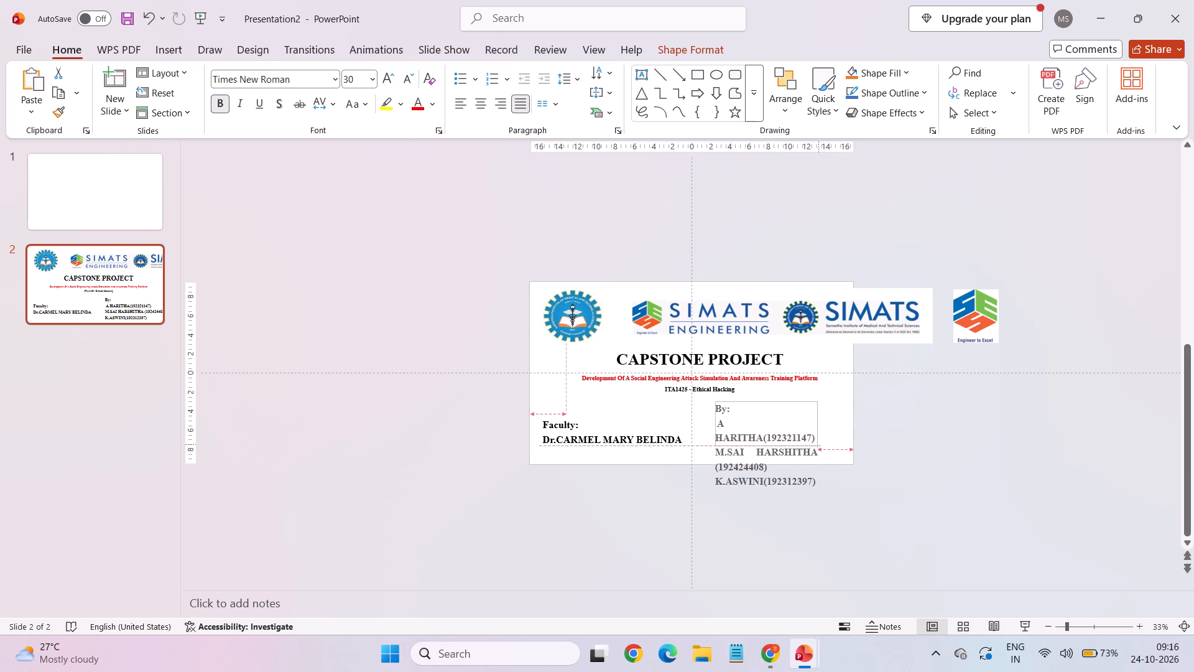
drag(822, 444, 849, 444)
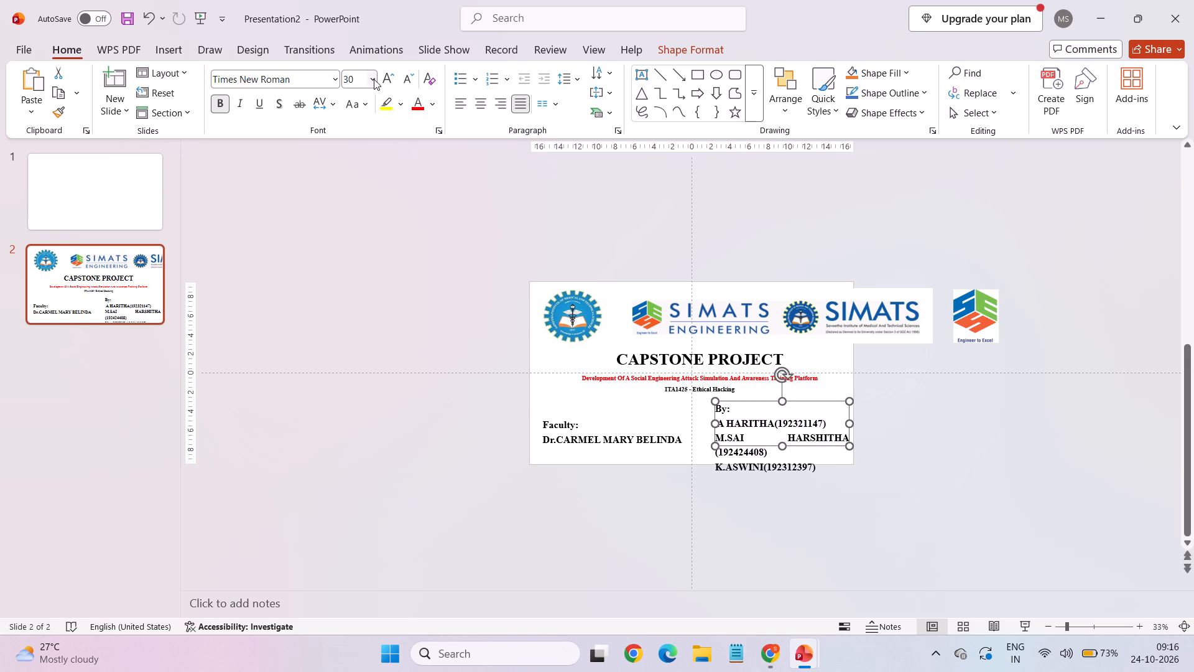
drag(374, 79, 354, 263)
click(354, 263)
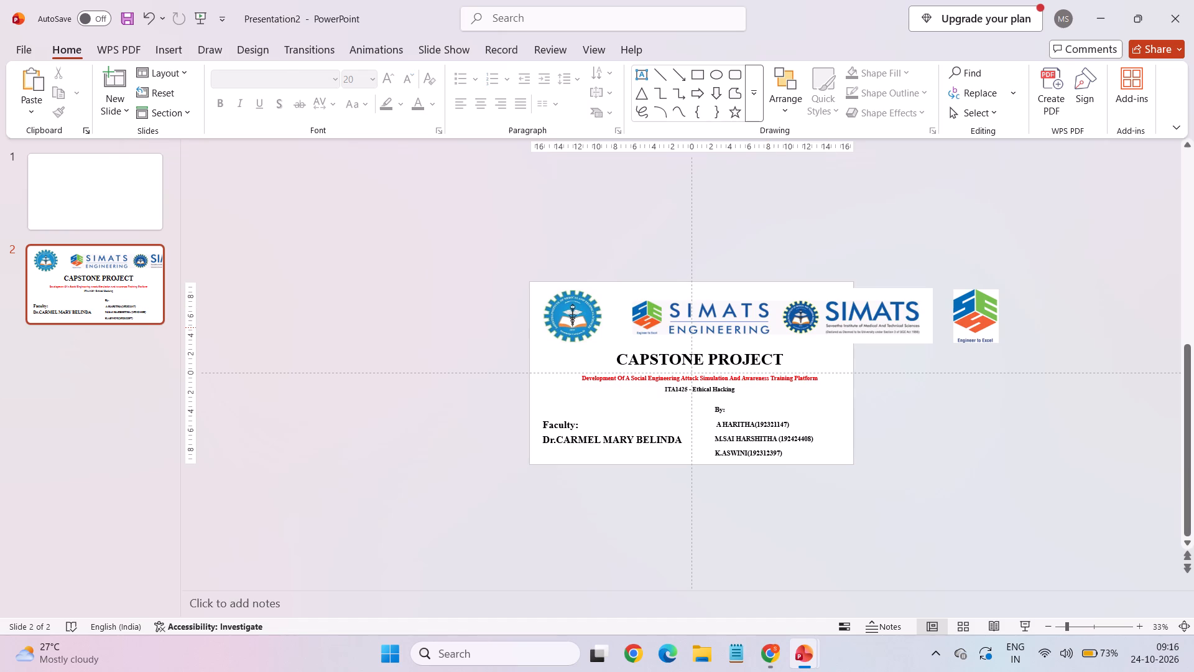
Shrink the wide SIMATS Engineering logo banner to fit on the slide and centre it near the upper edge.
click(859, 327)
drag(931, 342, 802, 322)
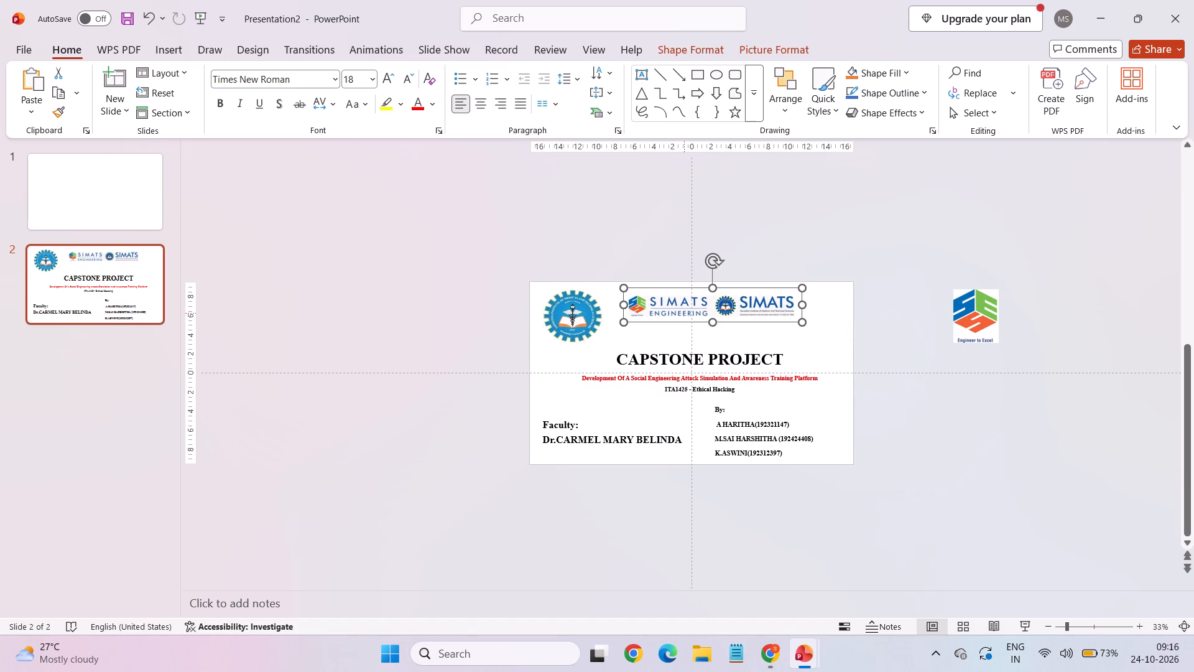
drag(684, 313, 667, 328)
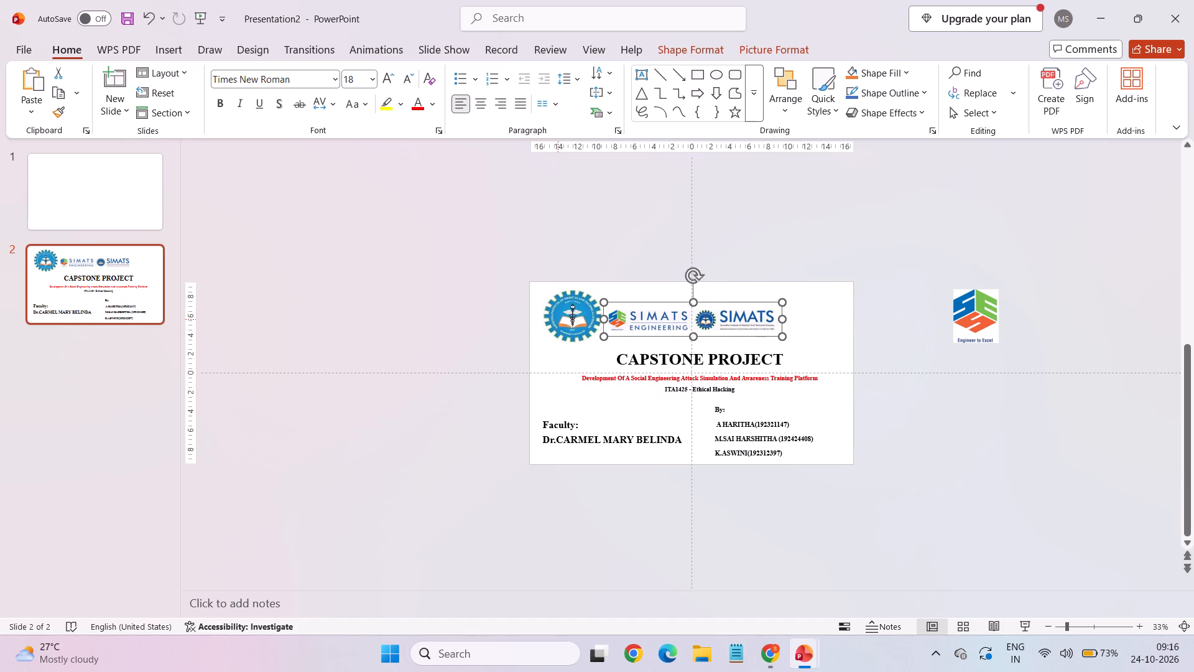
Shrink the round emblem into the slide's upper-left corner and move the SIMATS banner directly beside it.
click(558, 319)
drag(600, 343, 566, 322)
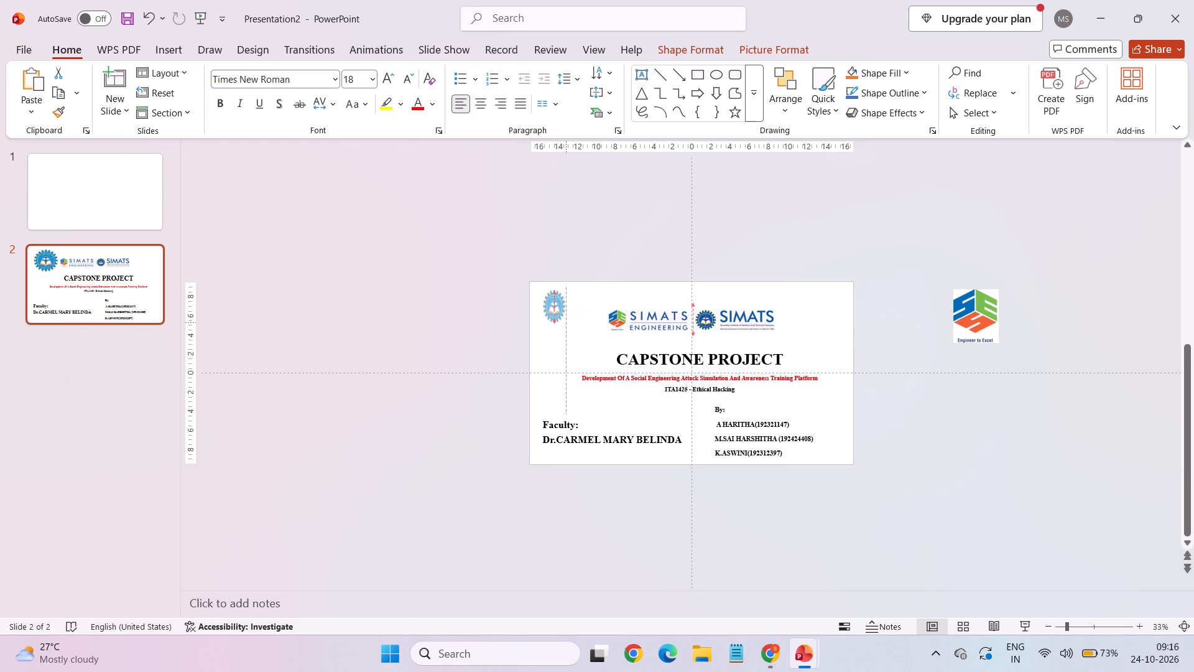
drag(566, 322, 577, 323)
drag(568, 309, 567, 310)
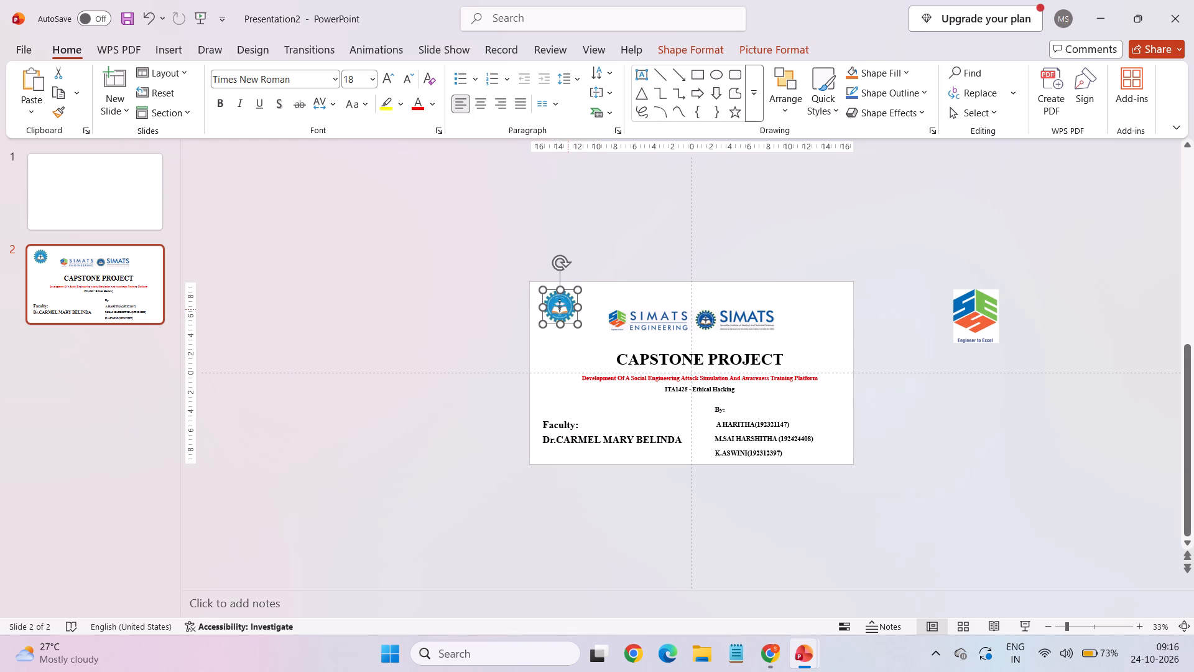
drag(567, 310, 562, 314)
drag(664, 322, 632, 269)
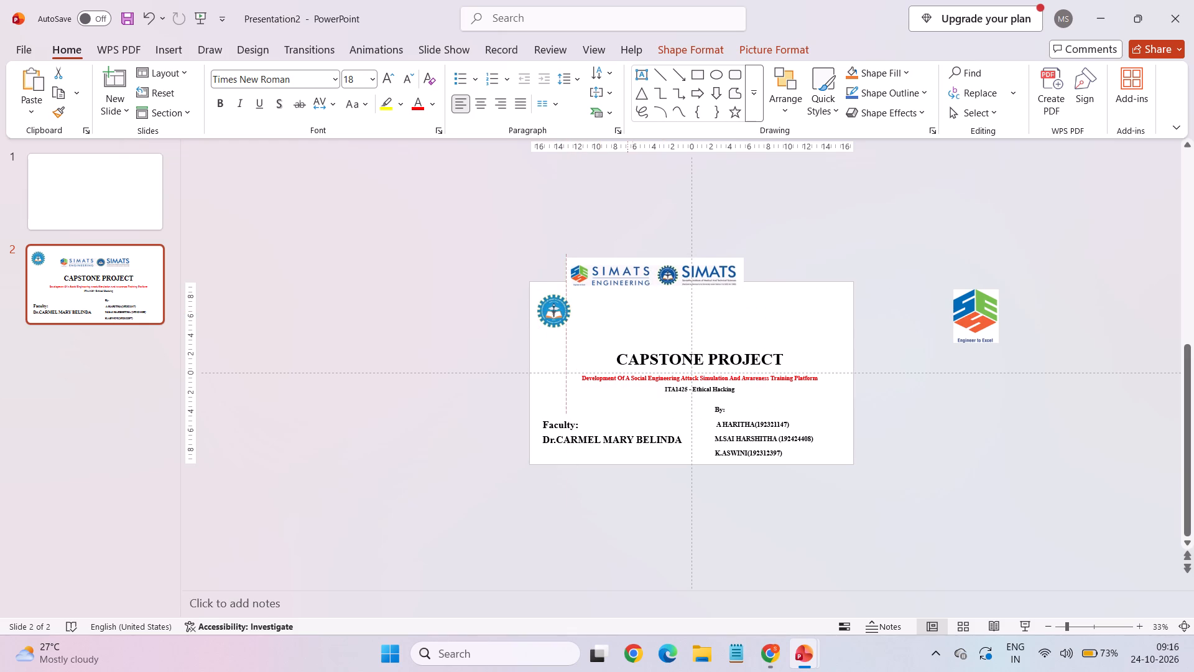
drag(632, 269, 635, 310)
Move the "Engineer to Excel" logo into the slide's upper-right corner and shrink it slightly.
drag(968, 313, 835, 314)
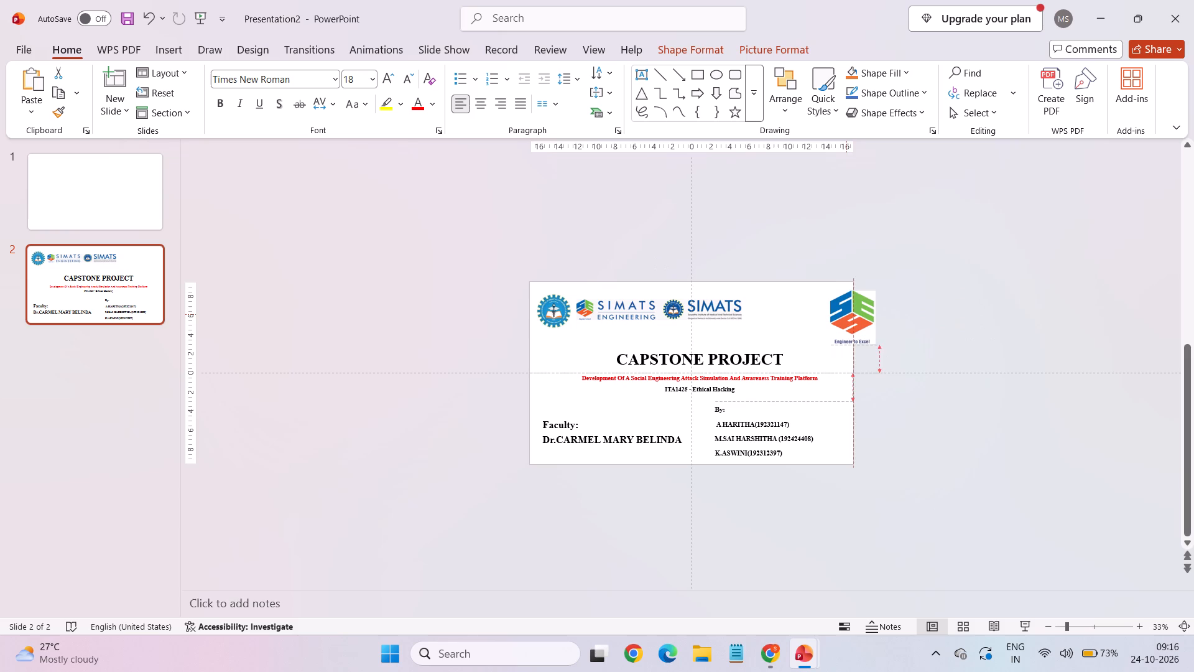
drag(835, 314, 816, 310)
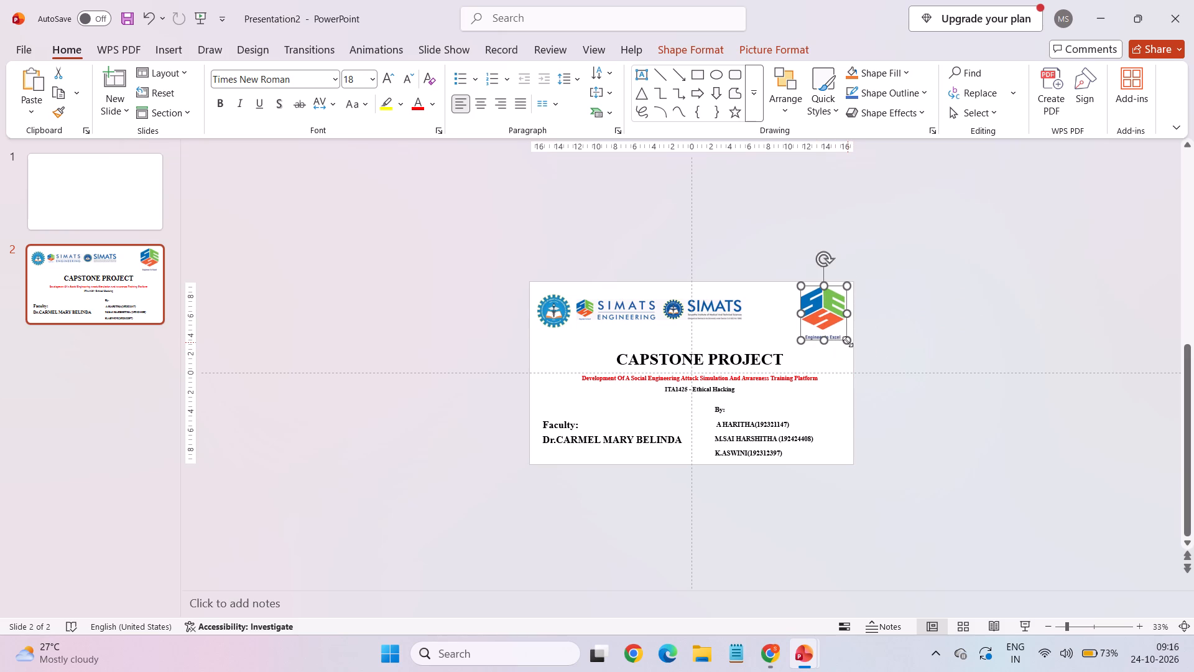
drag(847, 342, 836, 329)
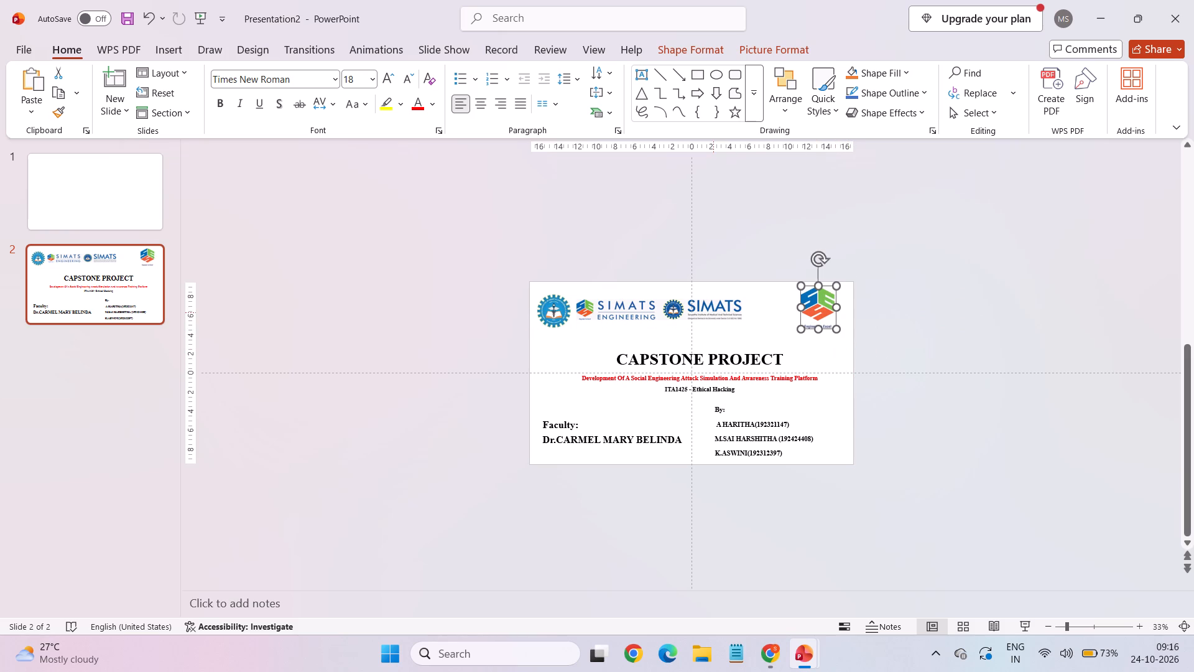
Slightly enlarge the SIMATS banner, centre it between the two outer logos, and align all three logos in one row.
drag(713, 312, 739, 316)
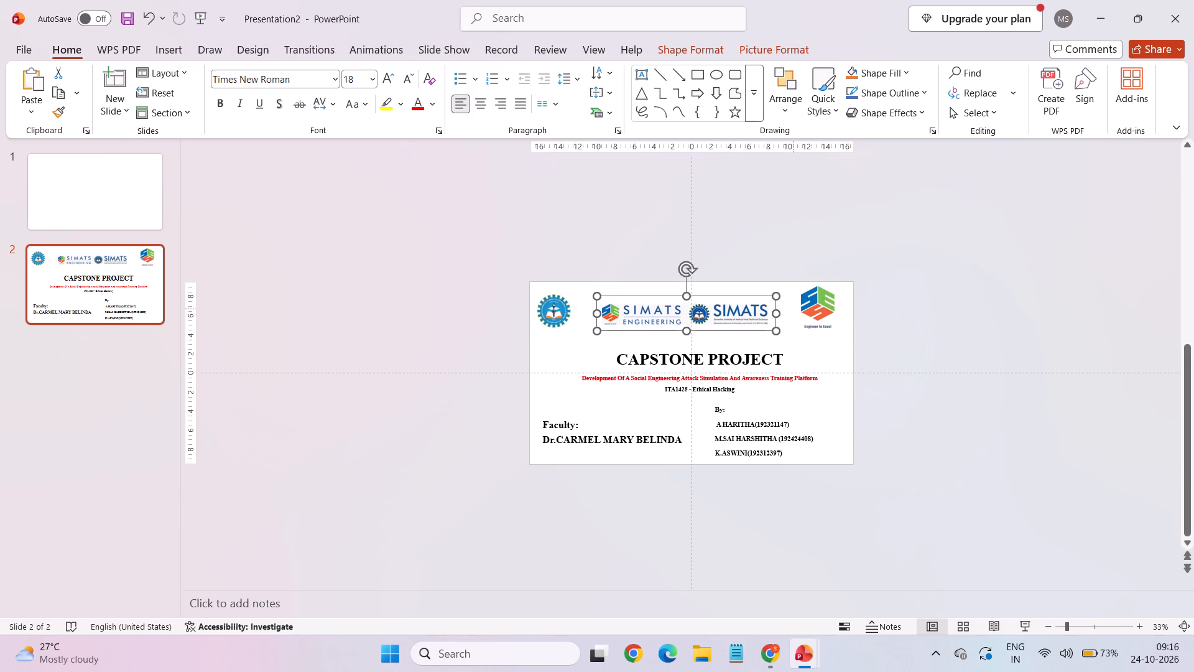
drag(821, 300, 823, 307)
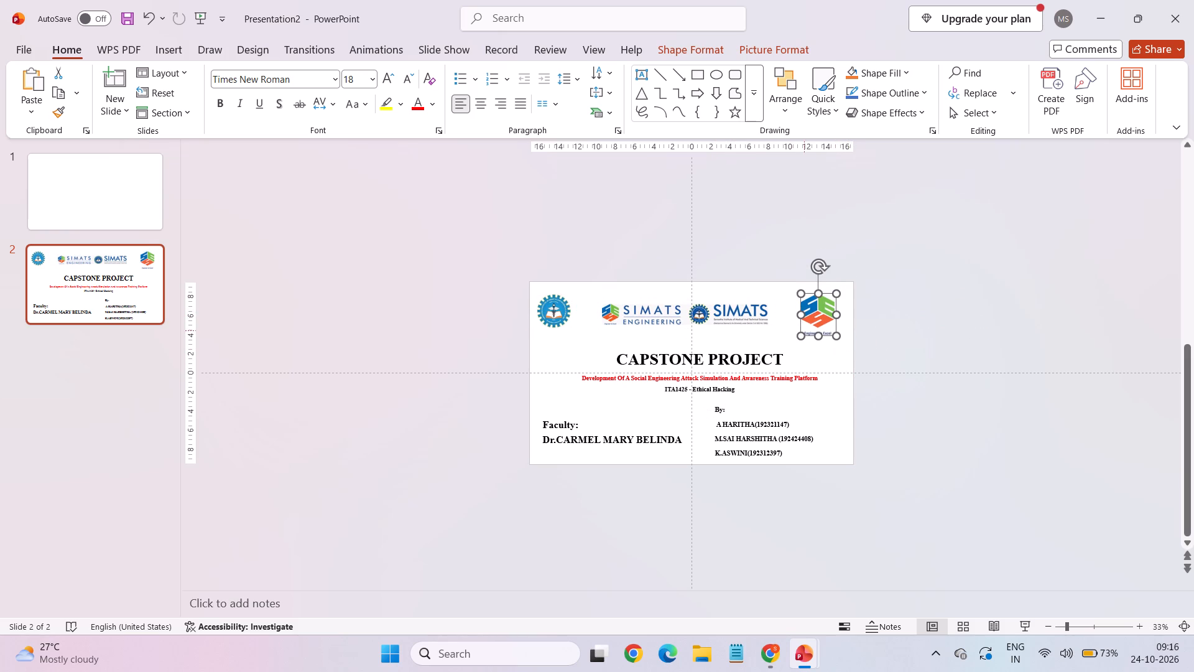
click(800, 335)
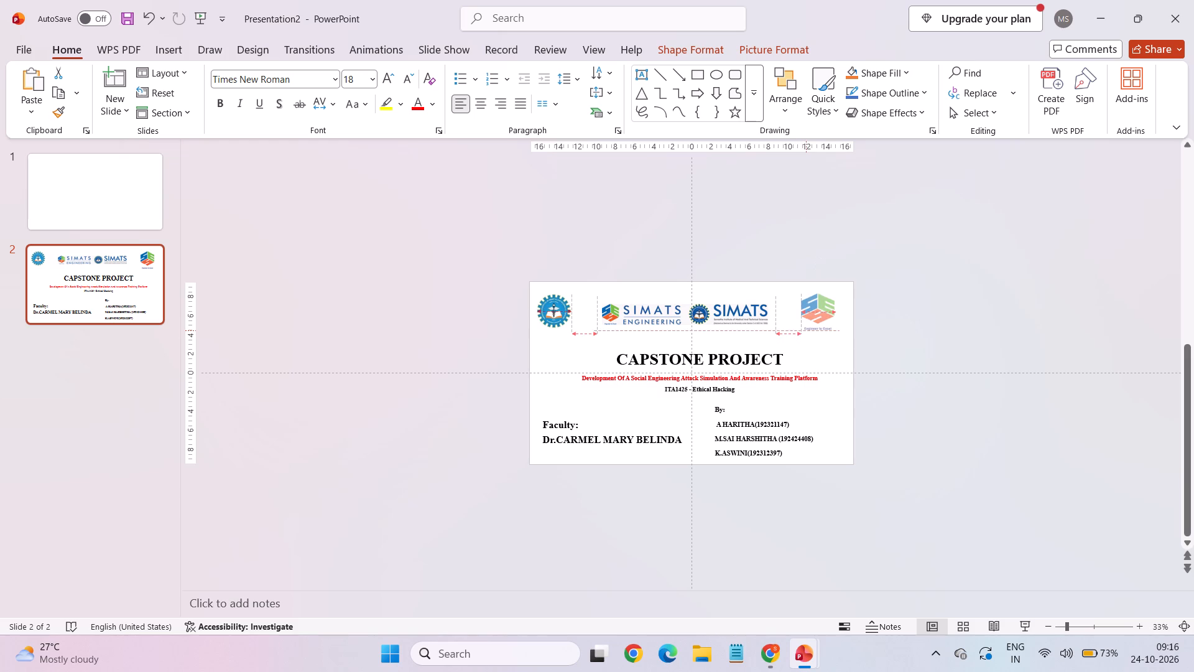
click(708, 316)
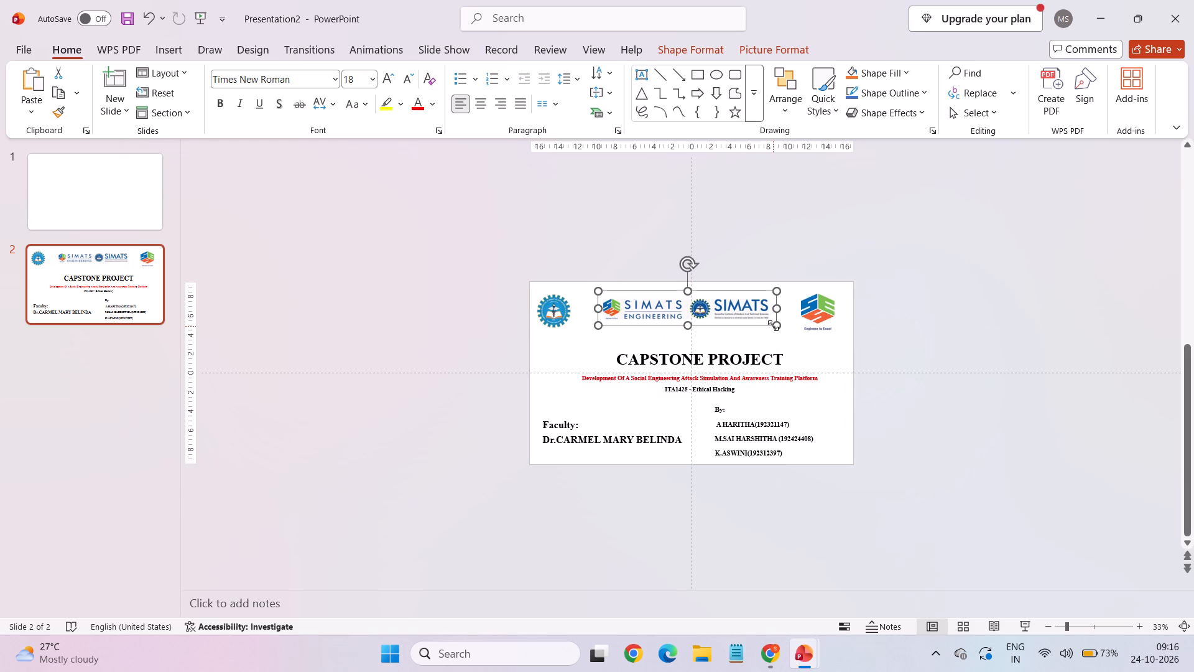
drag(775, 325, 790, 330)
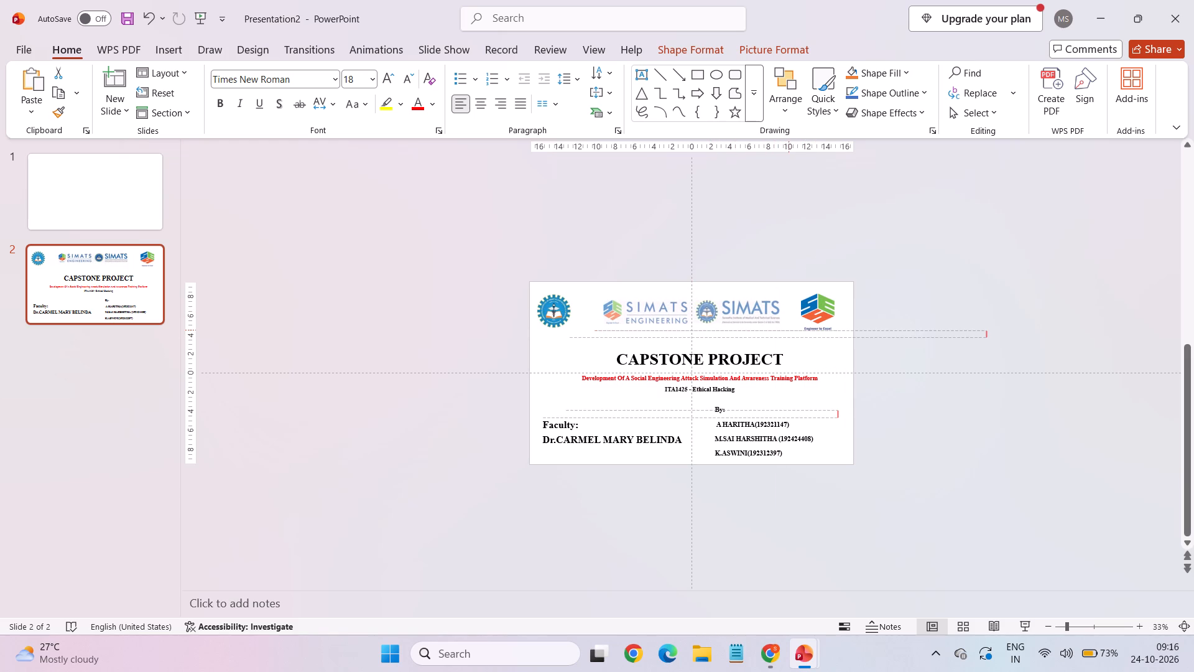
drag(790, 330, 793, 330)
drag(737, 322, 721, 318)
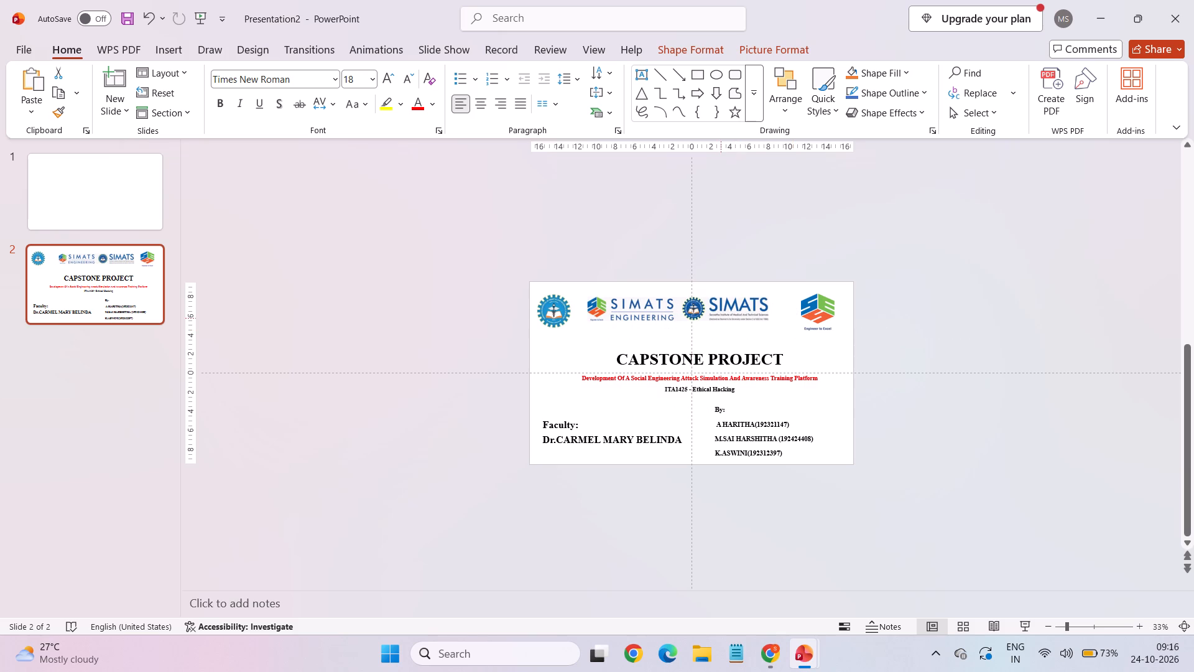
drag(721, 318, 725, 321)
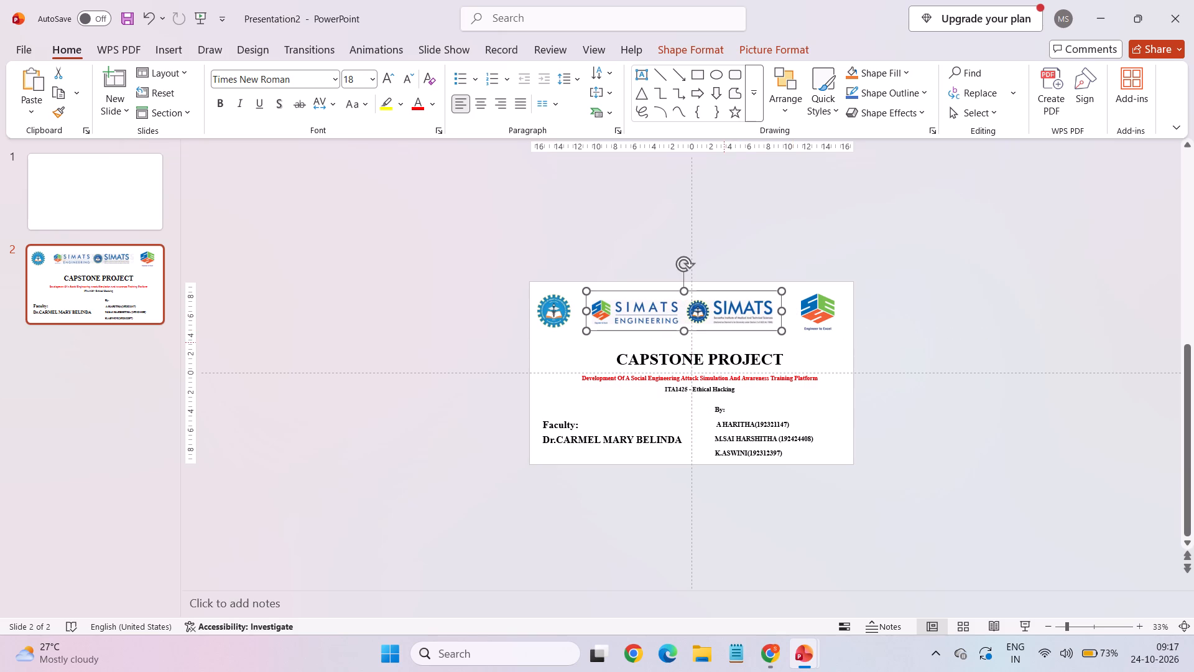
Delete the first team member's name in the "By:" text box, keeping the registration number.
ctrl+scroll(747, 376, up, 3)
scroll(747, 376, down, 1)
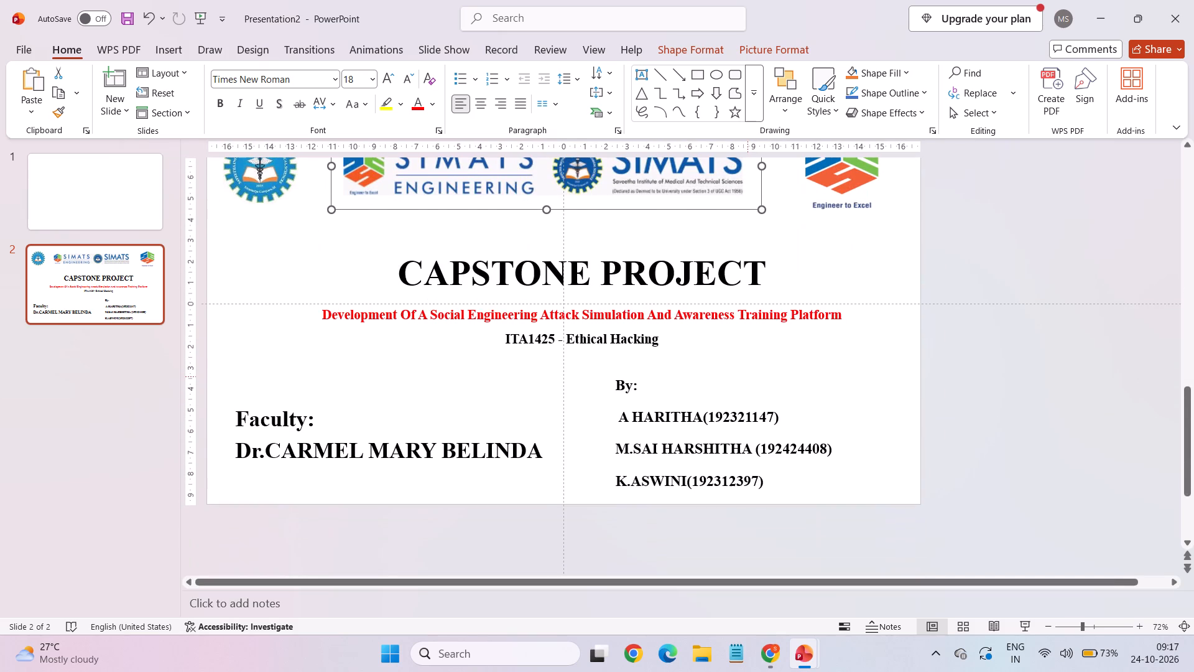
scroll(747, 376, down, 1)
click(741, 455)
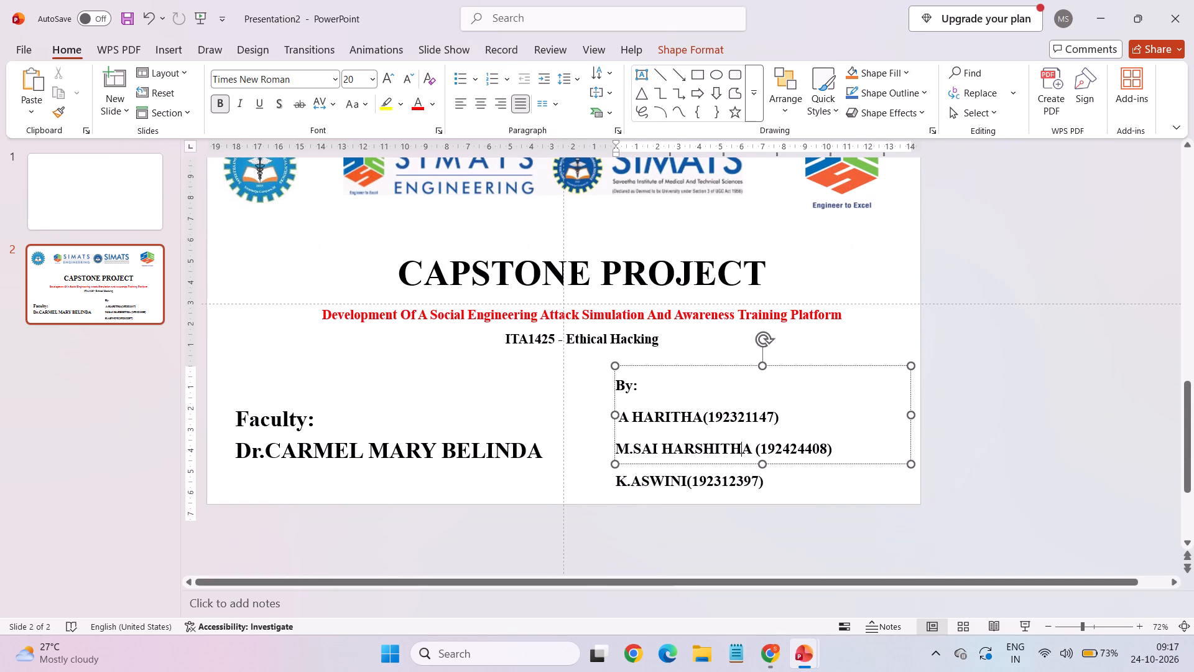
click(708, 418)
key(Left)
key(BackSpace)
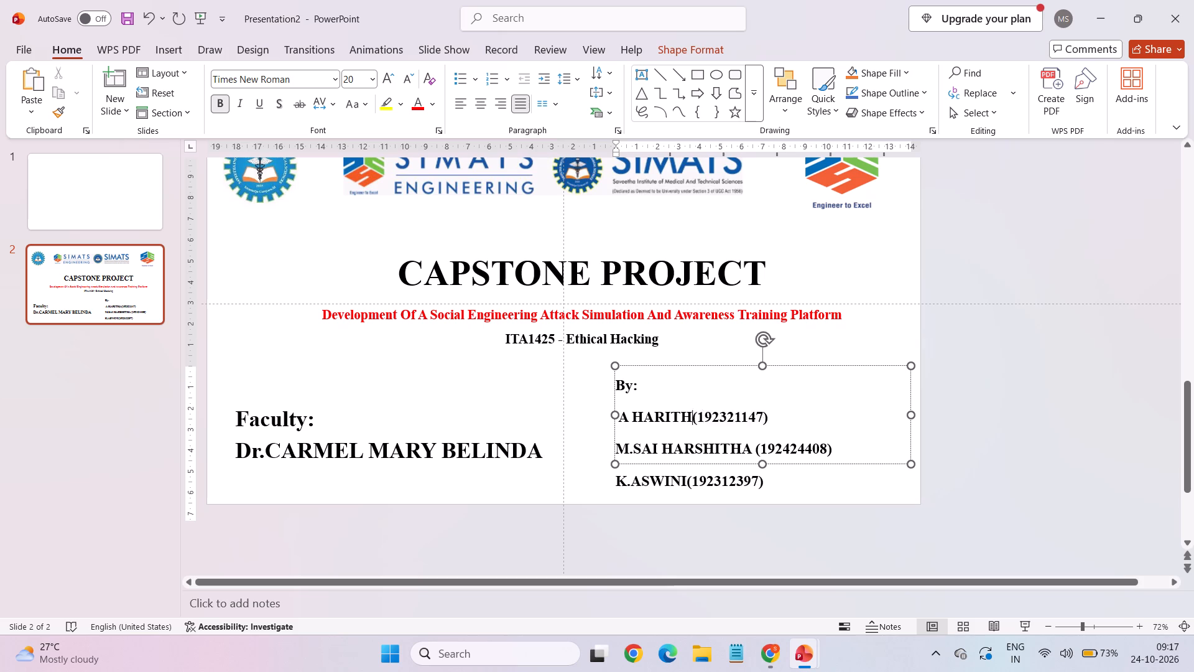
key(BackSpace)
key(BackSpace)
key(BackSpace)
key(BackSpace)
key(BackSpace)
key(BackSpace)
key(BackSpace)
key(BackSpace)
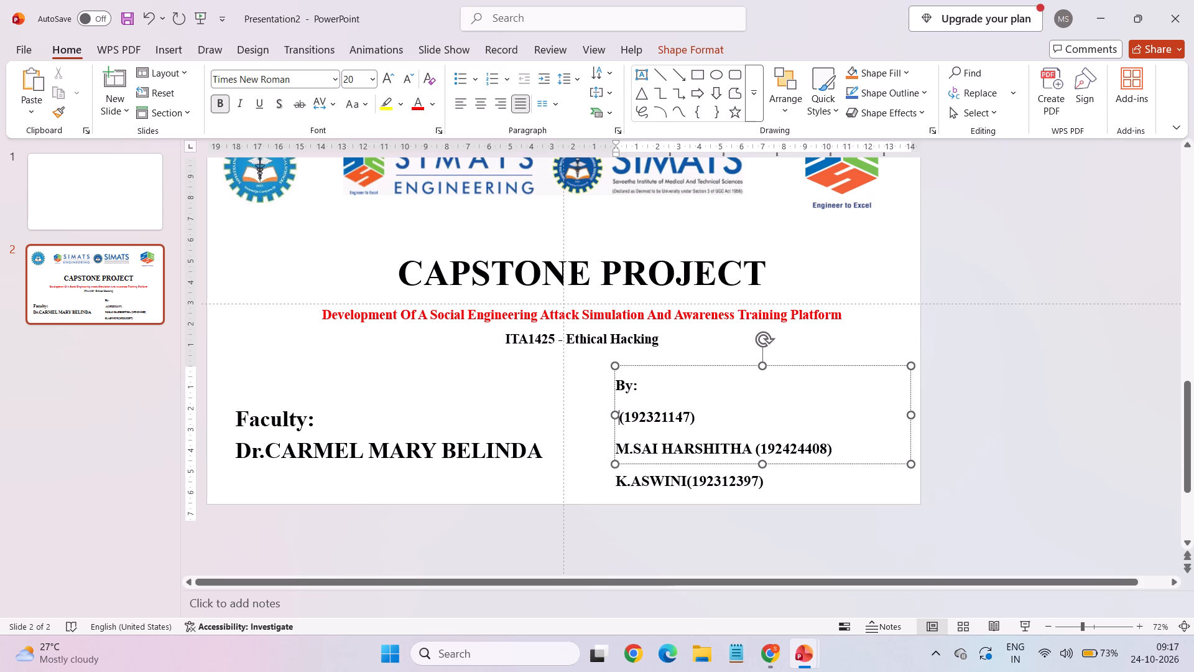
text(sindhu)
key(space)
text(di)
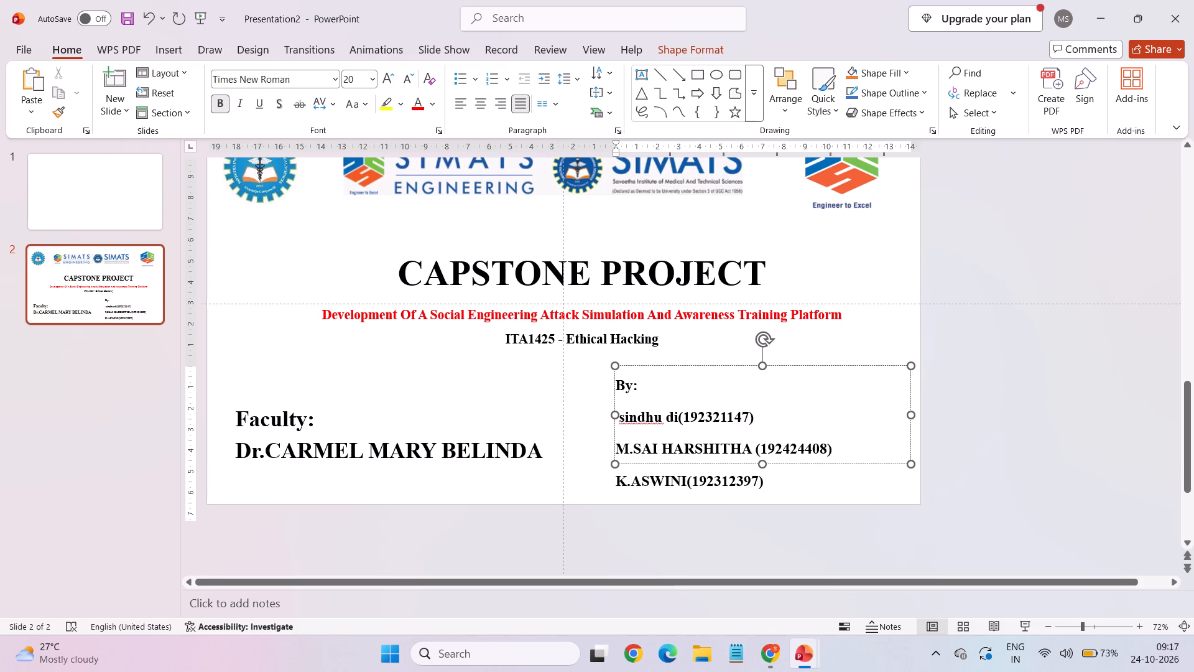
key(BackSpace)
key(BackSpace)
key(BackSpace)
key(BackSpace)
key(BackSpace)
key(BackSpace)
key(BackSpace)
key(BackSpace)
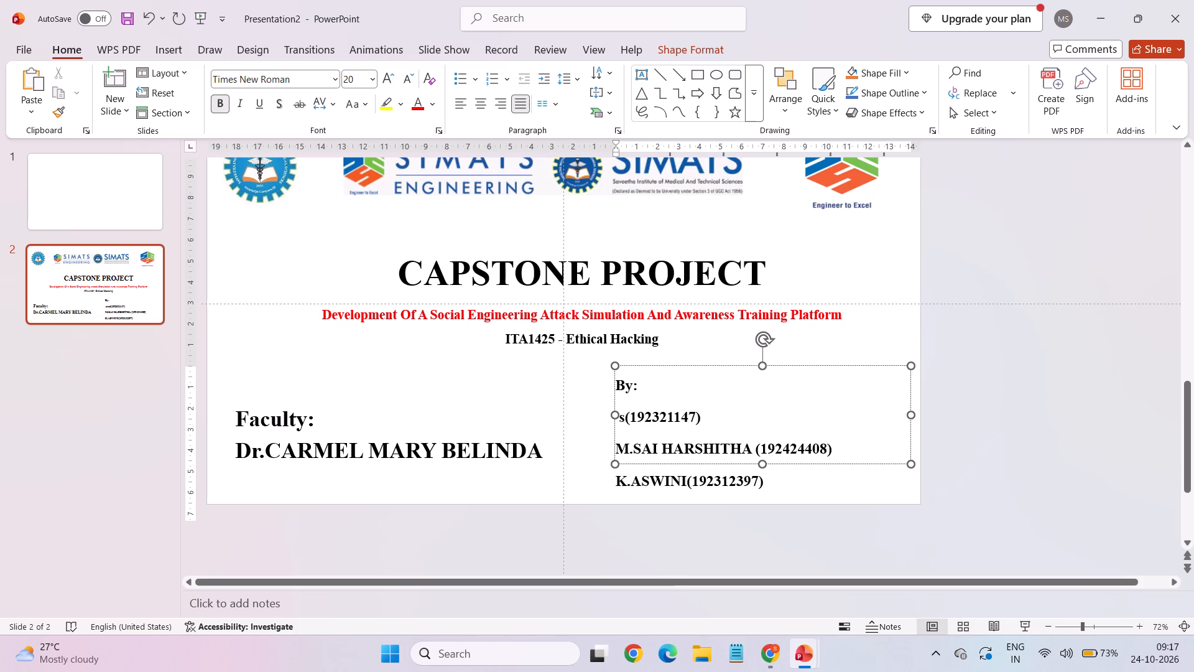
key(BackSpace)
Enter the new first team member's full name in capitals before the registration number.
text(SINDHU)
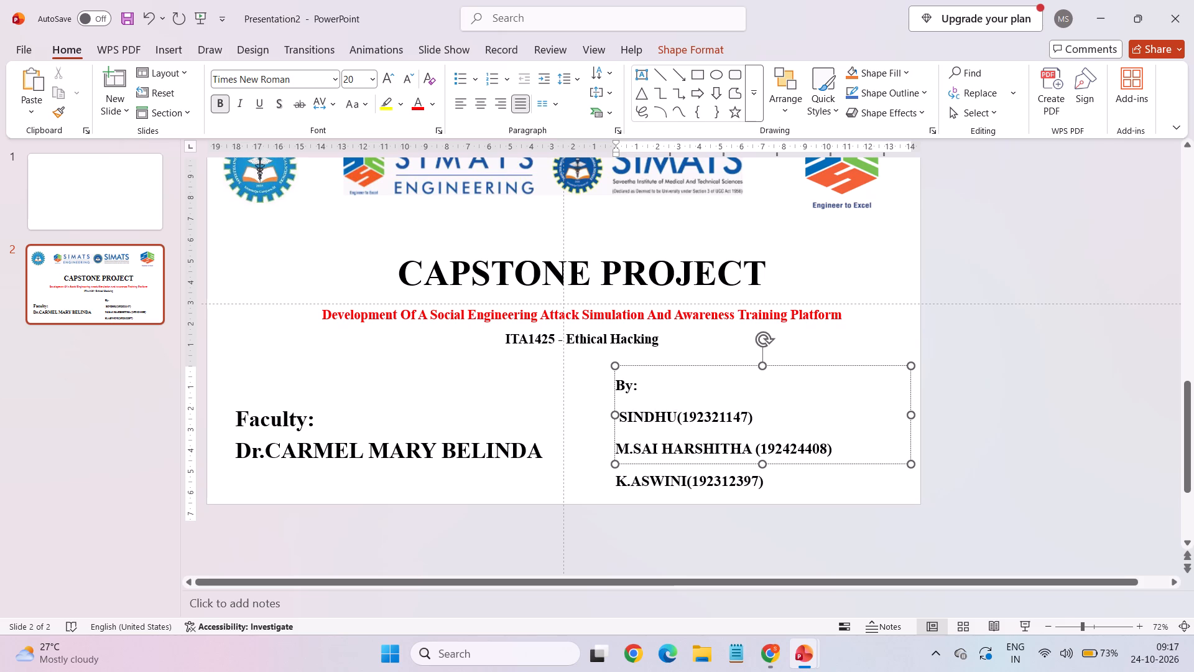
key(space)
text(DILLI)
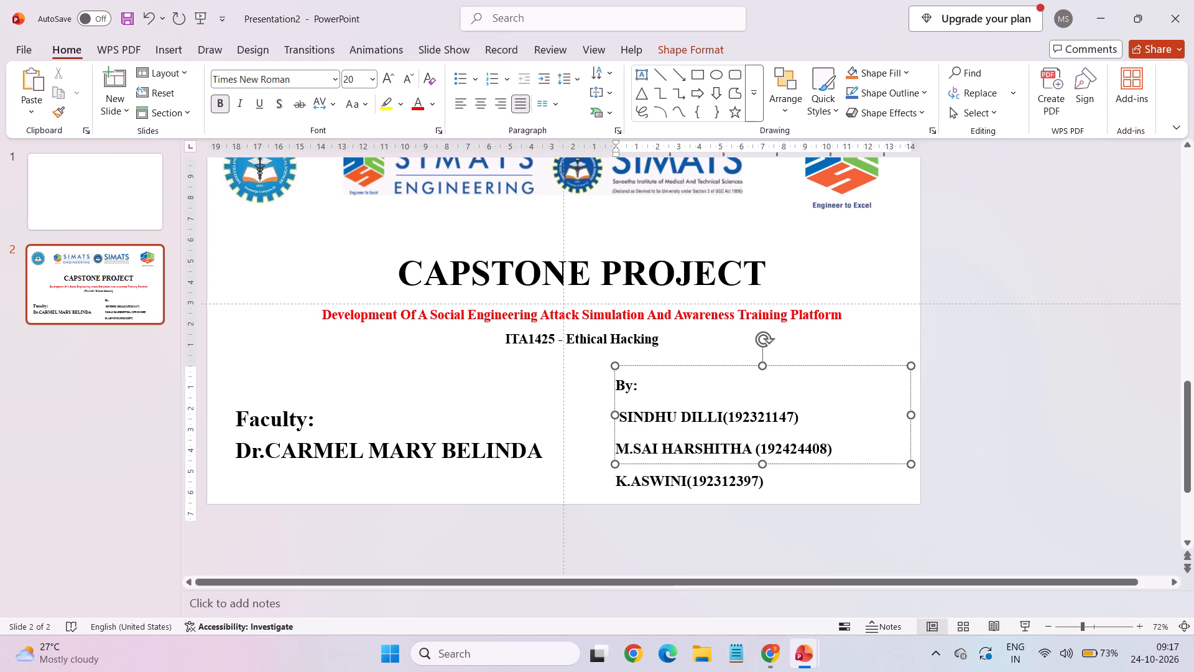
Change the fourth and sixth digits of the first team member's registration number to 4.
click(760, 422)
key(BackSpace)
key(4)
key(Right)
key(Right)
key(BackSpace)
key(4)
Replace the third team member's name in the "By:" text box with the new member's name in capitals, keeping the registration number.
click(684, 487)
key(BackSpace)
key(BackSpace)
key(BackSpace)
key(BackSpace)
key(BackSpace)
key(BackSpace)
key(BackSpace)
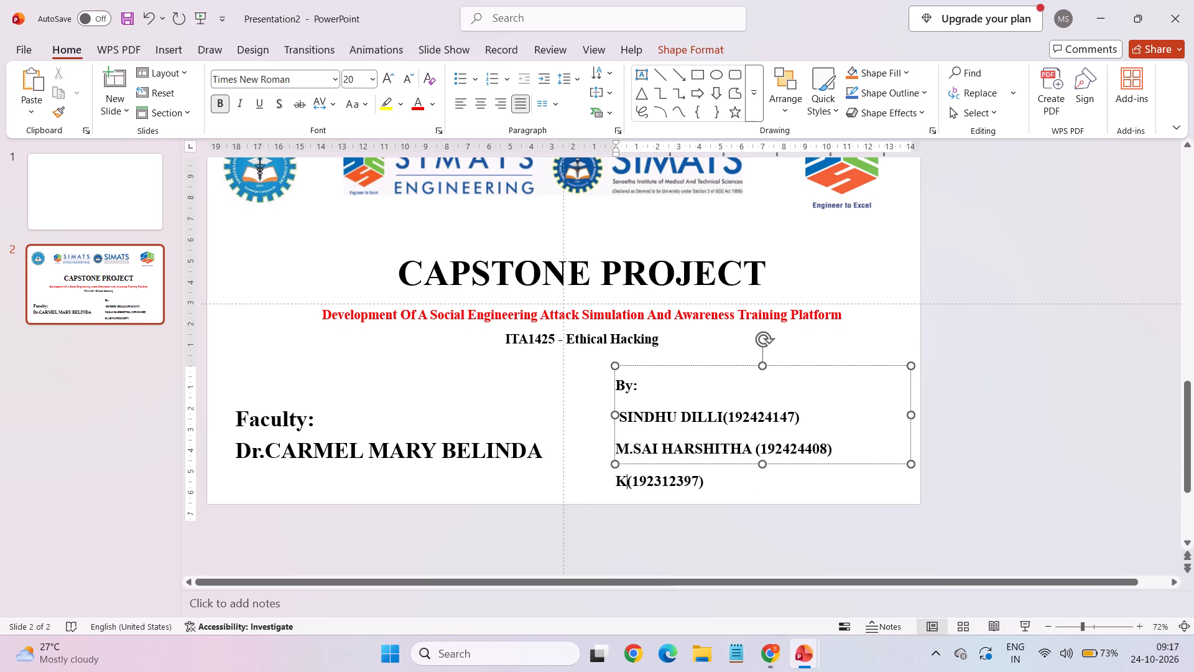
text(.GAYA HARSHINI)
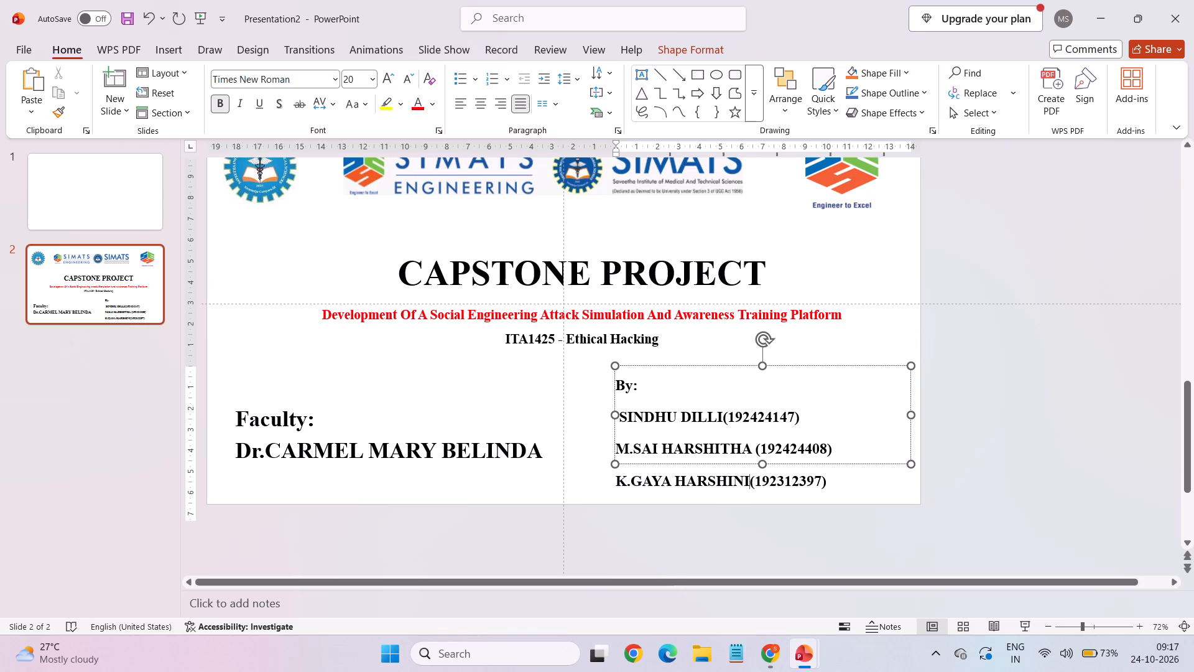
Replace the fourth digit of the third team member's registration number with 424.
click(787, 483)
key(BackSpace)
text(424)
Change the course code below the red project title to ECA1002.
click(554, 337)
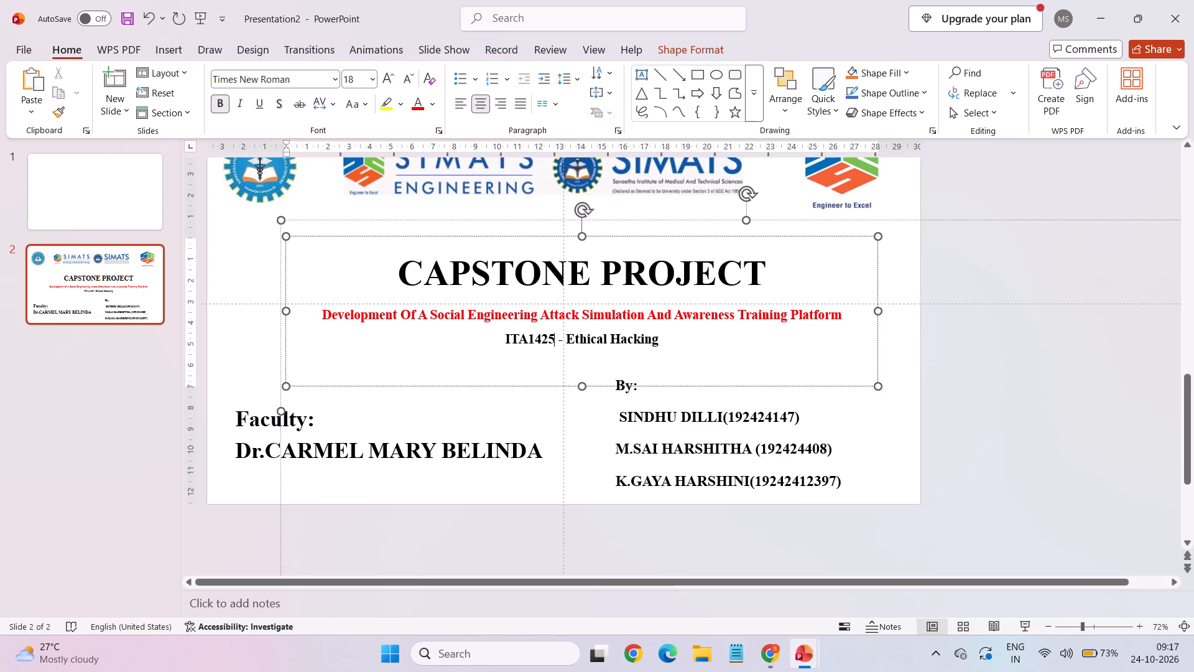
key(BackSpace)
key(BackSpace)
key(BackSpace)
key(BackSpace)
key(BackSpace)
key(BackSpace)
key(BackSpace)
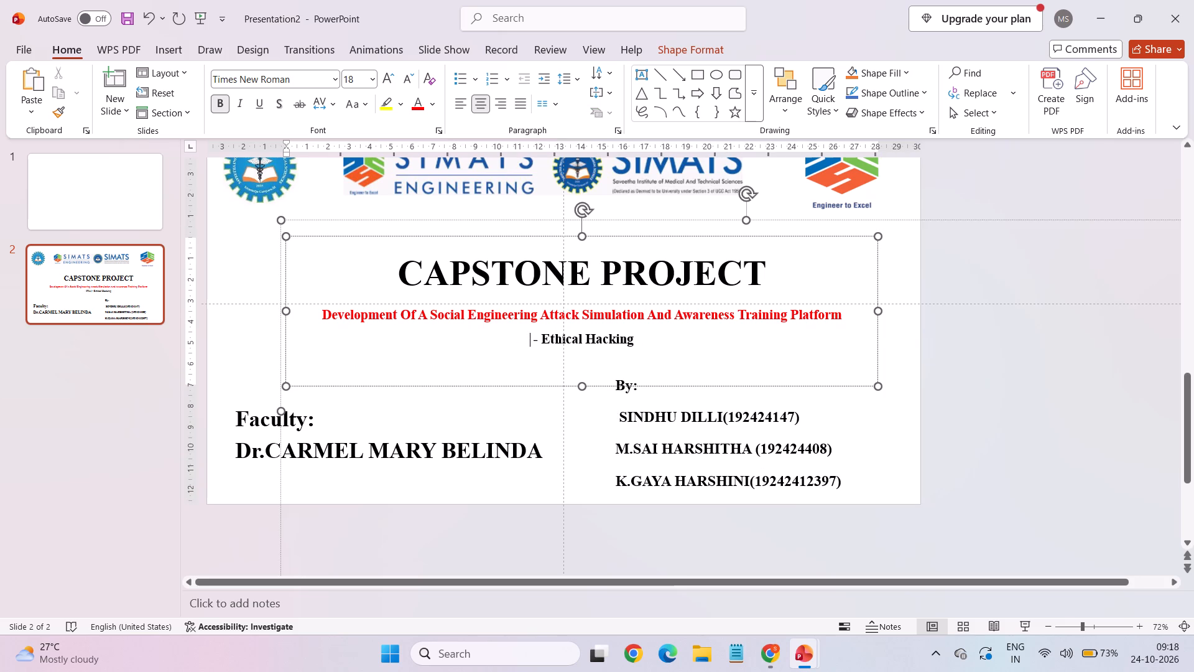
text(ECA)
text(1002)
Replace the course name "Ethical Hacking" after the course code with "MICROPROCESSORS AND MICROCONTROLLERS".
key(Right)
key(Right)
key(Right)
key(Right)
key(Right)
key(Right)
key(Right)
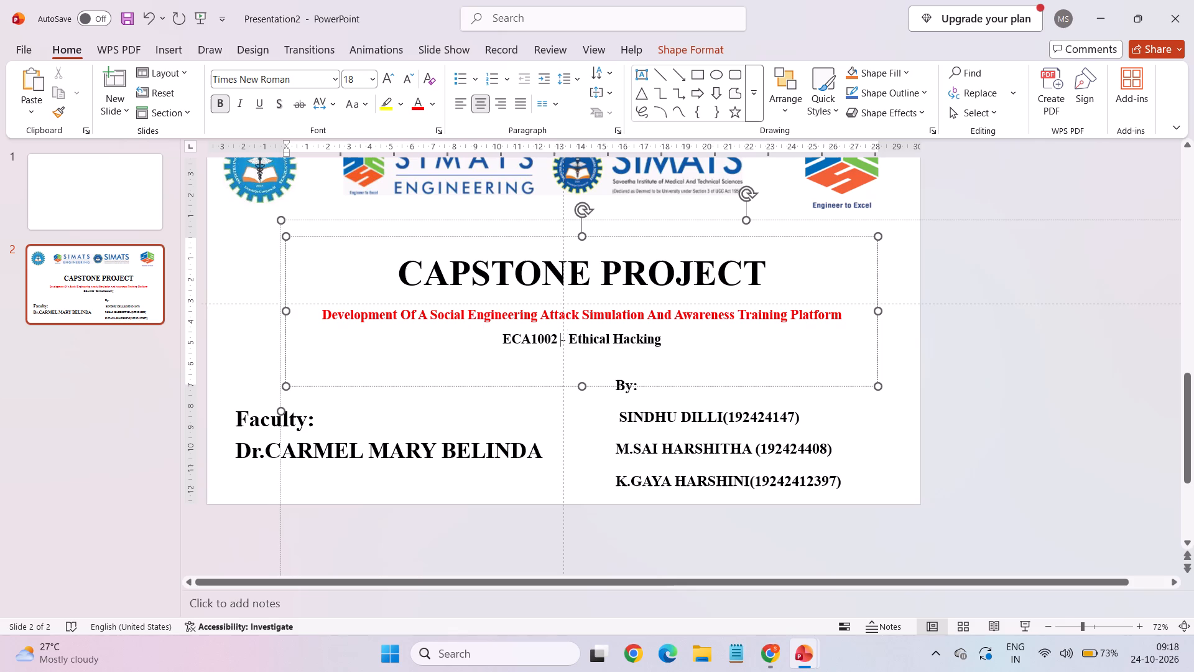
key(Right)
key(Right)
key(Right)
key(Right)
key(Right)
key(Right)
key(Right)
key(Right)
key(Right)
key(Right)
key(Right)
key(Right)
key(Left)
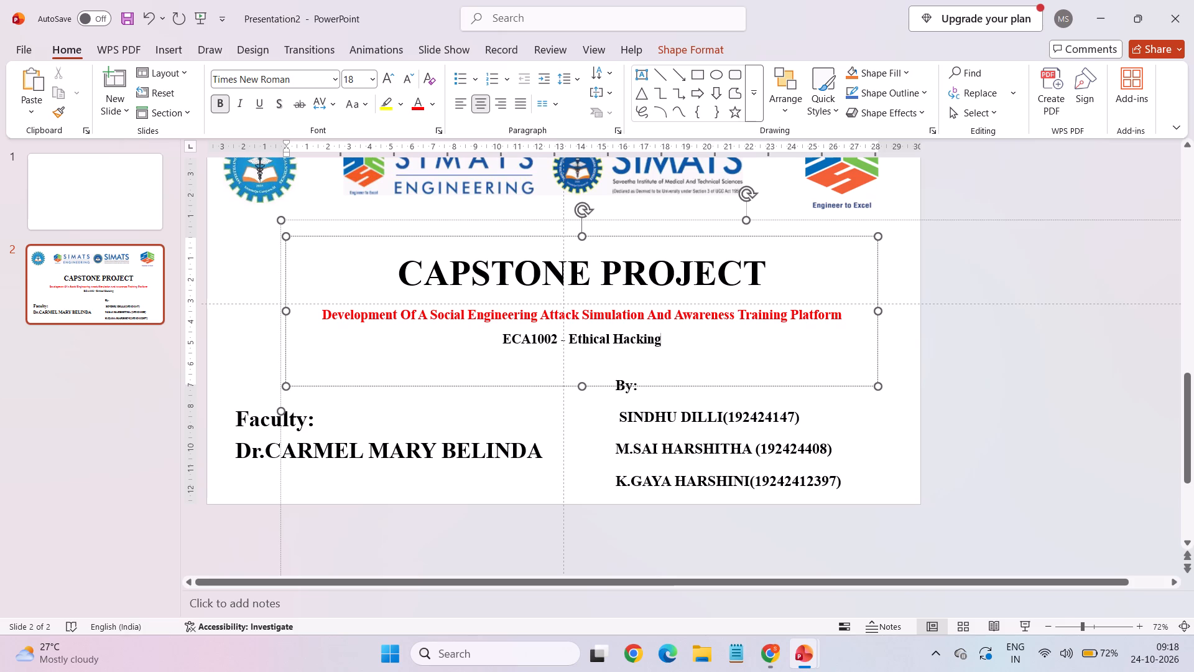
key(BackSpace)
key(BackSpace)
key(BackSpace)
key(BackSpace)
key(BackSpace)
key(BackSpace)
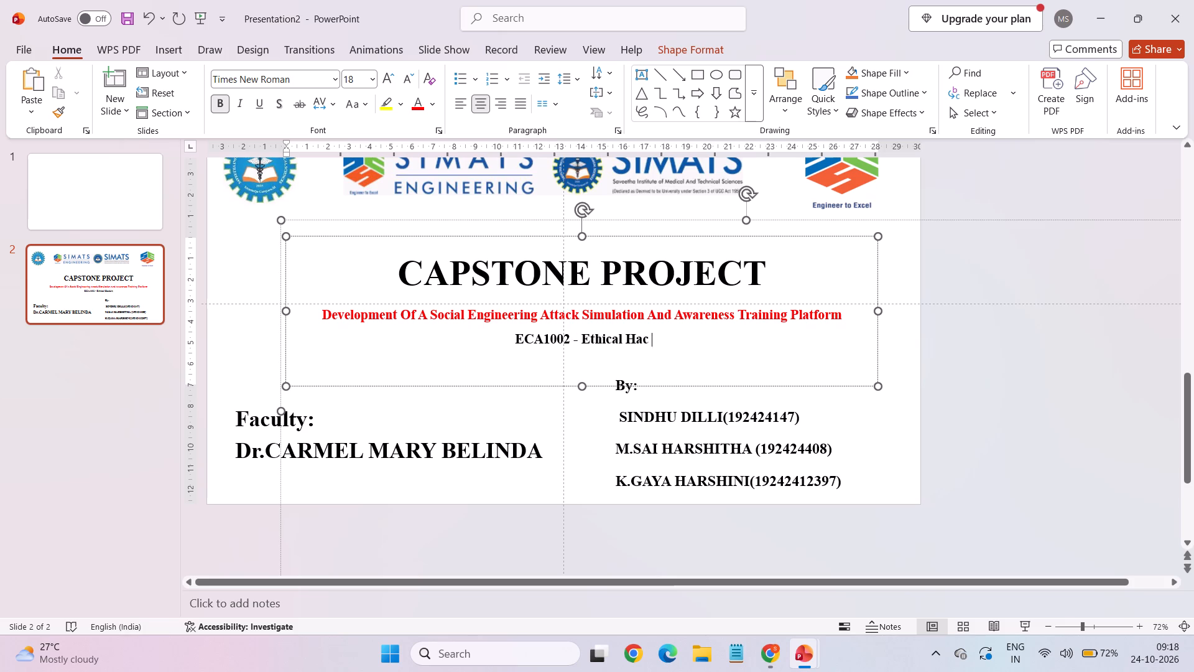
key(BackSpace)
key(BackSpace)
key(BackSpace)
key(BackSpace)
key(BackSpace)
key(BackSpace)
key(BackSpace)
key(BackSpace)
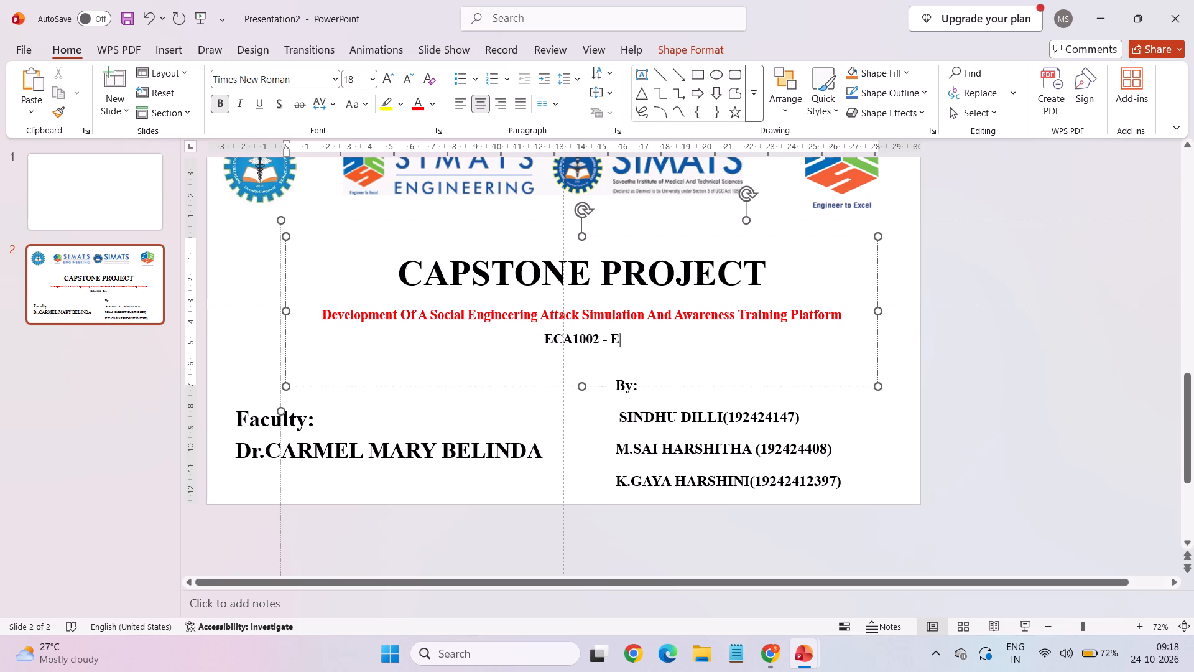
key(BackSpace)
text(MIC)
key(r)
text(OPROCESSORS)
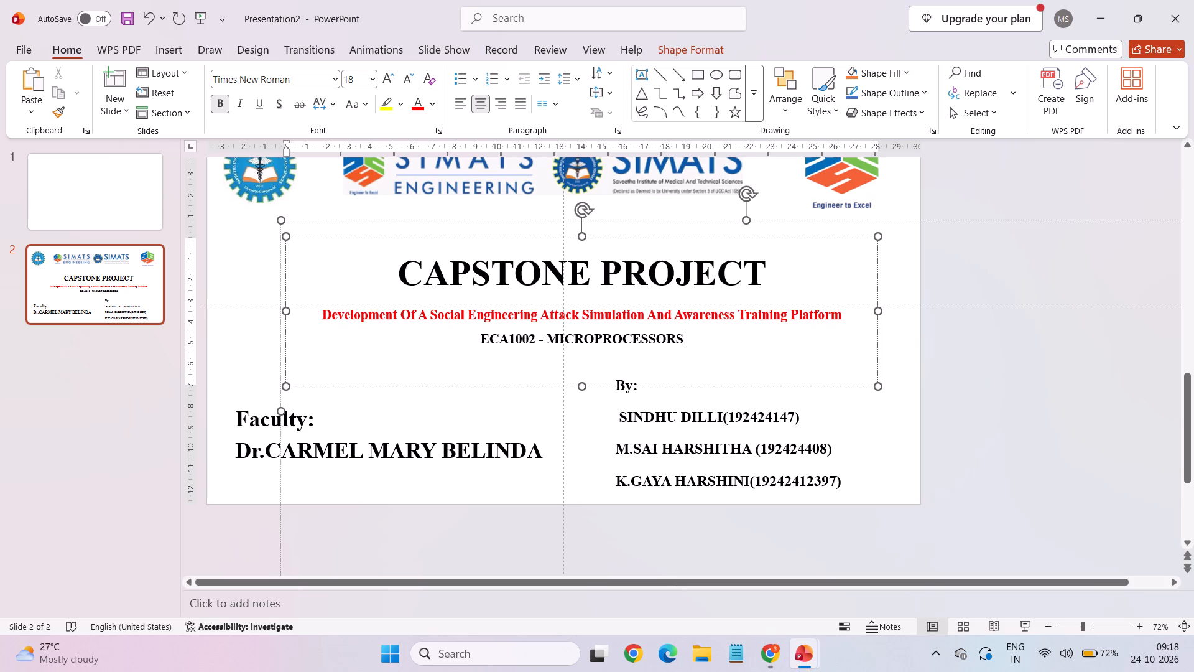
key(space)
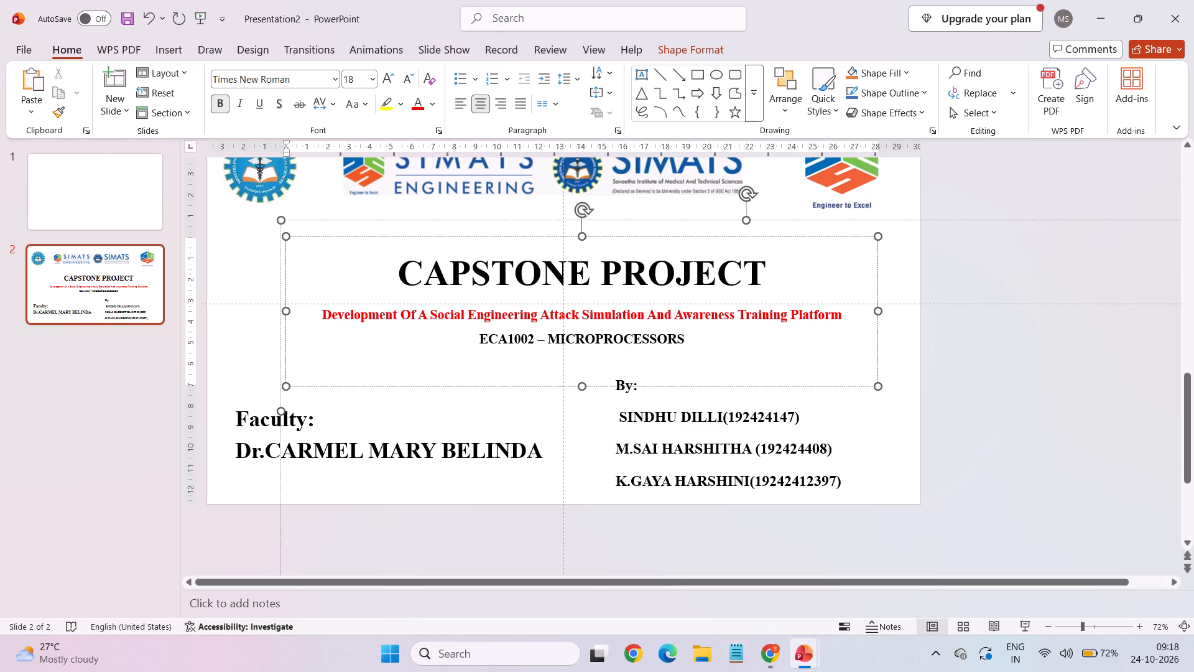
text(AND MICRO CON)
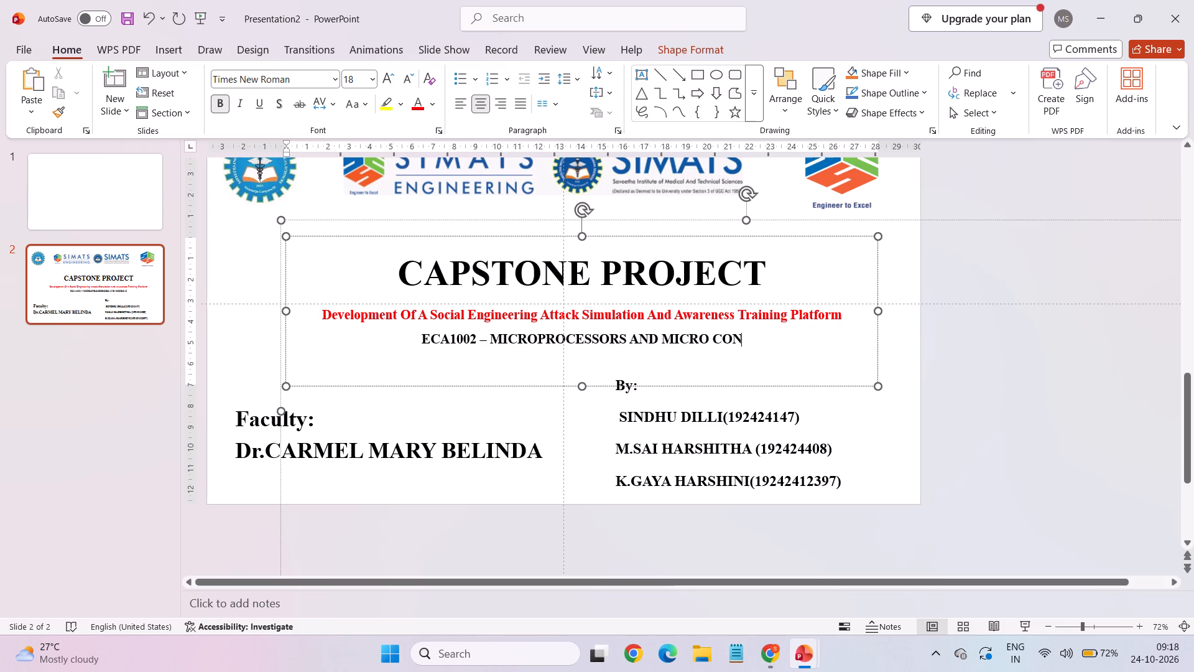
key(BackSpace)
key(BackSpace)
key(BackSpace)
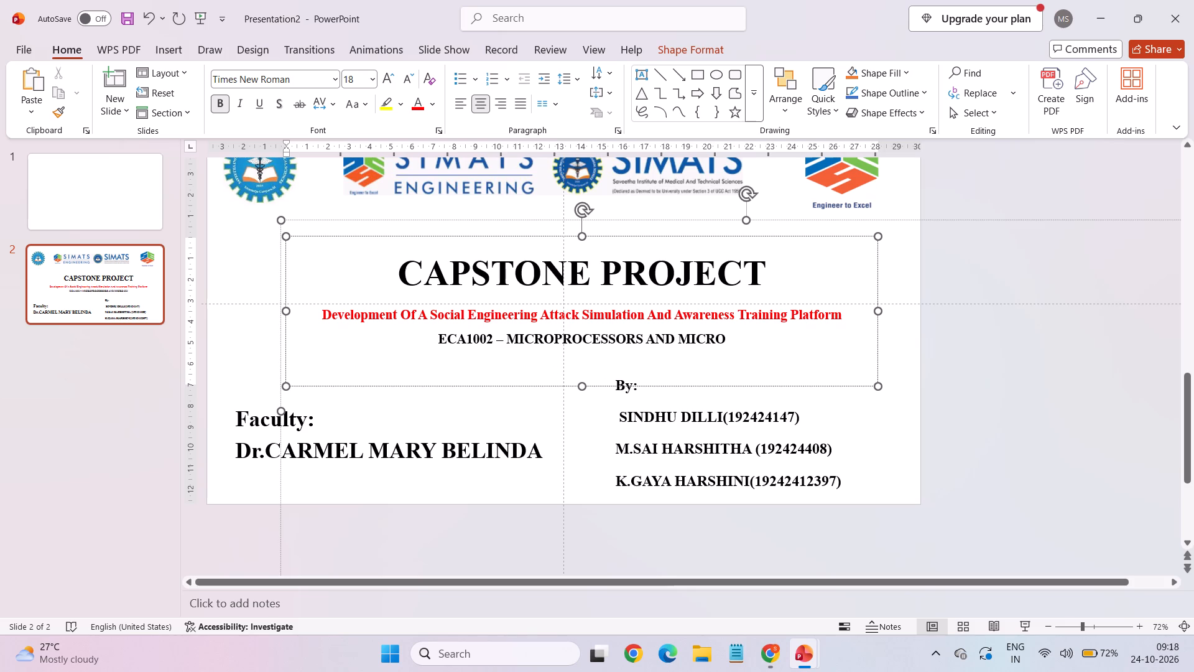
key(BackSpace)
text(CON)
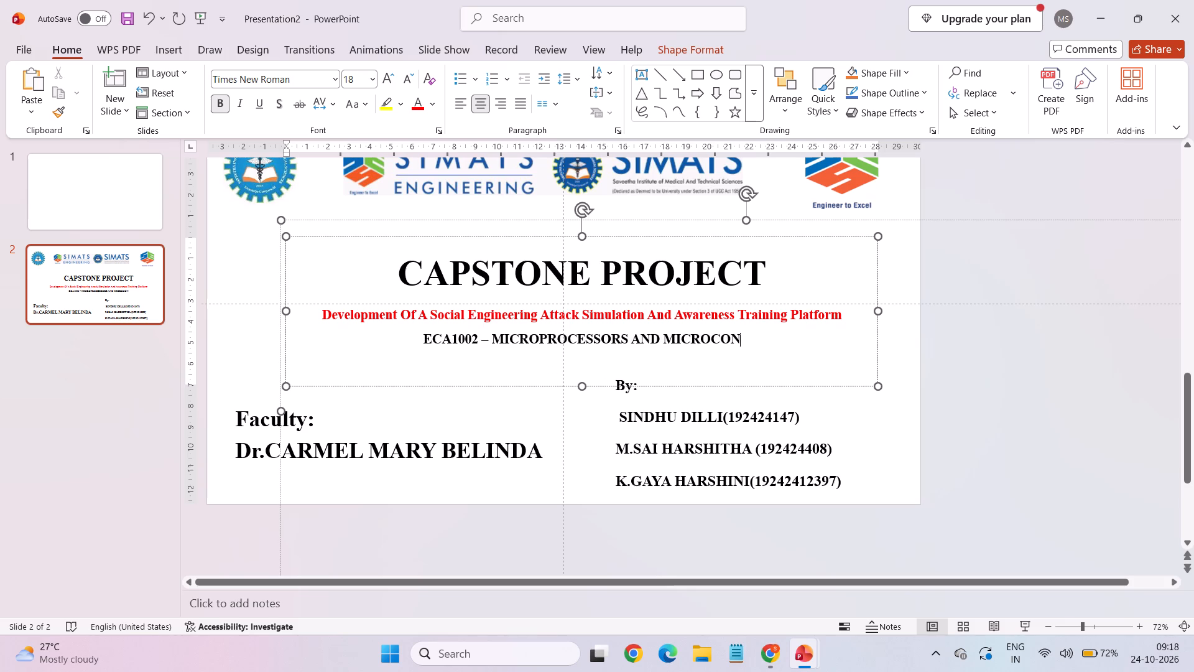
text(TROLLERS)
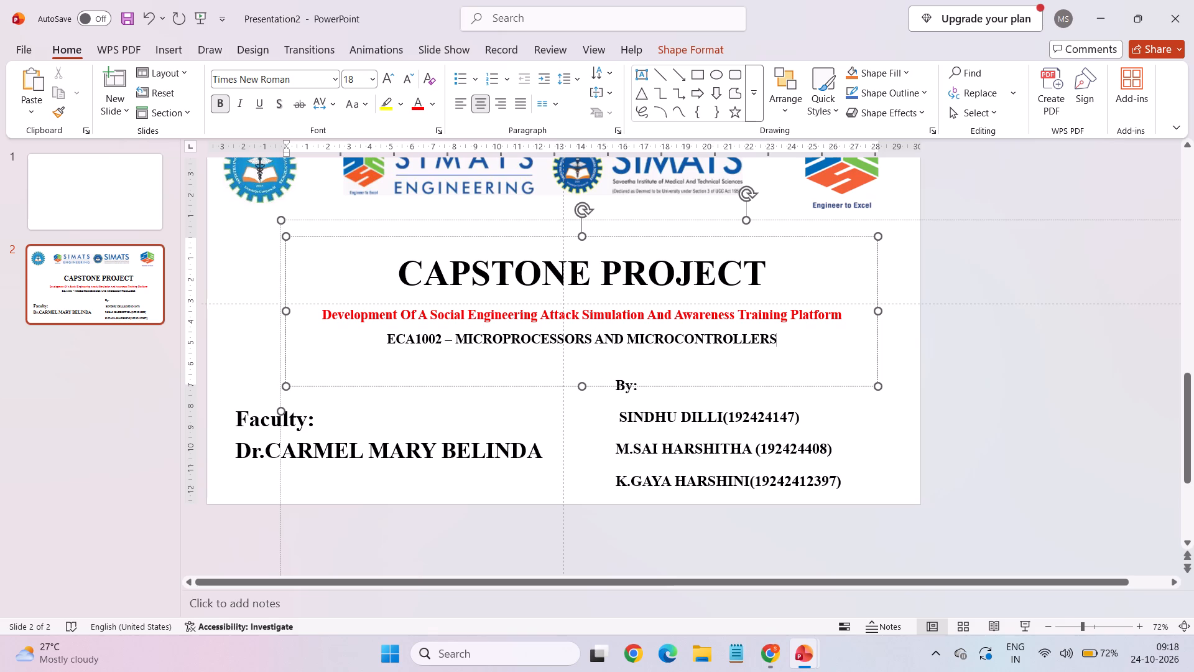
Set all text in the "Faculty:" text box to font size 24.
click(491, 454)
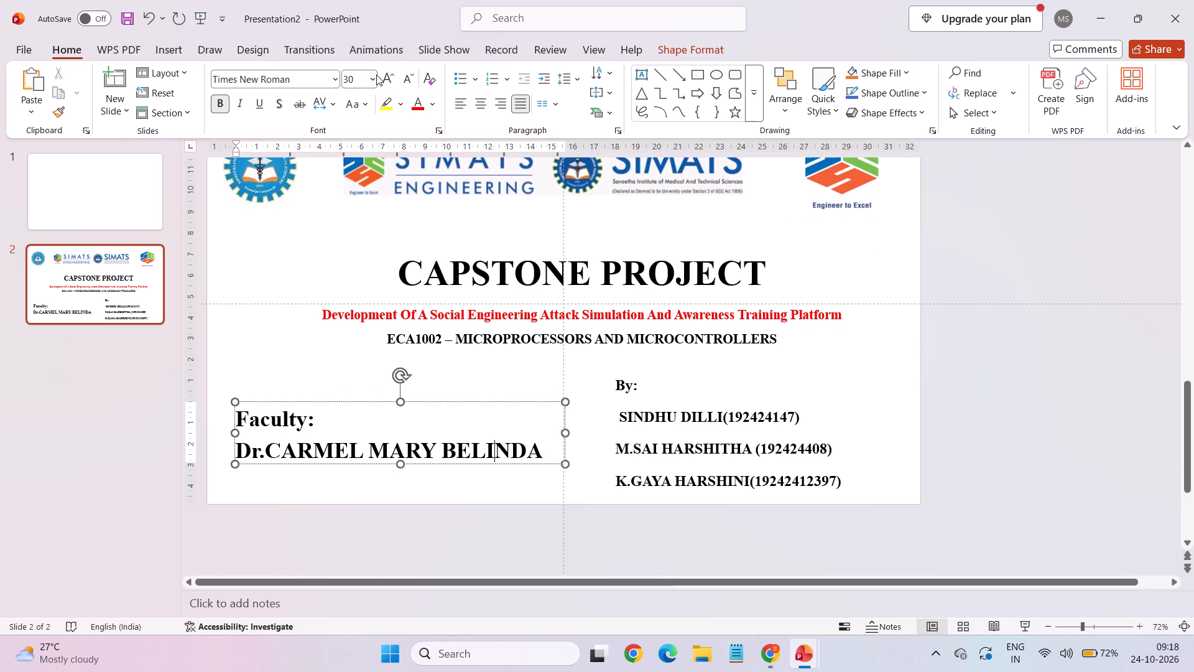
click(374, 75)
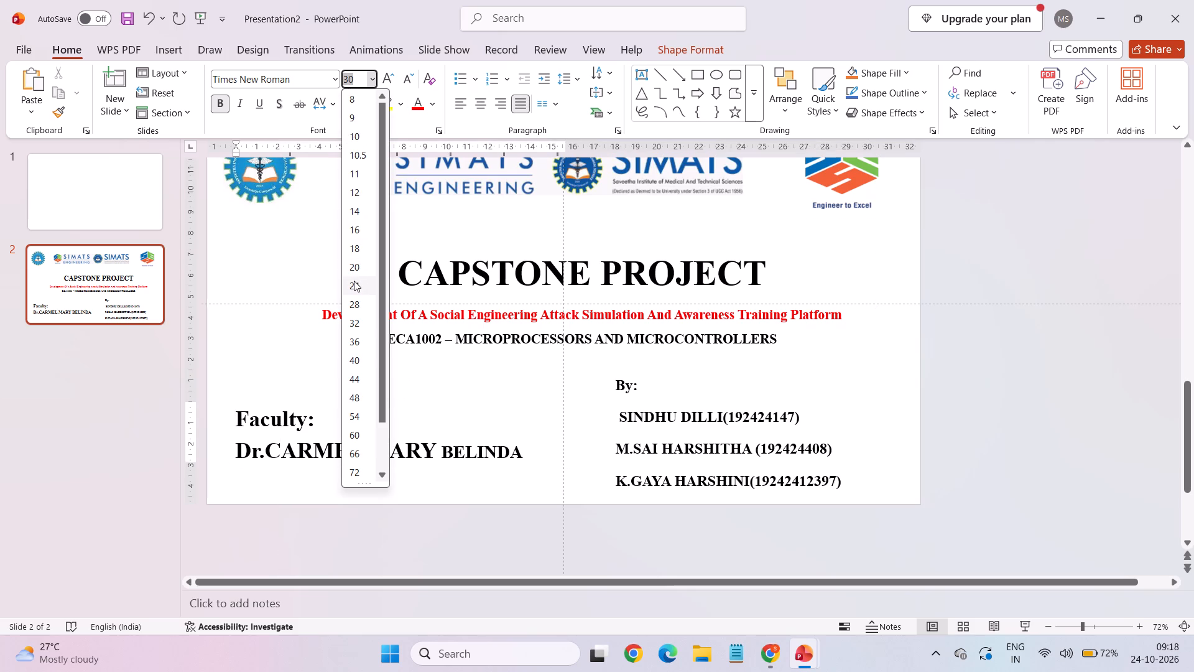
click(354, 281)
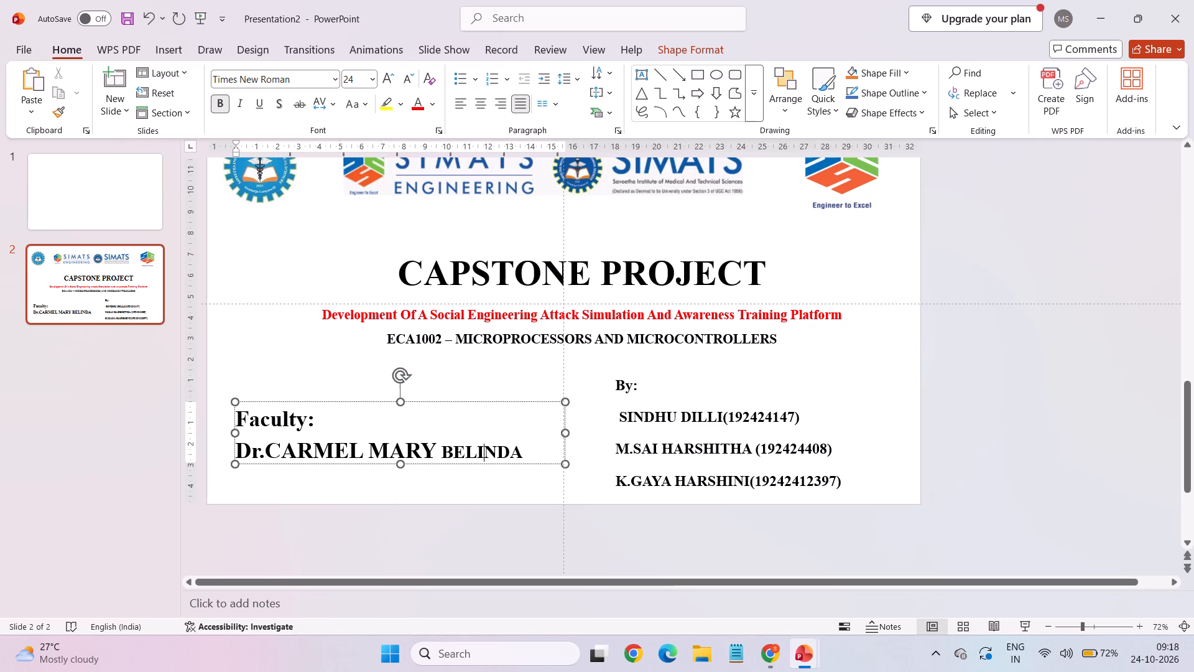
key(ctrl+a)
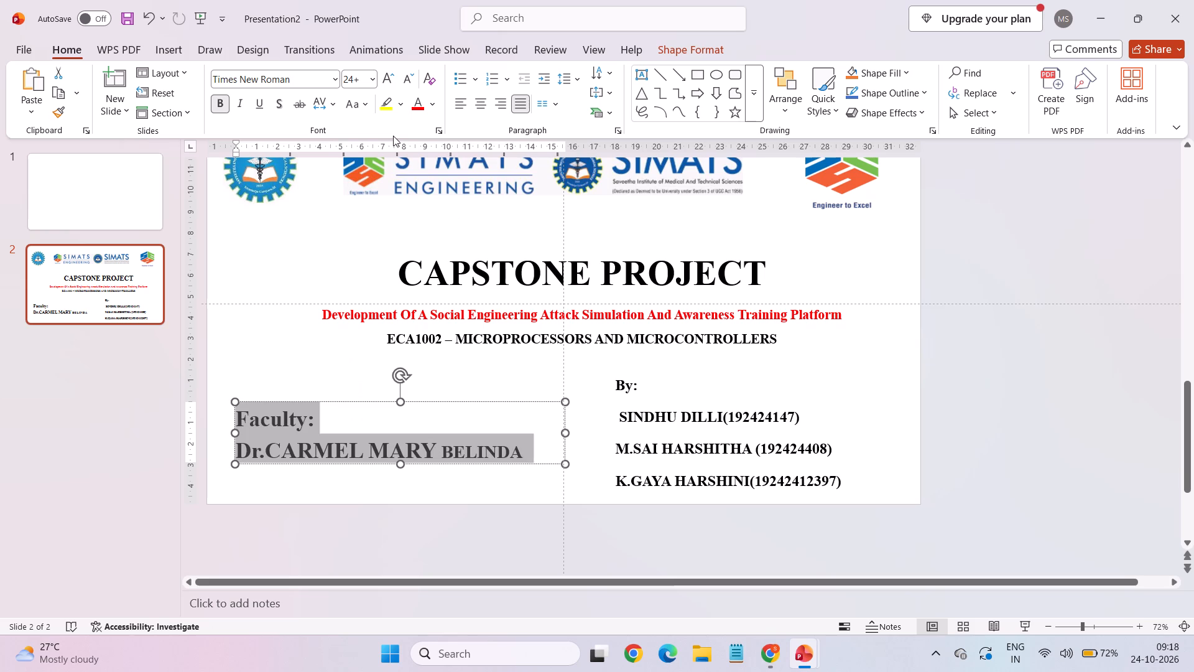
drag(373, 81, 356, 289)
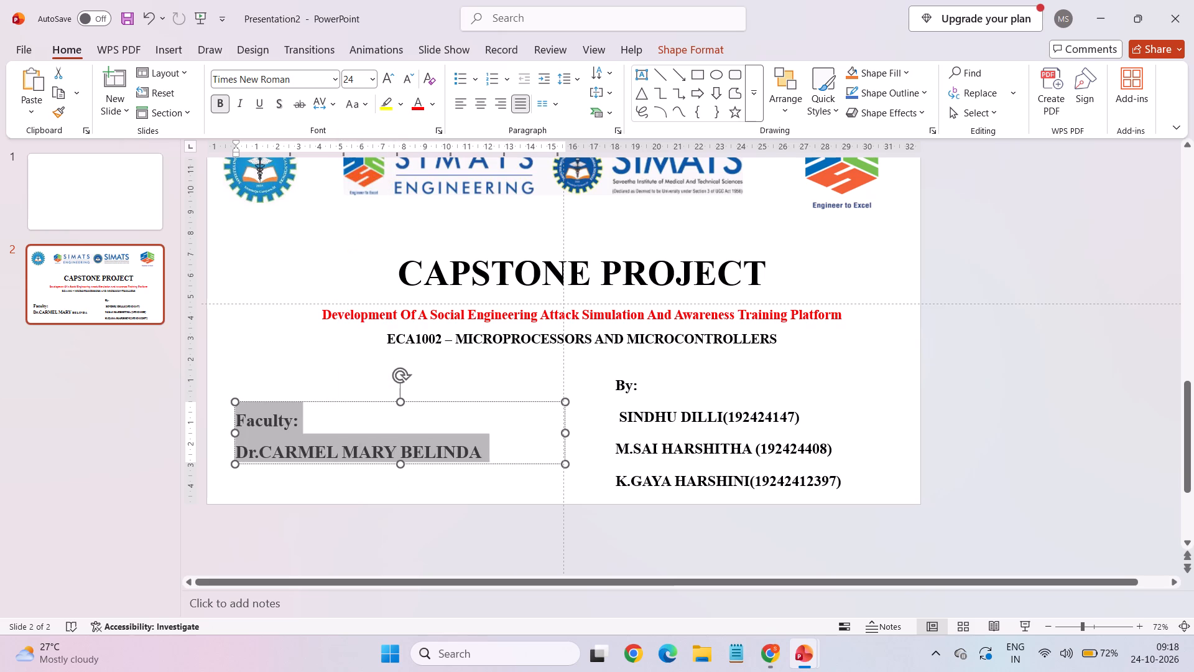
click(356, 289)
Replace the faculty member's name after "Dr." with the new faculty member's name and initial in capitals.
click(466, 461)
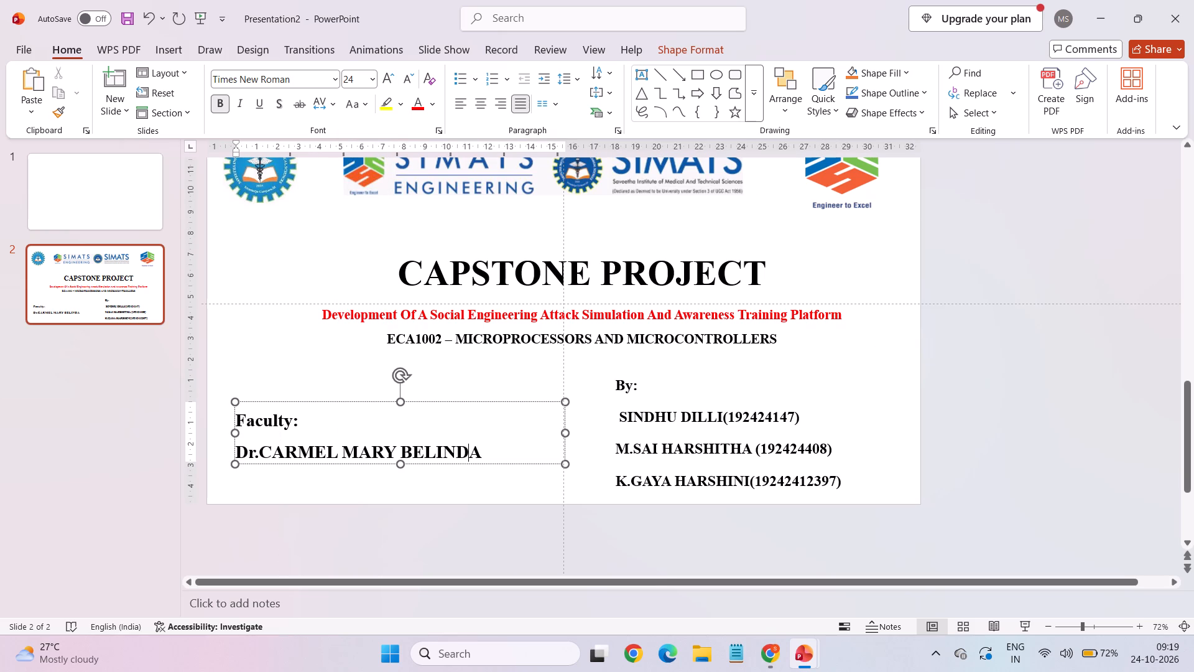
key(Right)
key(BackSpace)
key(BackSpace)
key(BackSpace)
key(BackSpace)
key(BackSpace)
key(BackSpace)
key(BackSpace)
key(BackSpace)
key(BackSpace)
key(BackSpace)
key(BackSpace)
key(BackSpace)
key(BackSpace)
key(BackSpace)
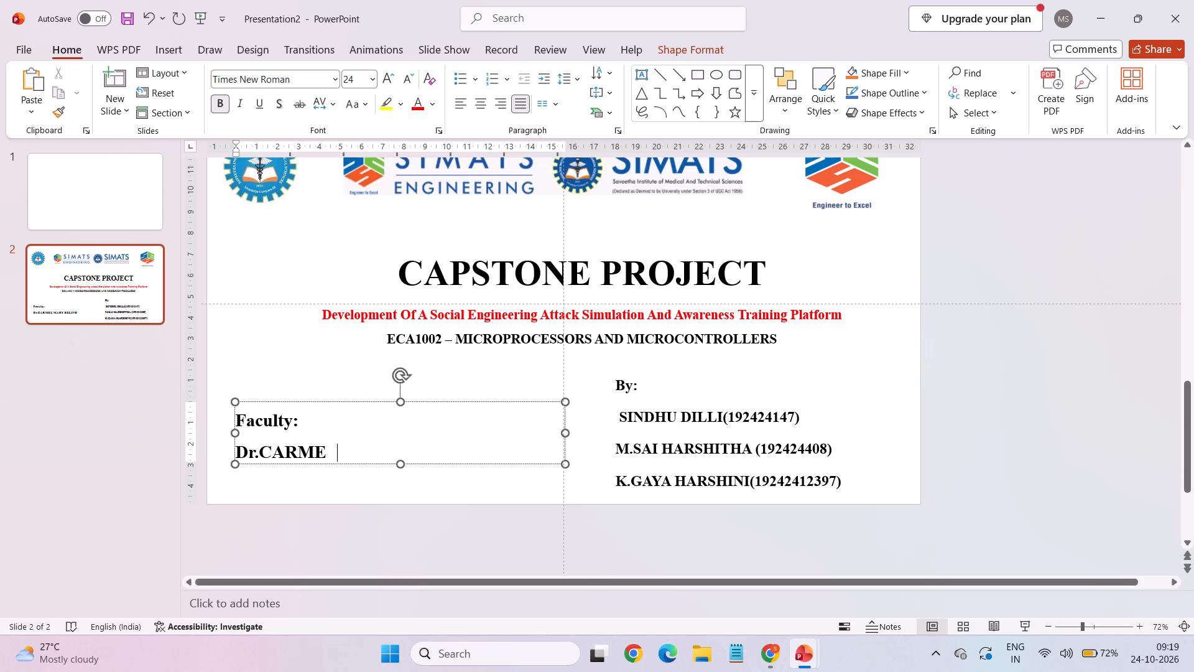
key(BackSpace)
key(BackSpace)
key(BackSpace)
key(BackSpace)
key(BackSpace)
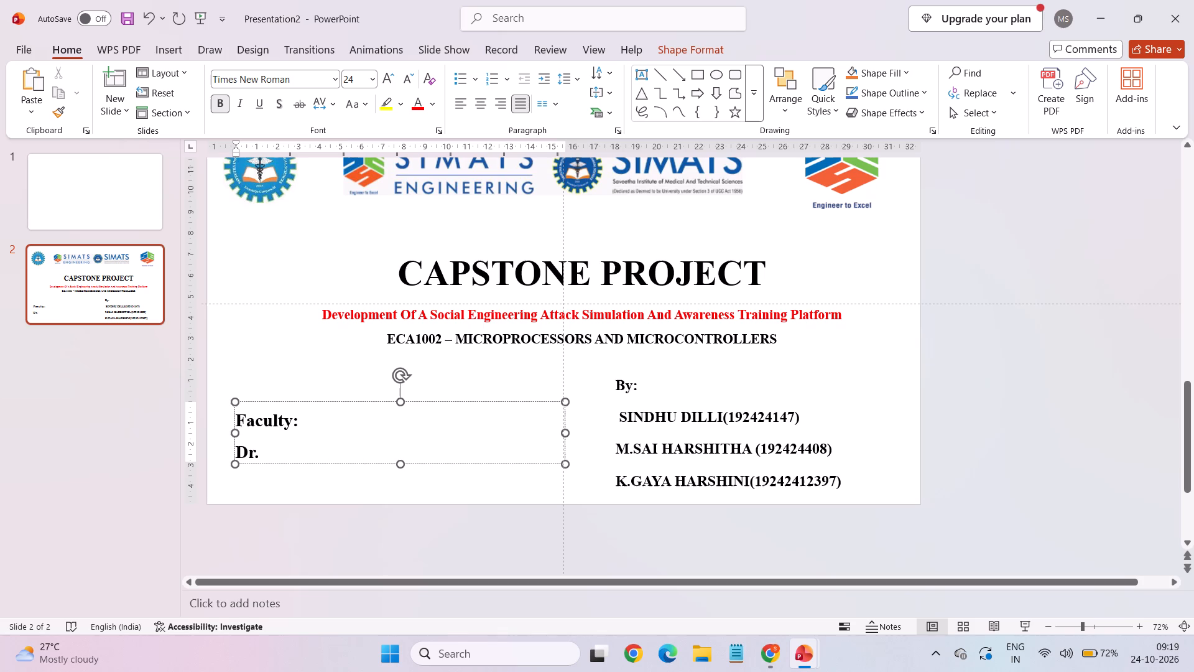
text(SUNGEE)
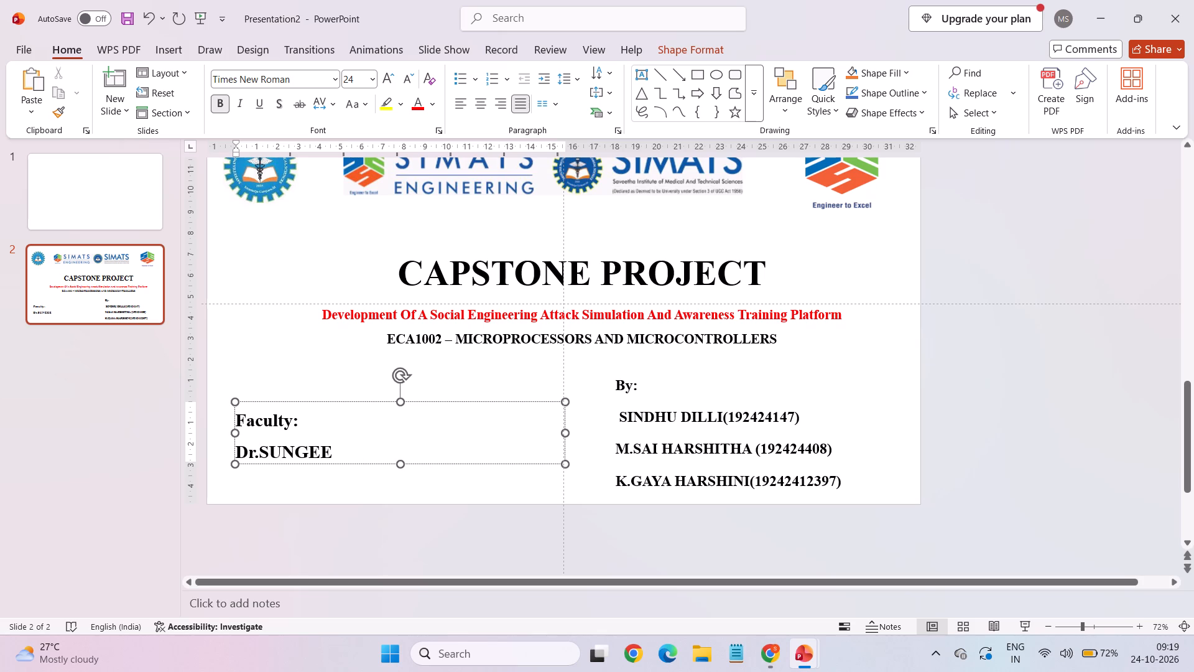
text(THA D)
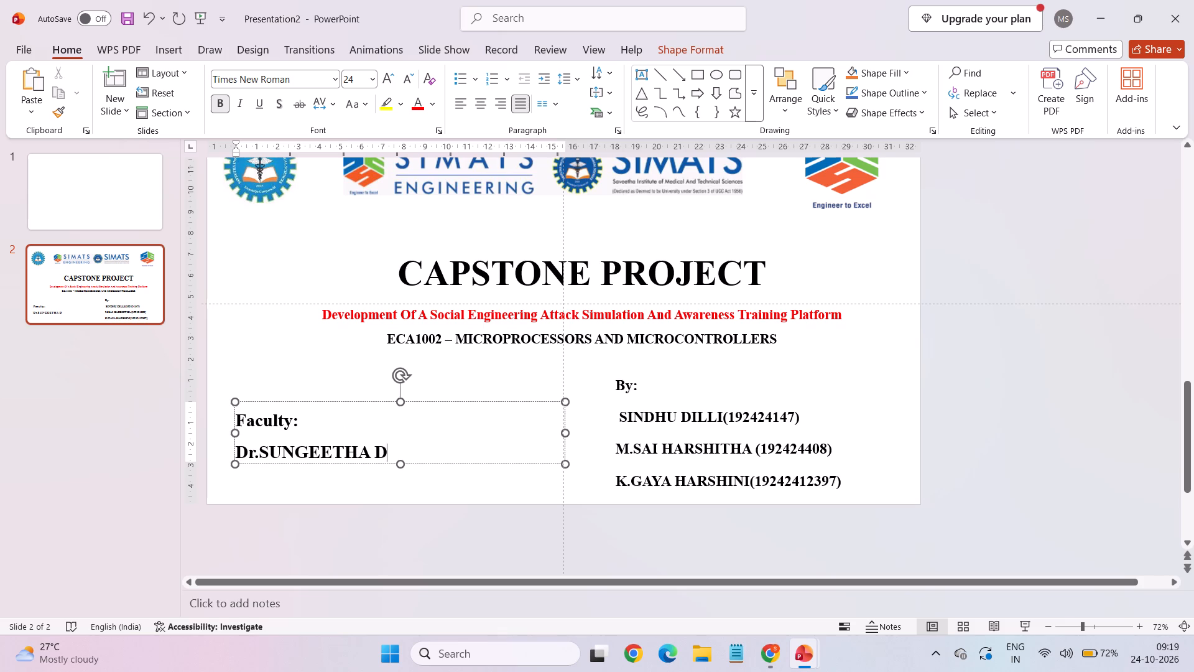
Correct the third team member's name: change the first name's opening two letters to JE, remove the leading initial, and append the initial R.
click(657, 482)
key(Left)
key(BackSpace)
key(BackSpace)
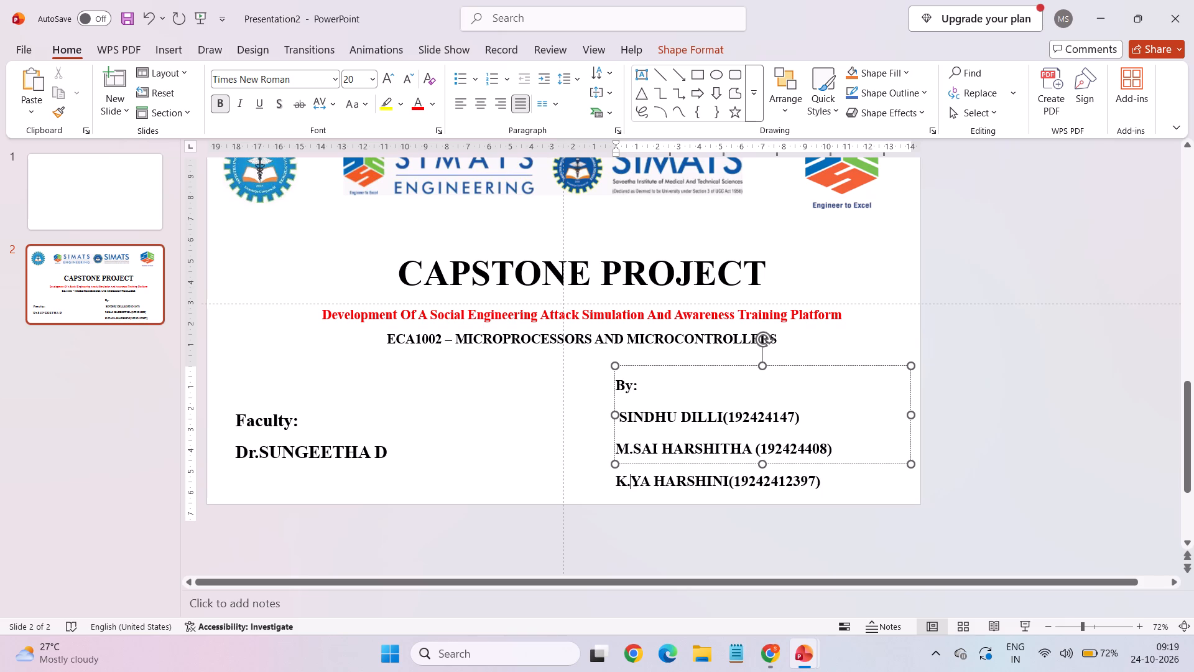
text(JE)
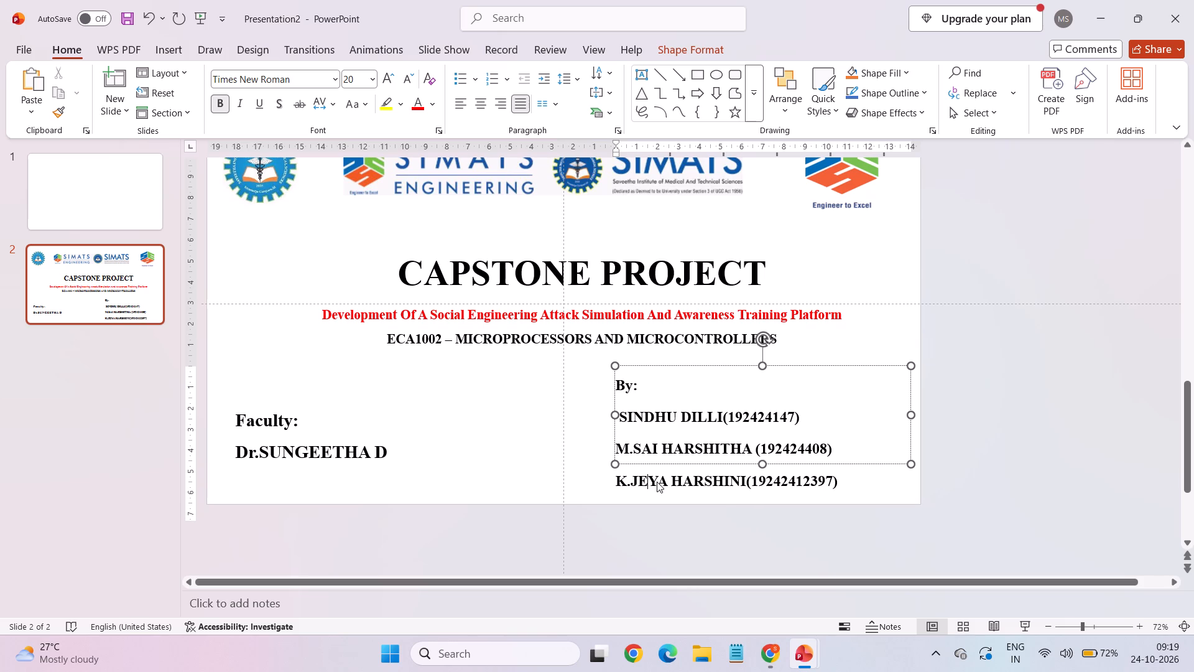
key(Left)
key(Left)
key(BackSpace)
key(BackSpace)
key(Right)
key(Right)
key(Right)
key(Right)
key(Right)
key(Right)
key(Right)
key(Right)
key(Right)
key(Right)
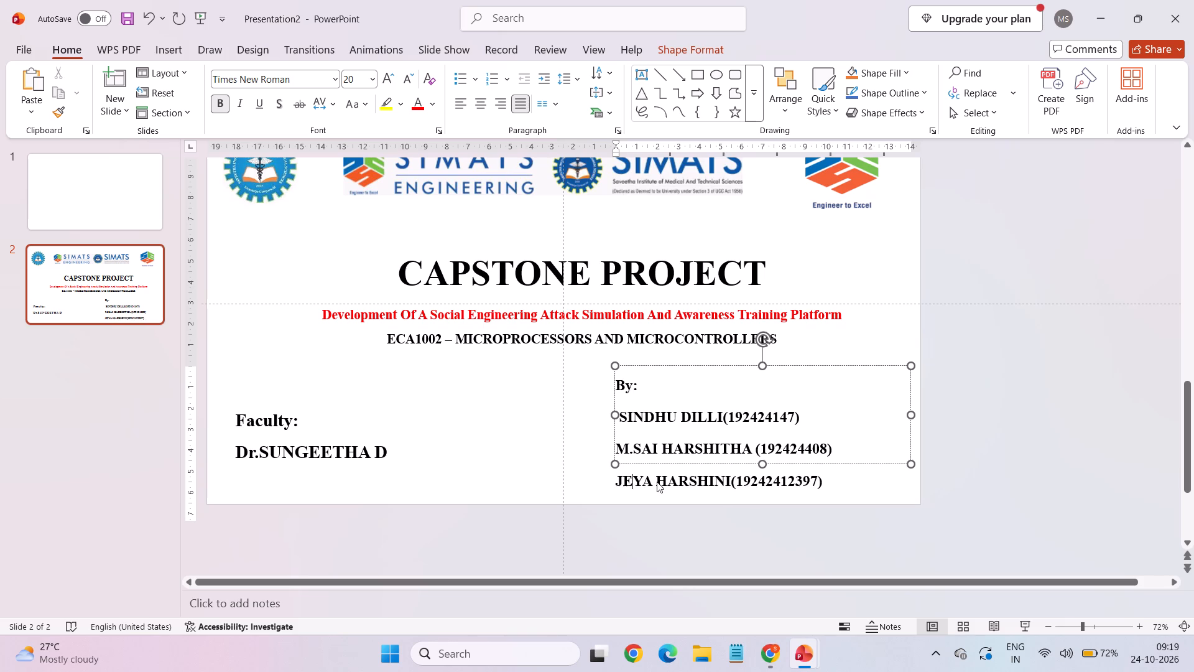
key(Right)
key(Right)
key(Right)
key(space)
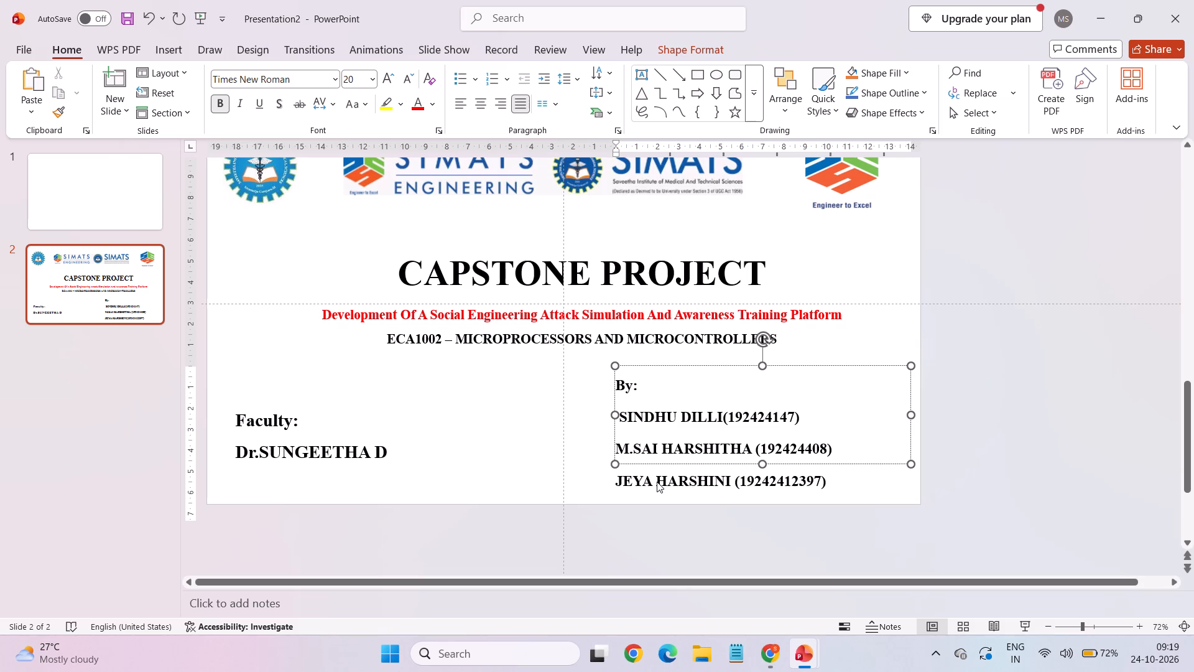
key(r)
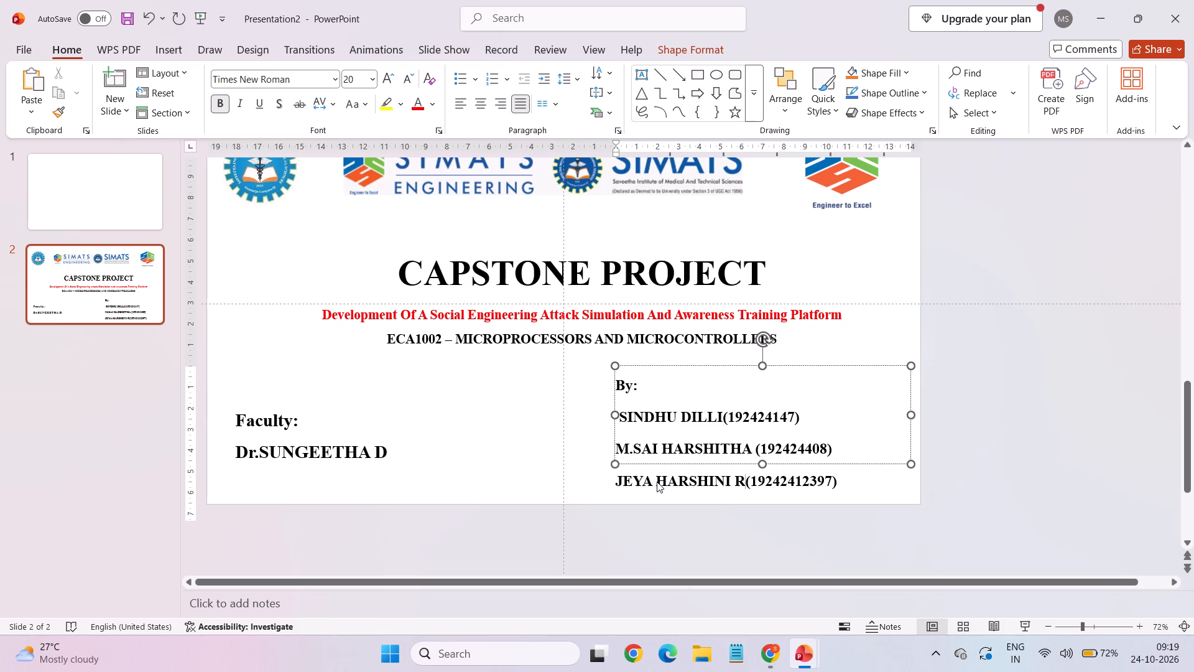
Replace the last five digits of the third team member's registration number with the correct three-digit ending.
click(830, 482)
key(BackSpace)
key(BackSpace)
key(BackSpace)
key(BackSpace)
key(BackSpace)
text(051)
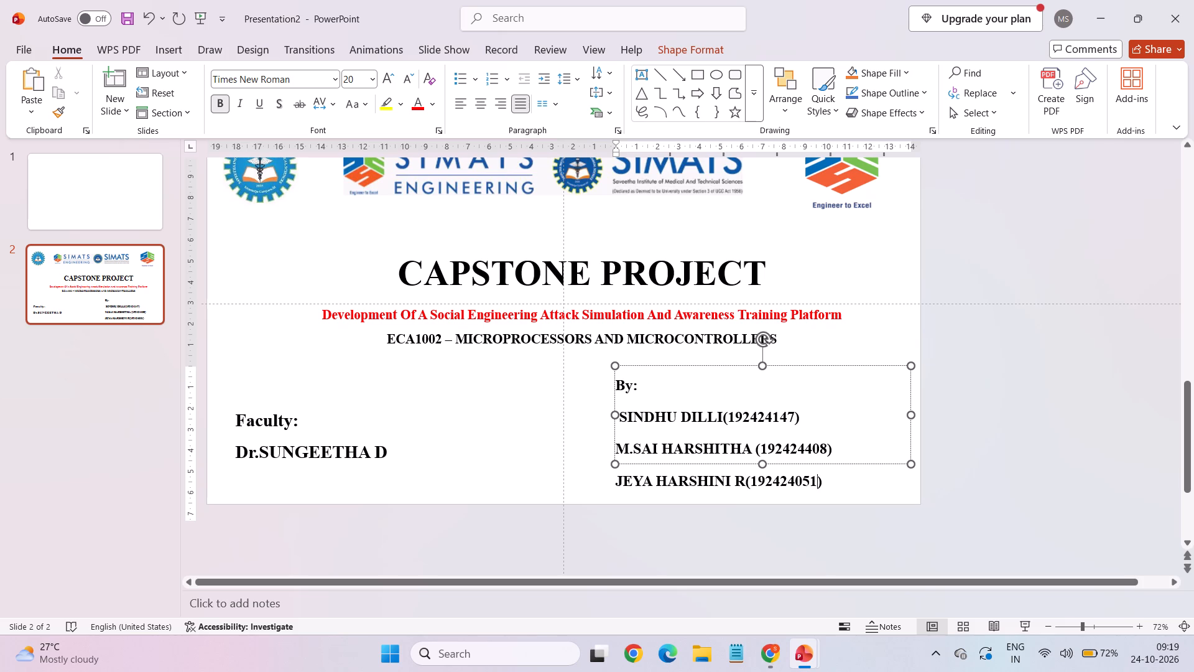
Correct the second-to-last digit of the first team member's registration number.
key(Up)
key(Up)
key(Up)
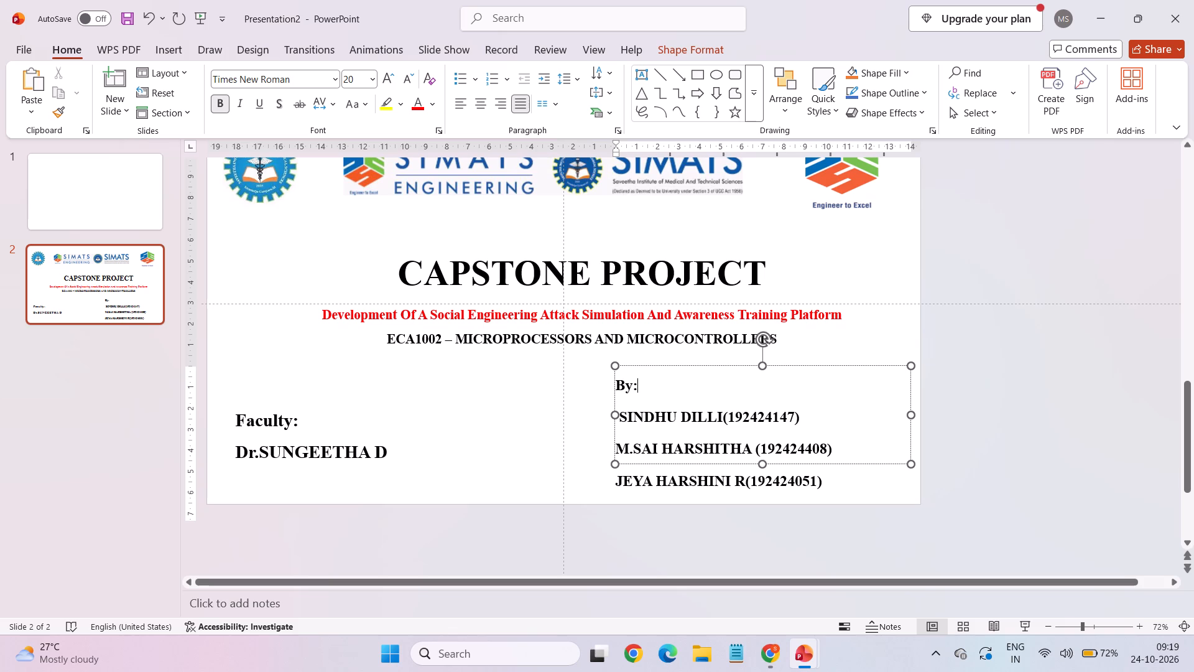
click(784, 423)
key(BackSpace)
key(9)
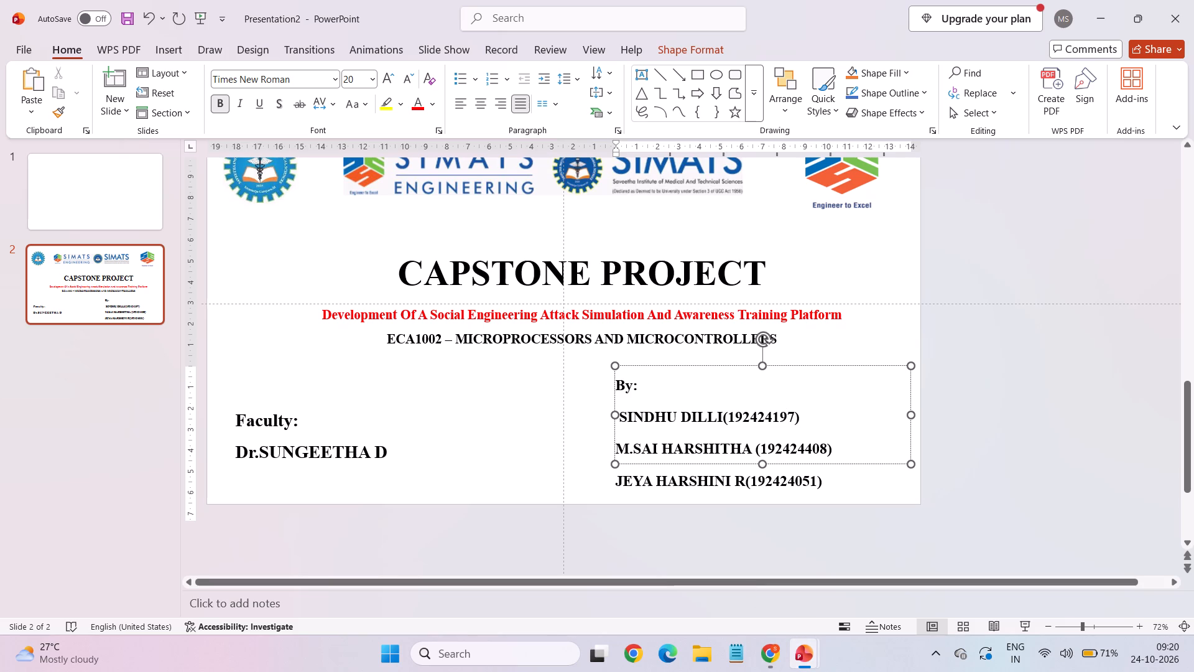
click(762, 661)
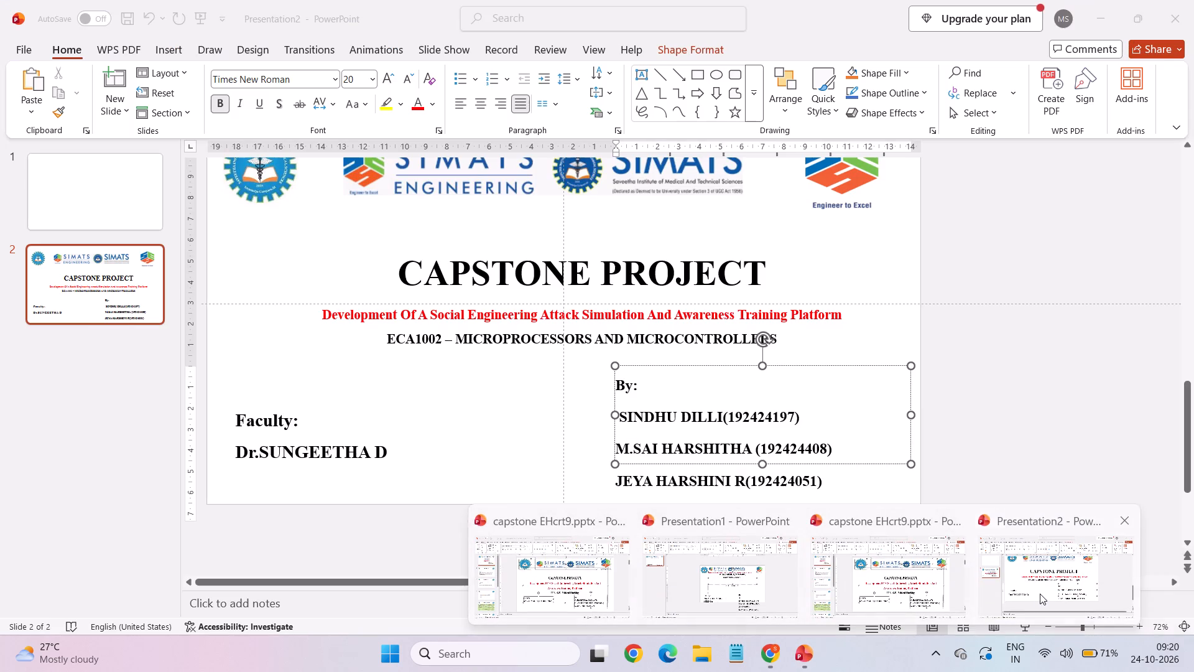
drag(843, 319, 305, 313)
key(ctrl+v)
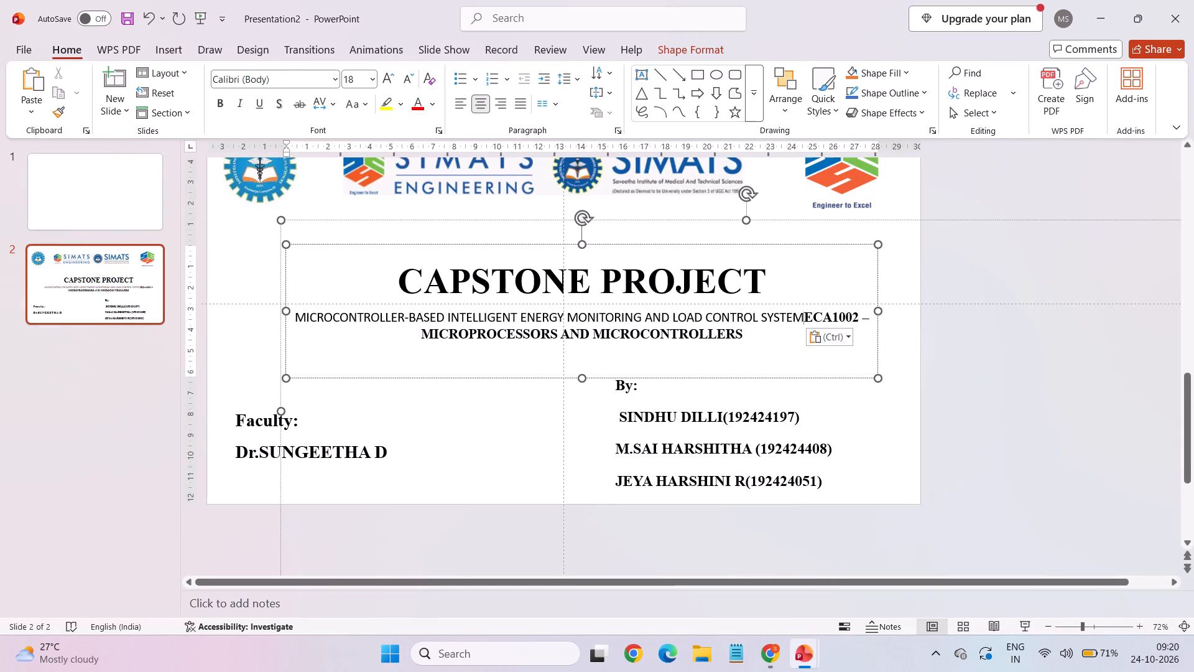
key(Return)
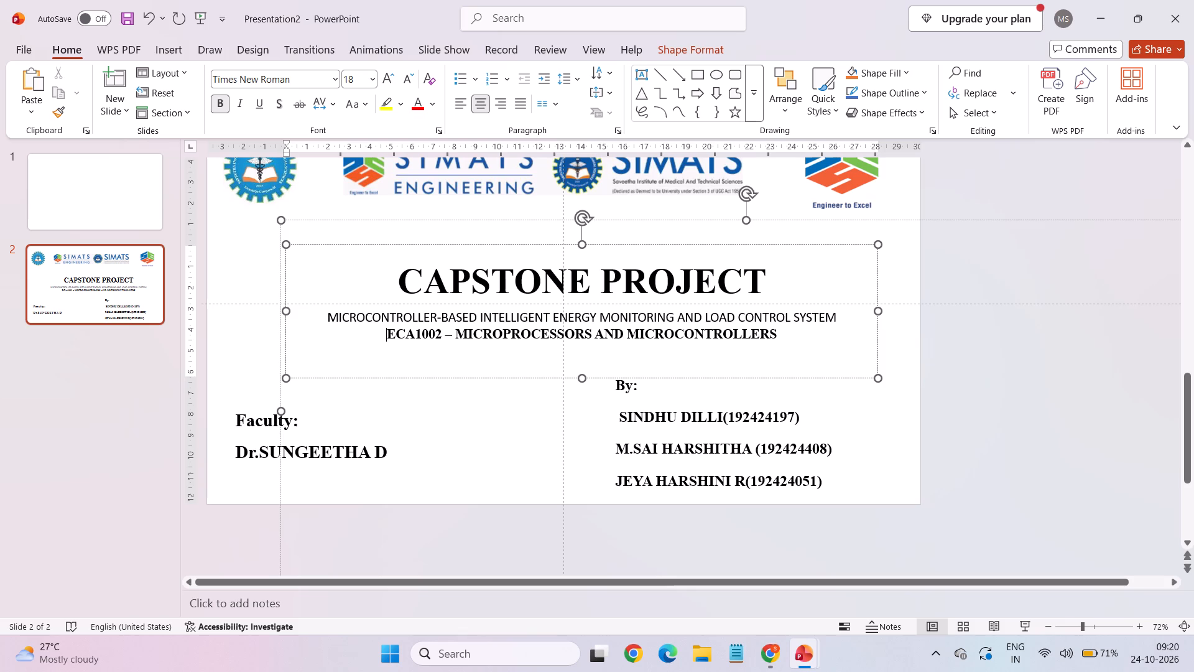
Set the new project title to font size 32.
drag(835, 312, 299, 317)
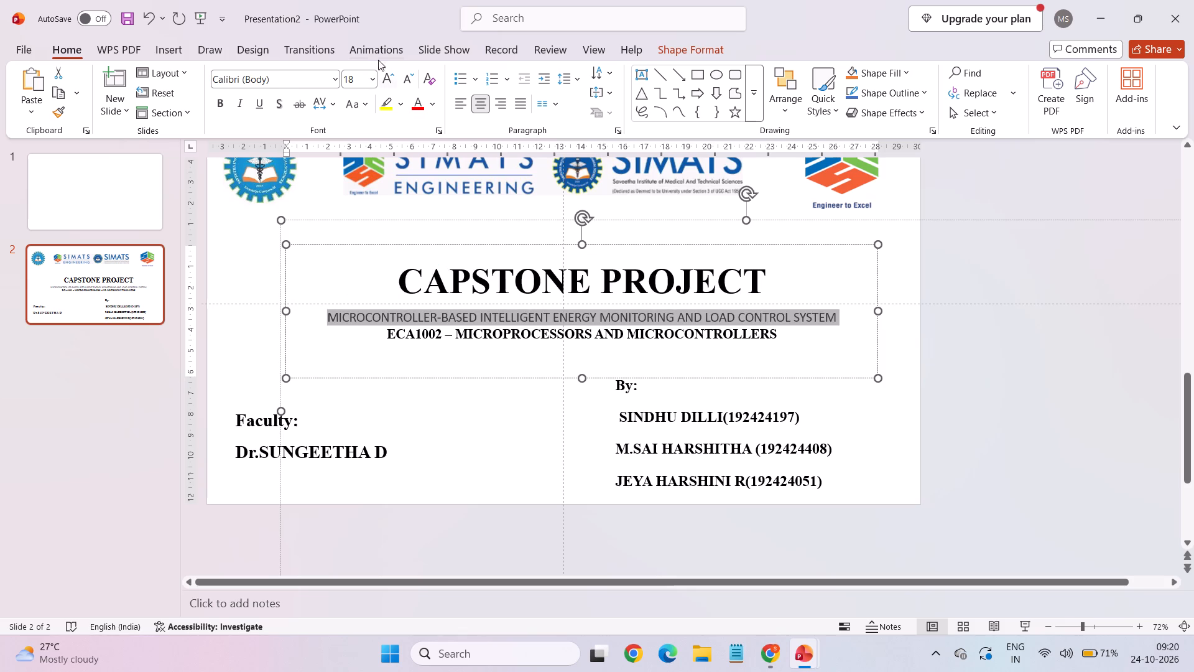
click(368, 83)
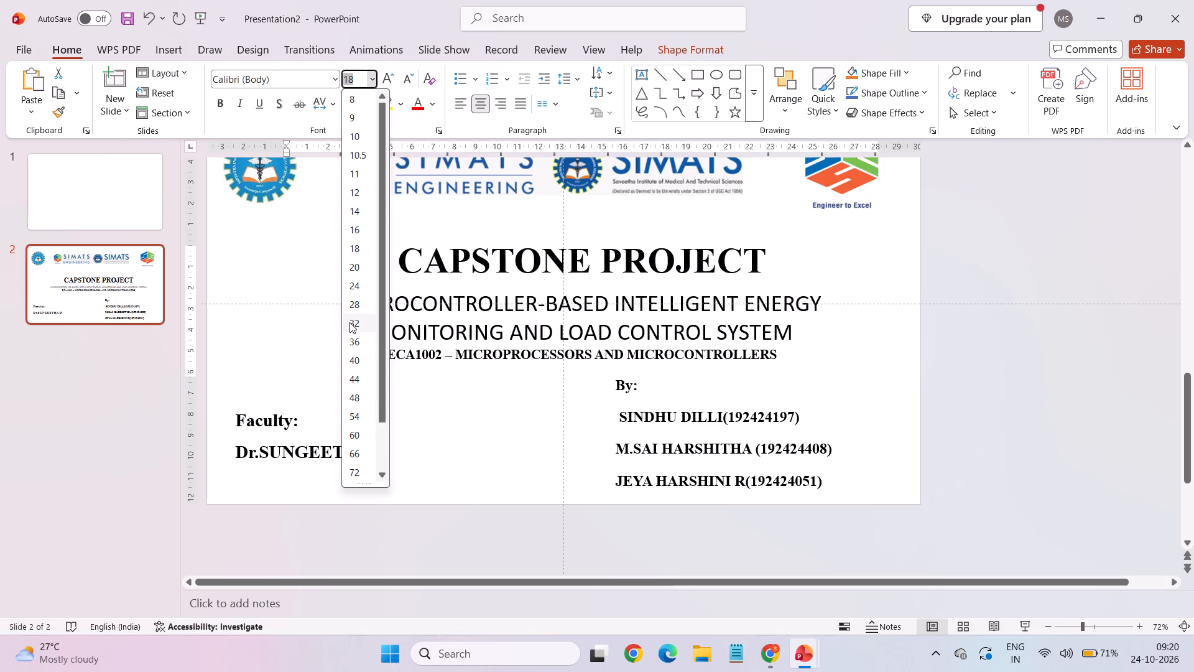
click(349, 322)
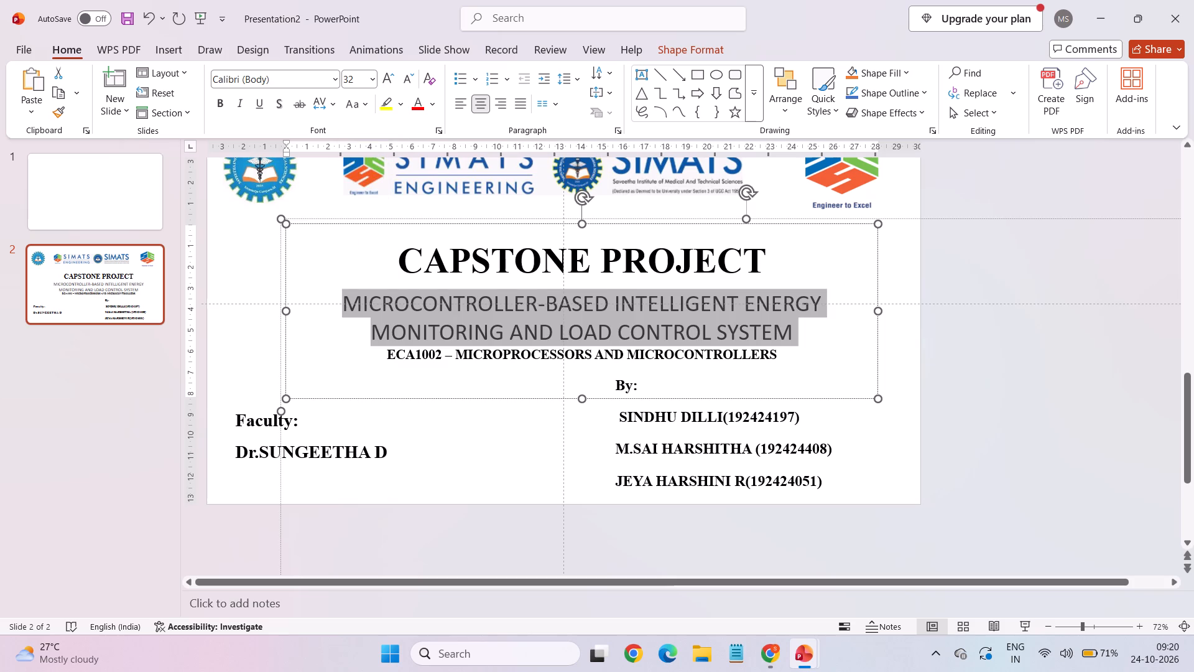
Set the "CAPSTONE PROJECT" heading to font size 24.
drag(766, 273, 410, 259)
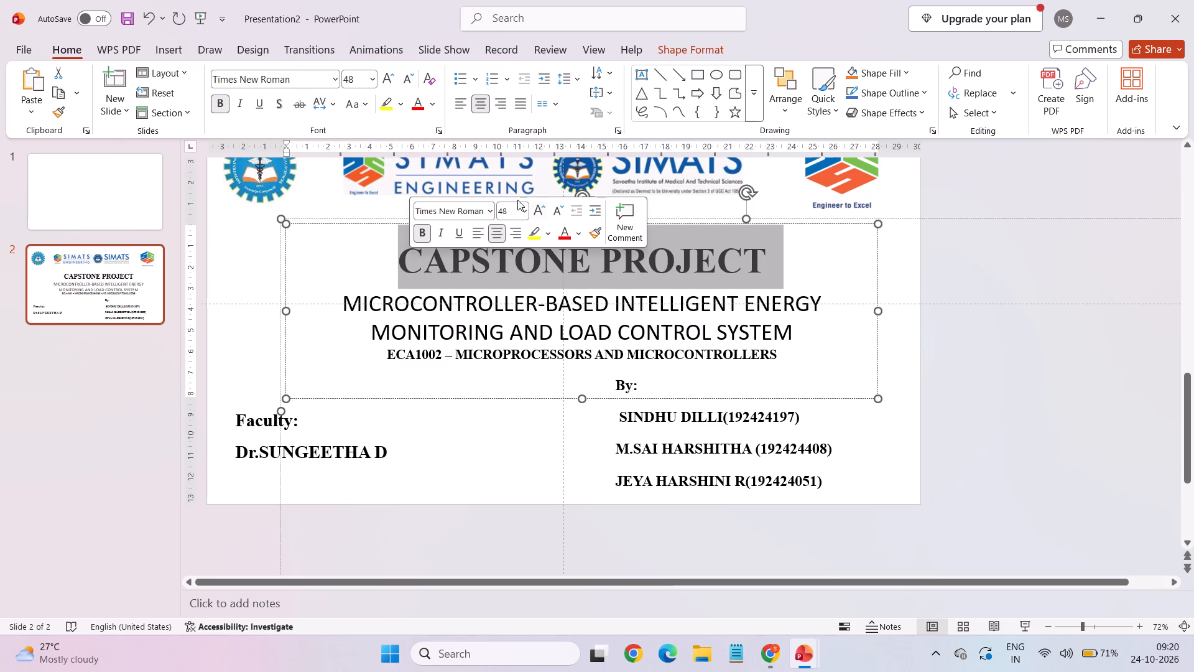
click(519, 205)
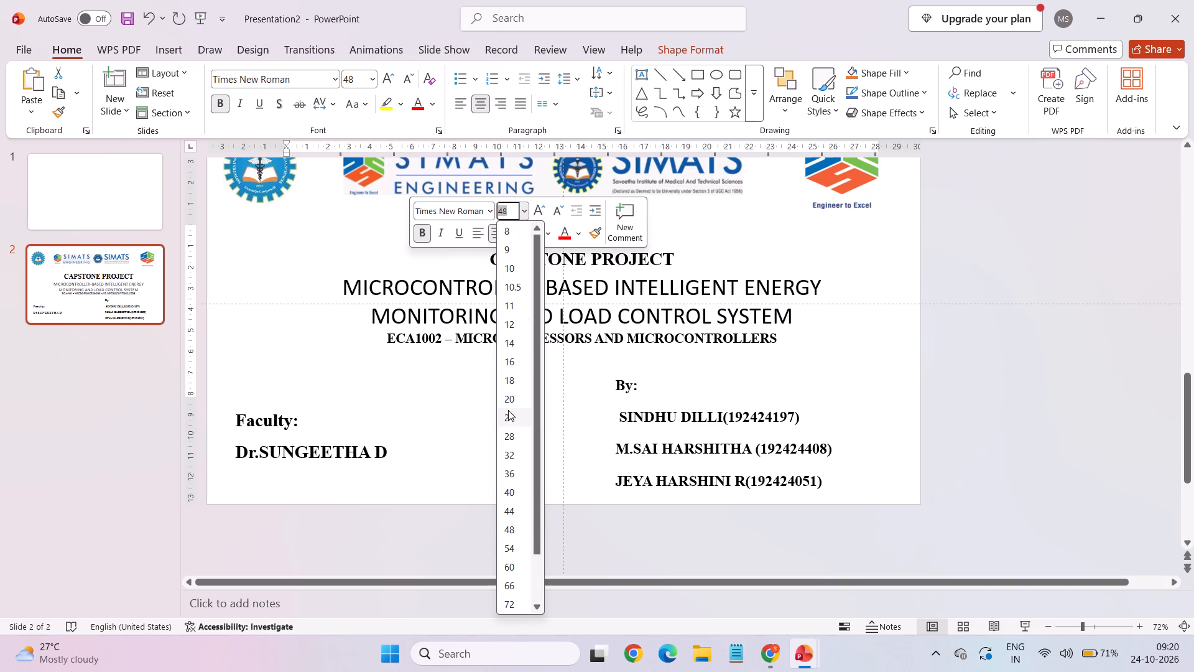
click(508, 410)
Insert a blank line after the "CAPSTONE PROJECT" heading and another between the project title and the course line.
click(694, 262)
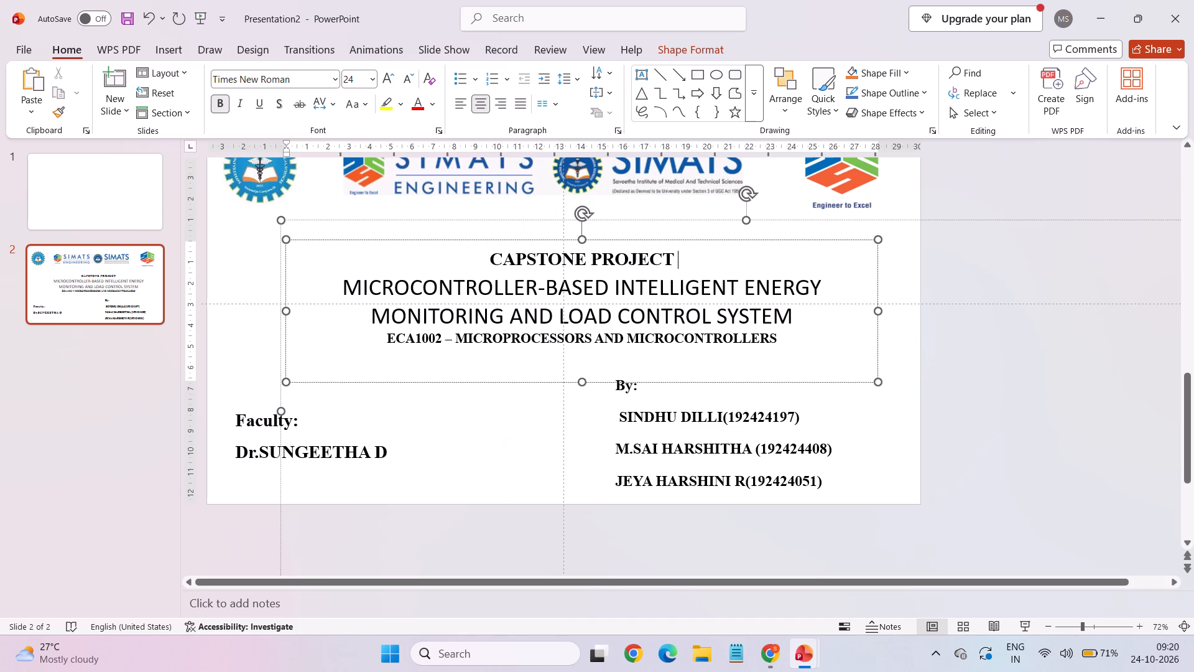
key(Return)
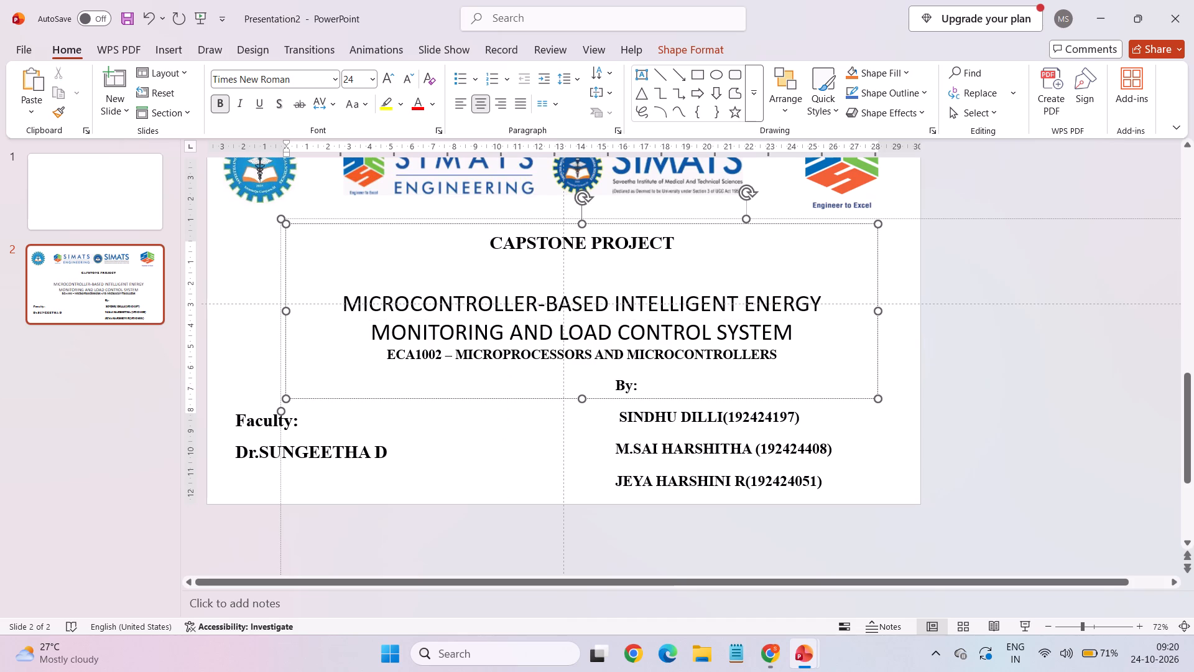
click(813, 333)
key(Return)
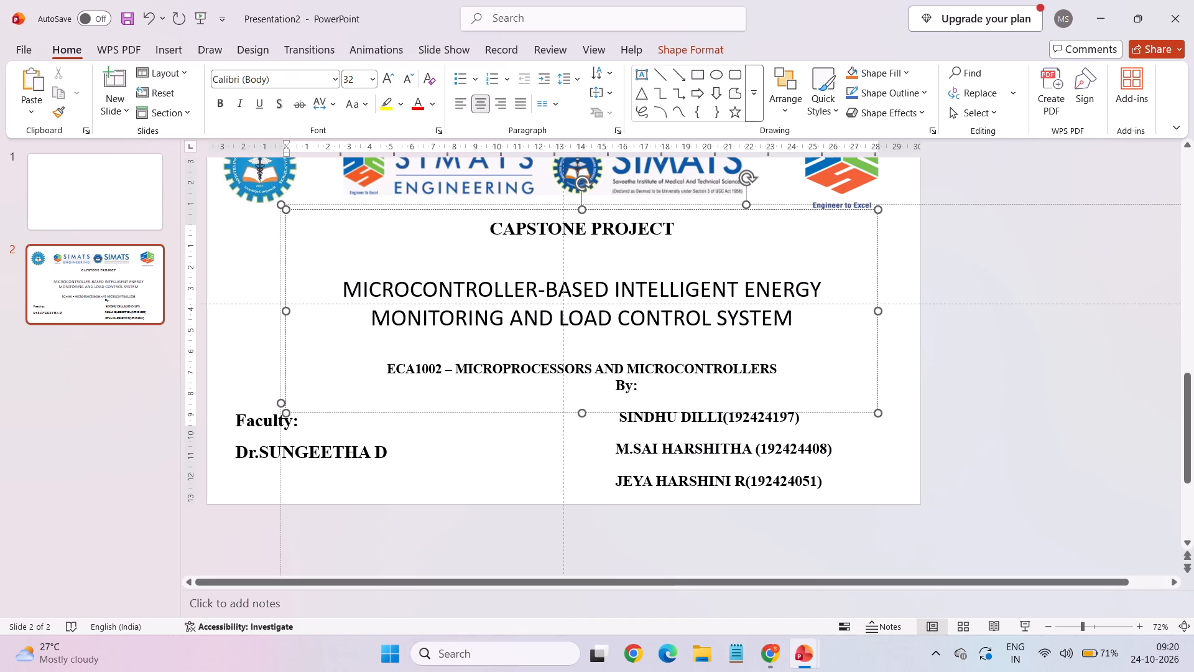
Make the two-line project title bold and change its font to Times New Roman.
drag(810, 325, 359, 278)
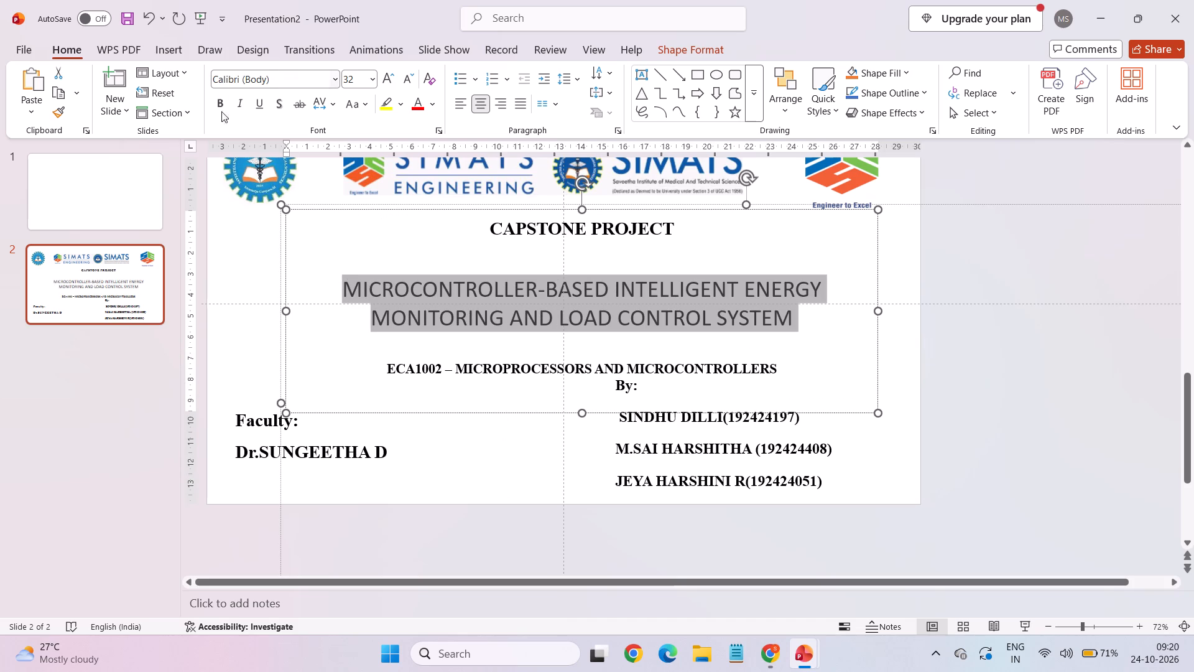
click(213, 106)
click(330, 78)
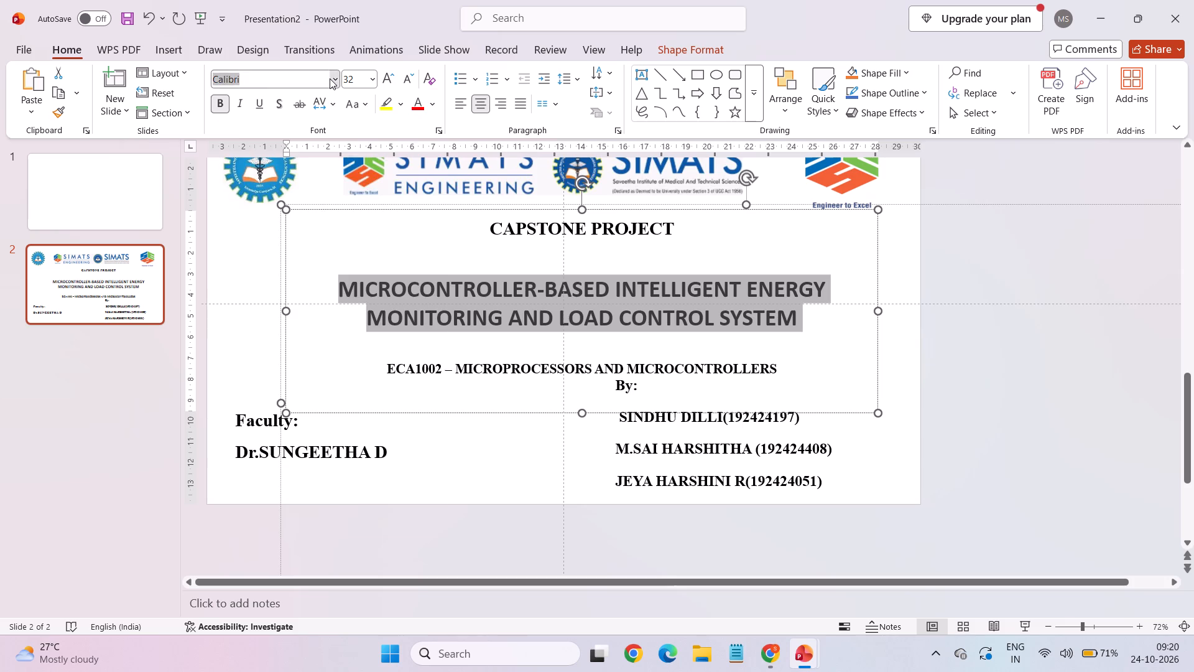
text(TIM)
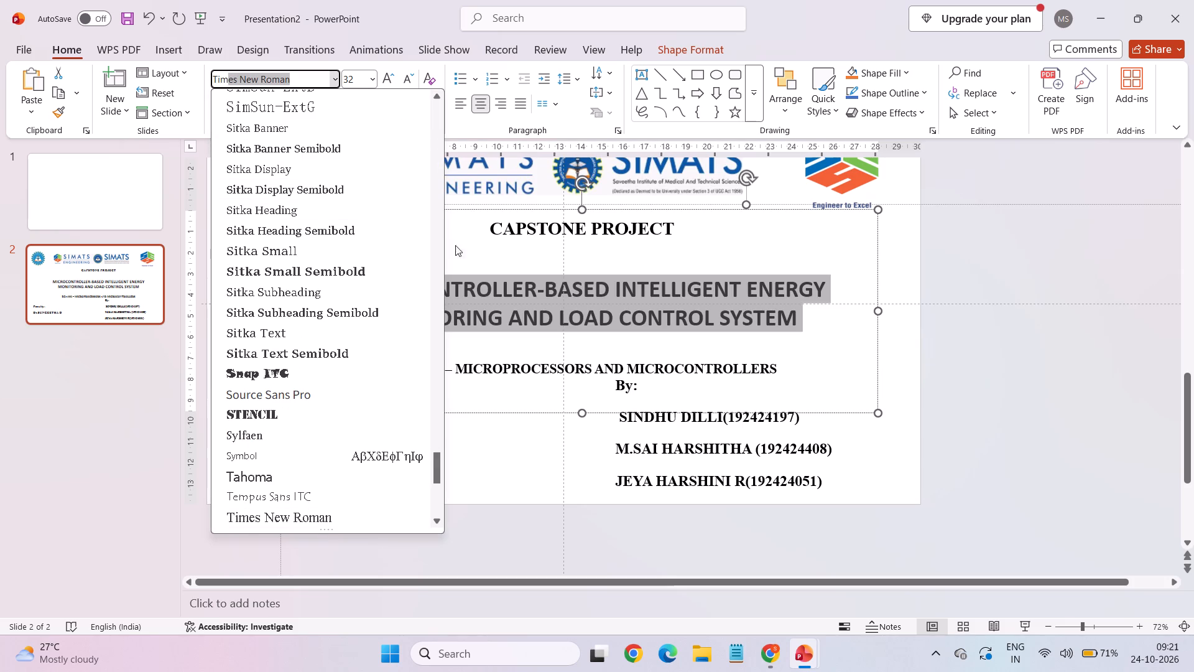
scroll(254, 386, up, 16)
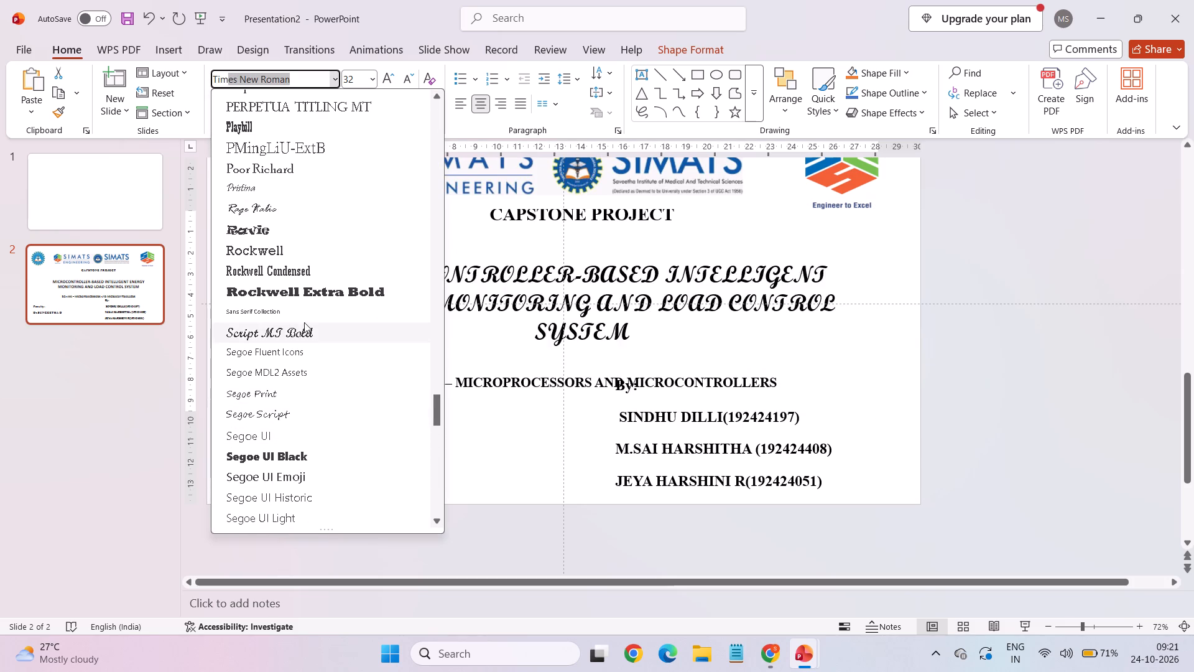
click(298, 86)
click(287, 74)
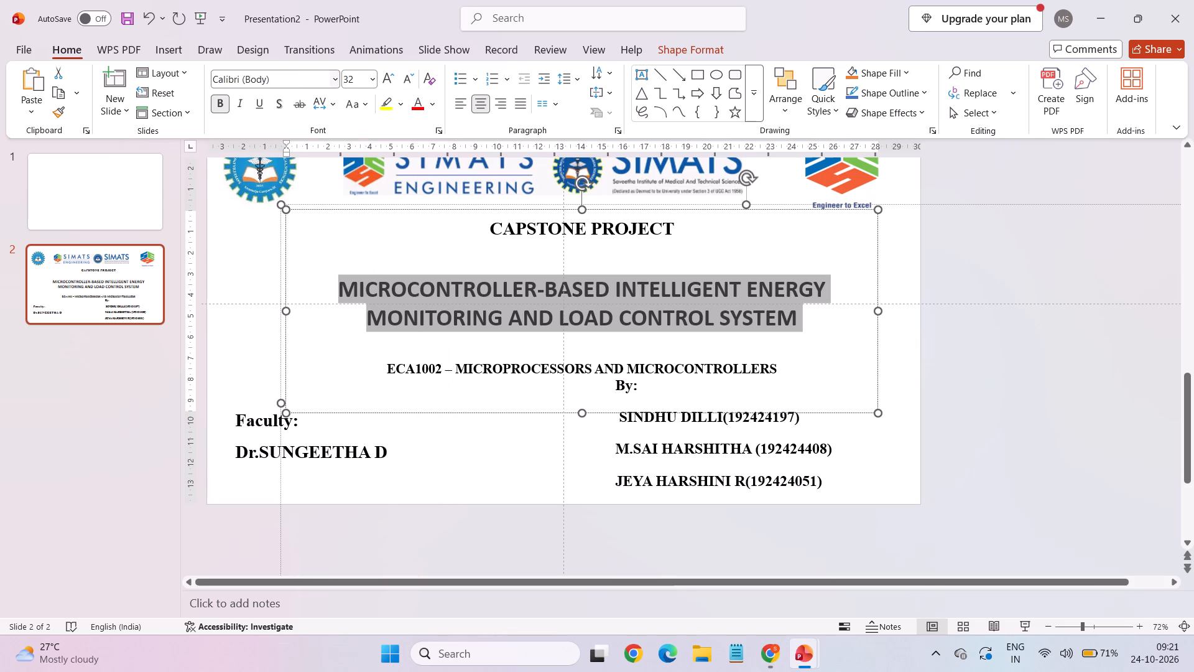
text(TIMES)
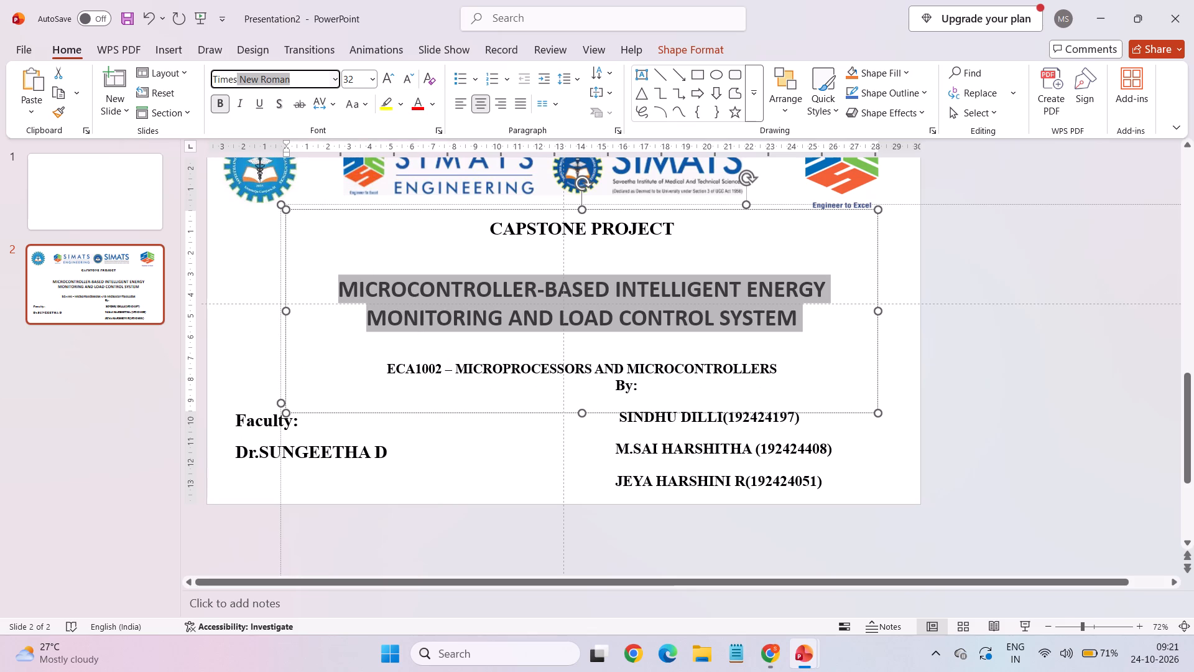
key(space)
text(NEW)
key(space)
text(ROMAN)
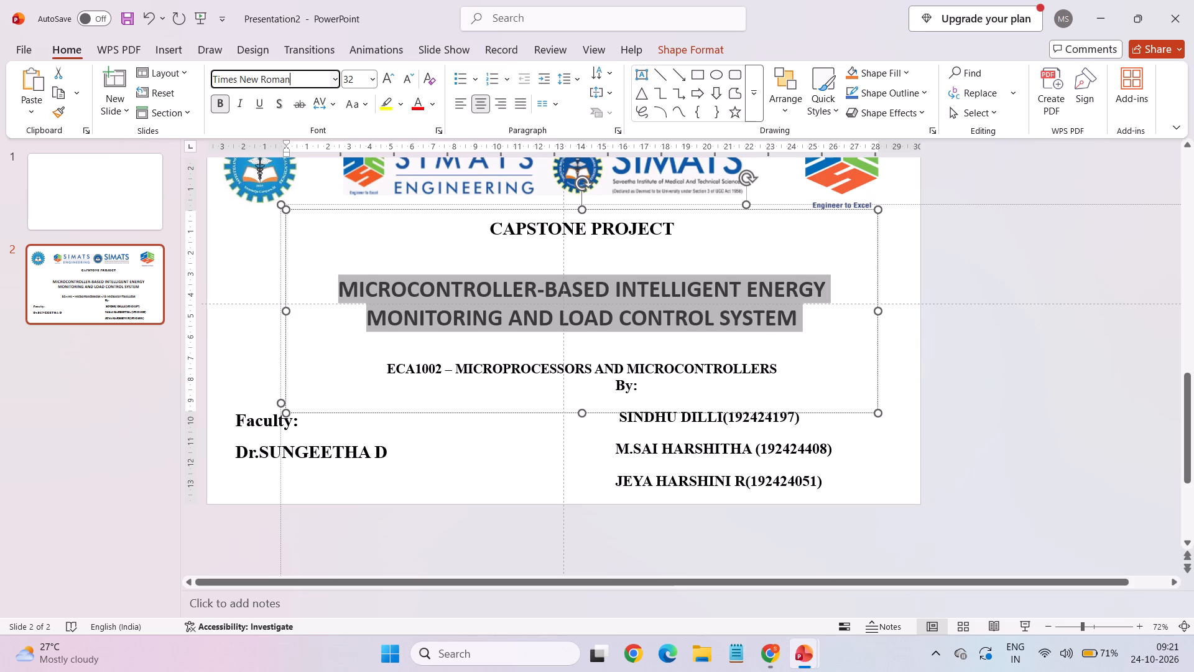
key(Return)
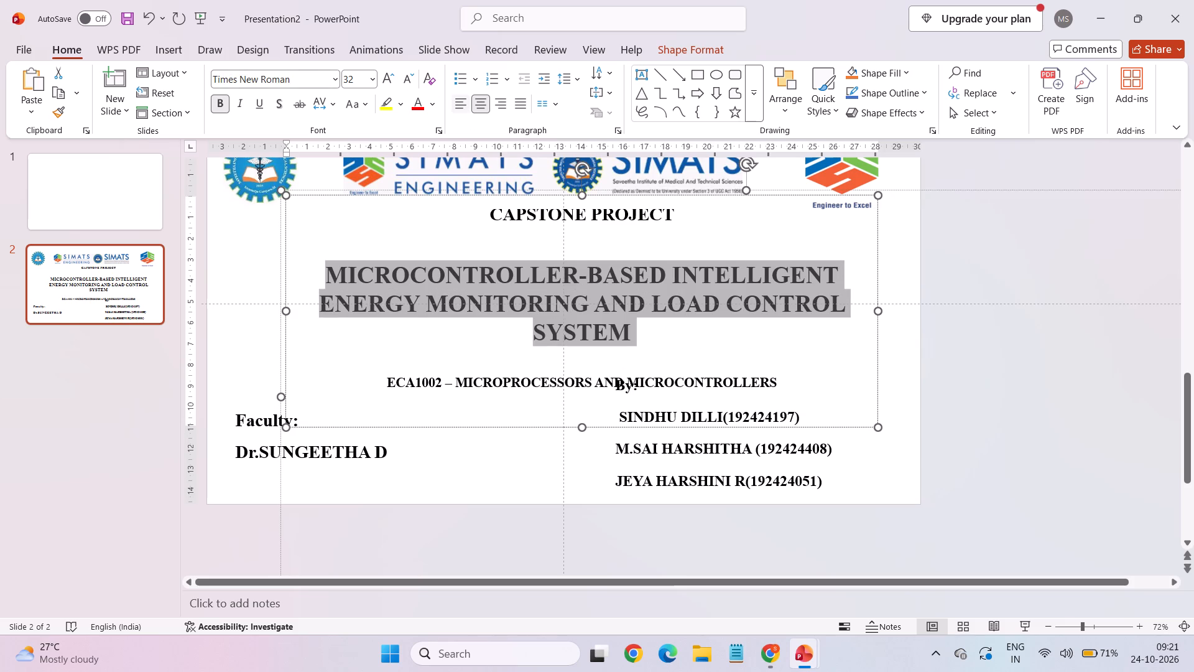
Colour the project title text red.
click(415, 103)
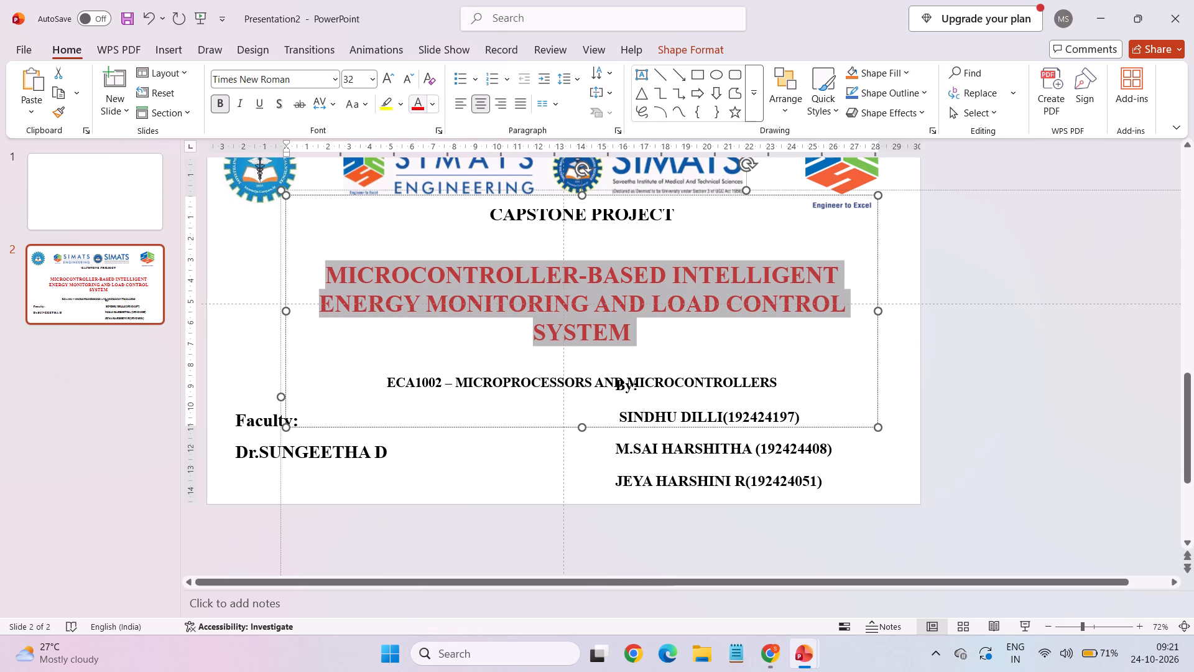
click(1140, 440)
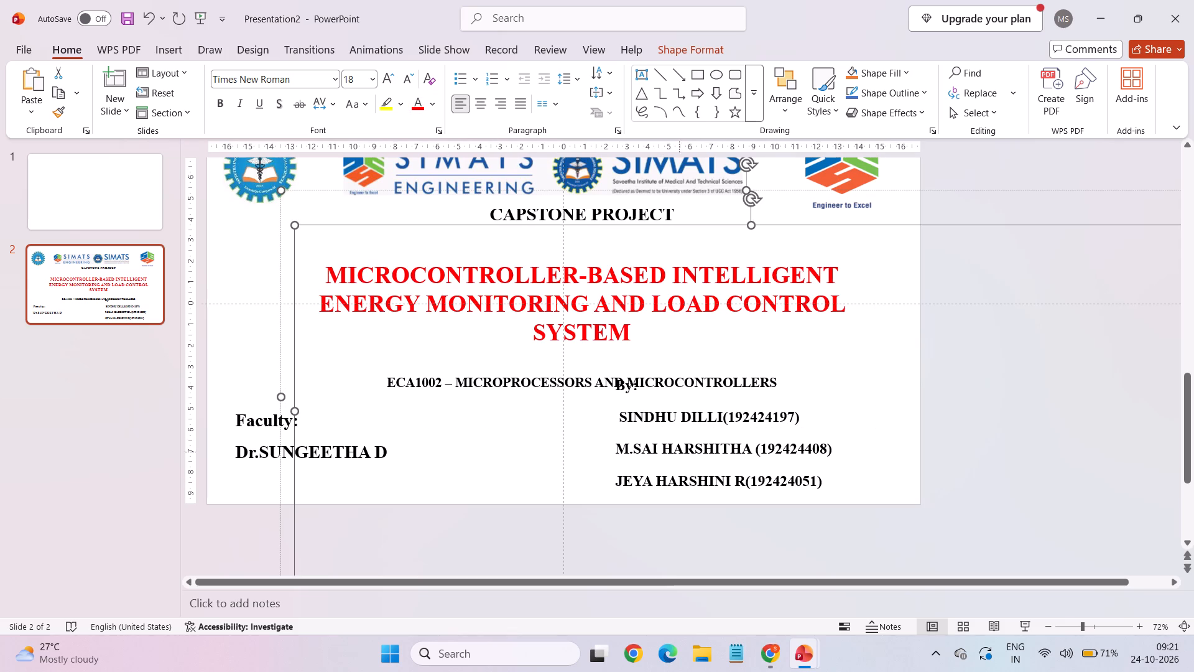
Widen the title text box towards the slide's left edge so the red project title fits on two lines.
click(736, 372)
click(518, 268)
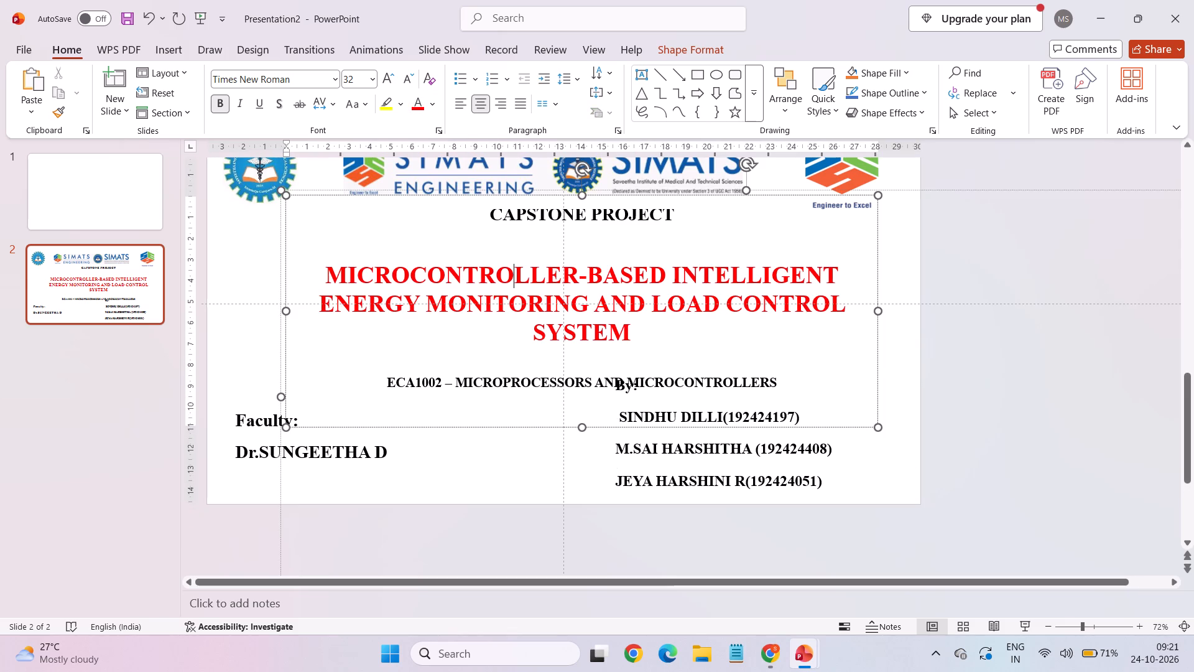
drag(285, 310, 211, 309)
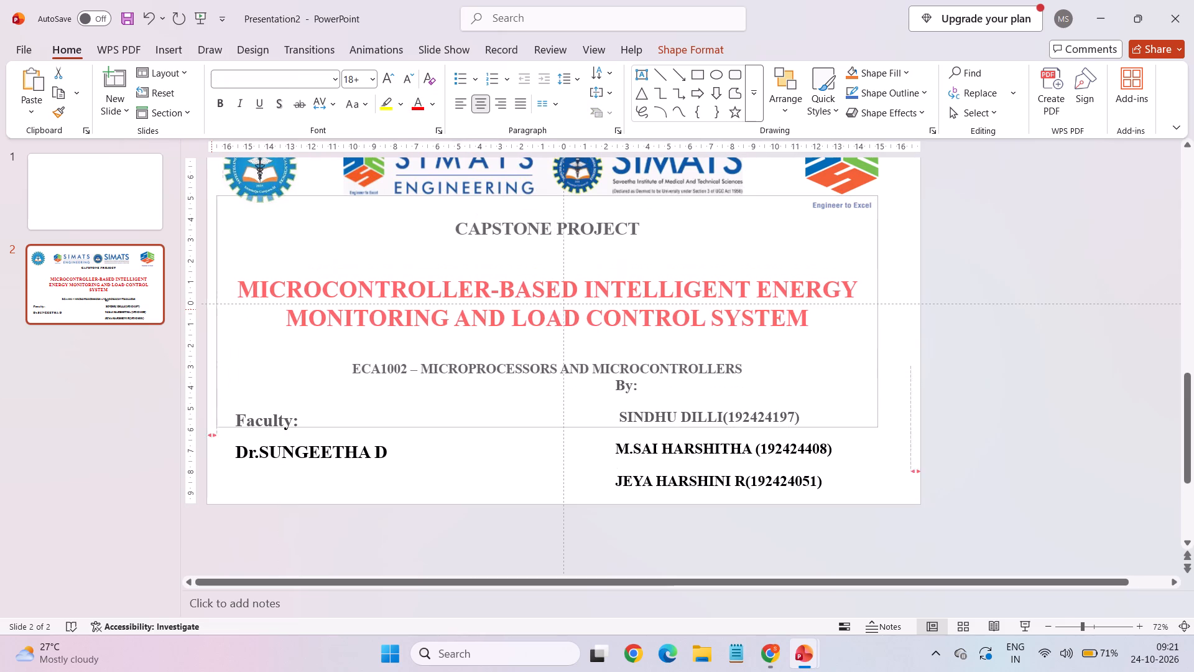
drag(211, 309, 195, 302)
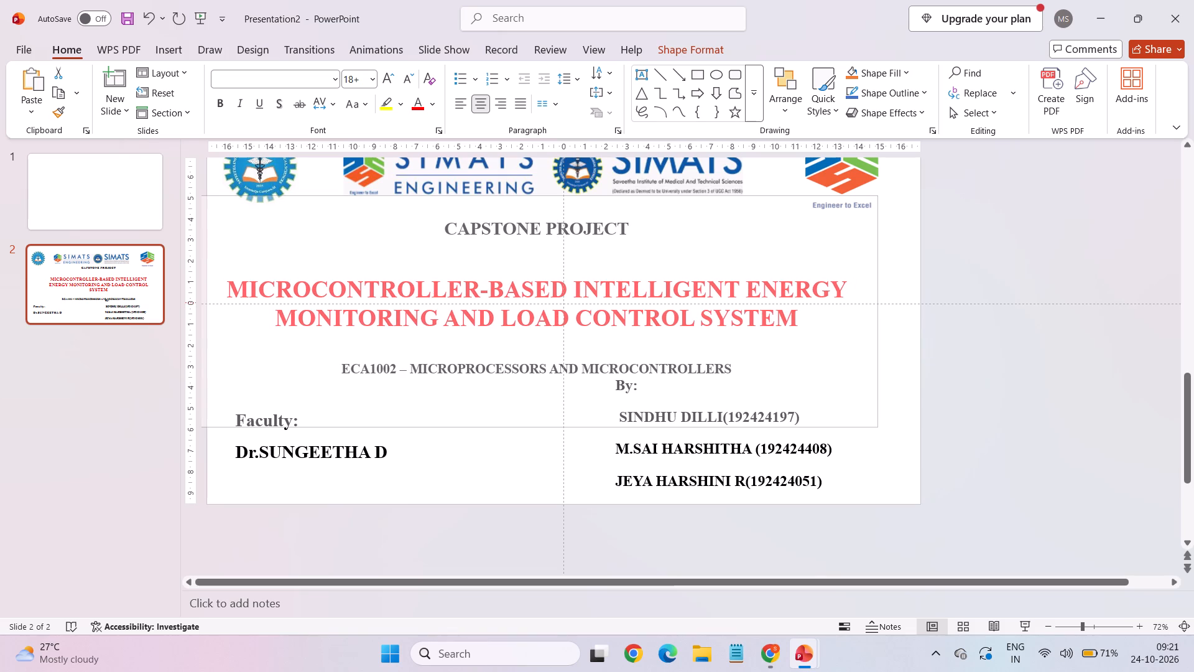
drag(195, 302, 197, 297)
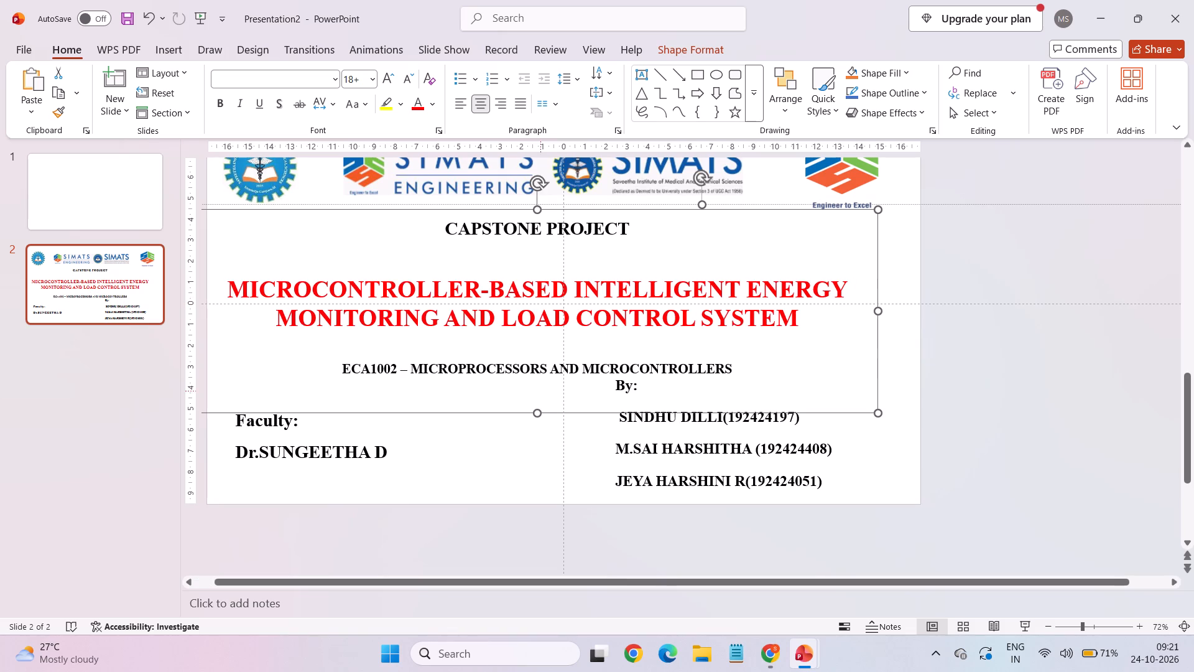
Insert a blank line above "By:" in the team members' text block.
click(615, 386)
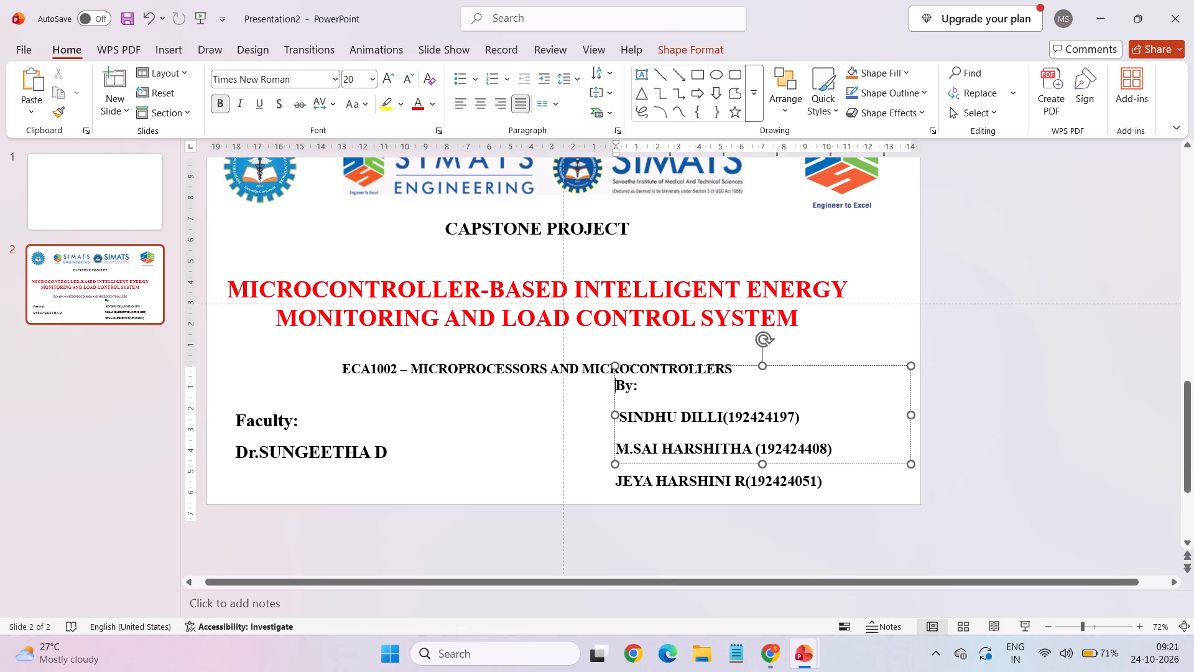
key(Return)
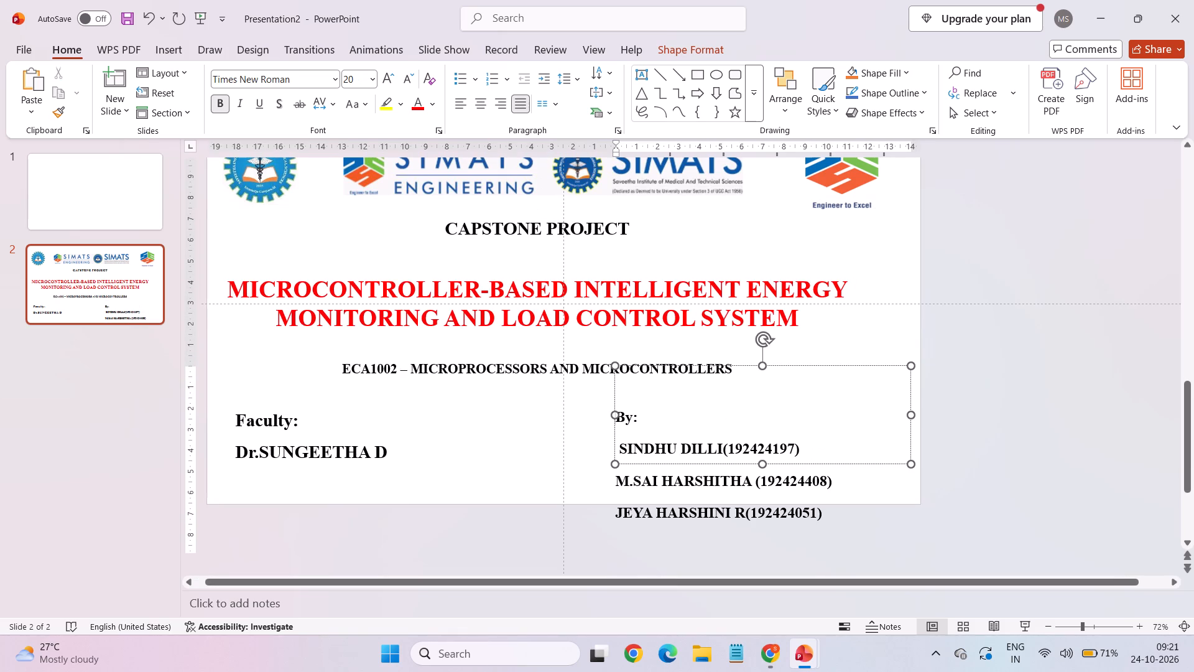
Set the "By:" line and the team member lines to font size 16.
click(618, 418)
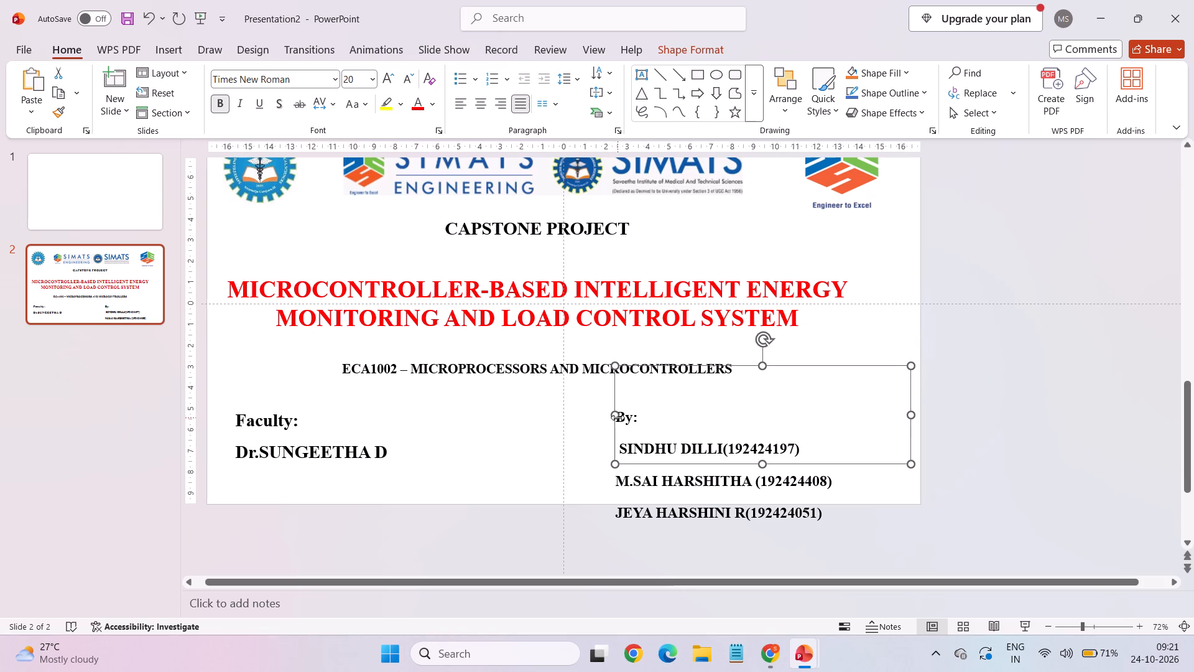
drag(623, 414, 777, 518)
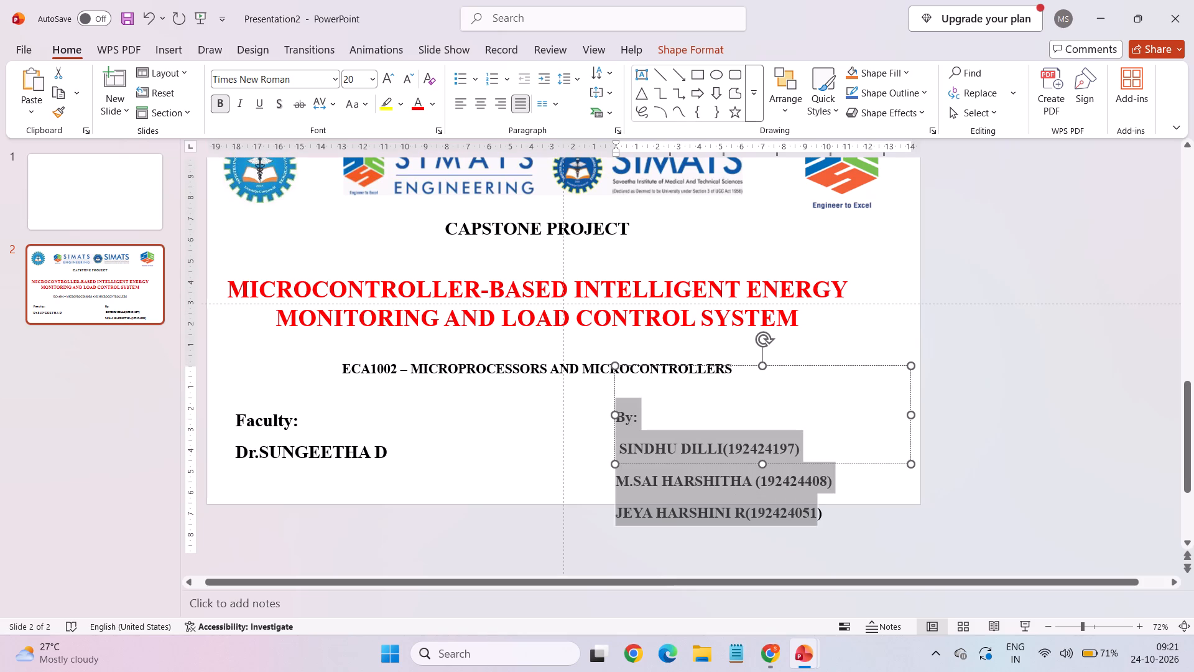
drag(777, 518, 817, 510)
click(932, 462)
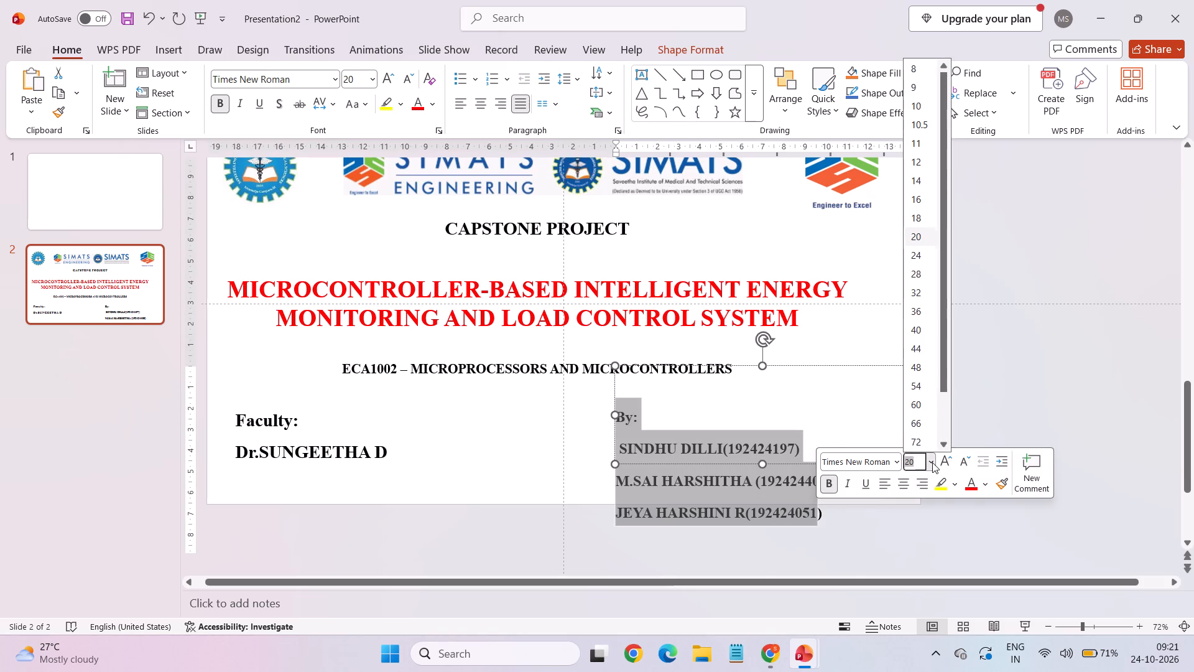
click(914, 199)
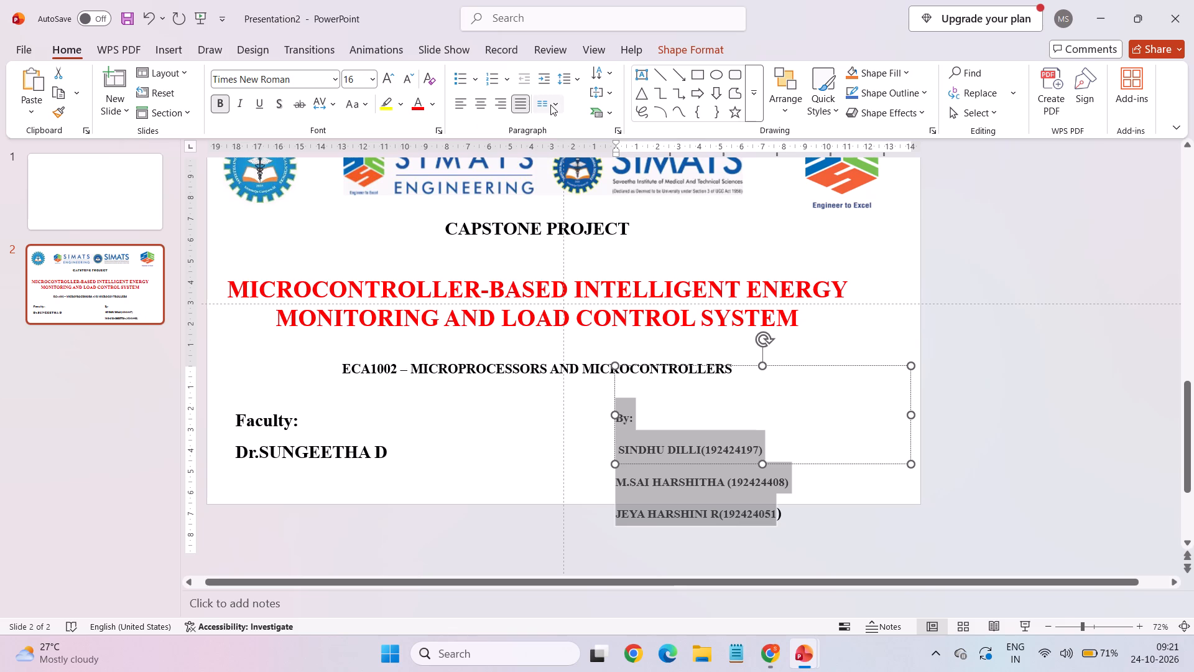
Set the line spacing of the selected team member lines to 1.0.
click(556, 104)
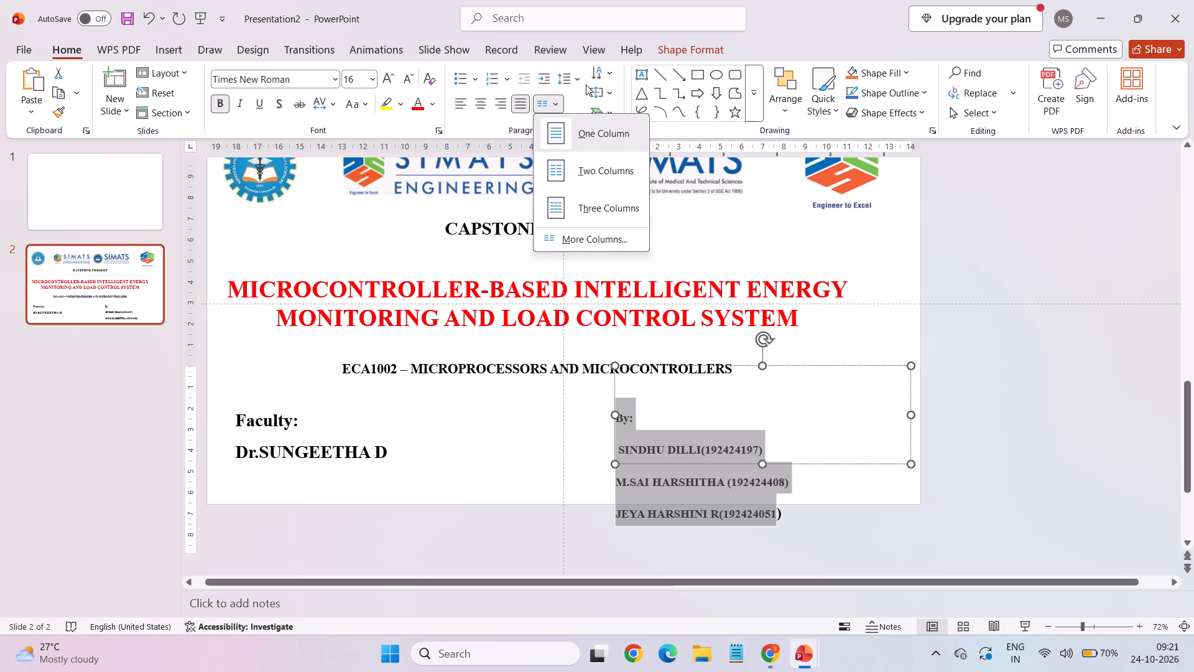
click(574, 80)
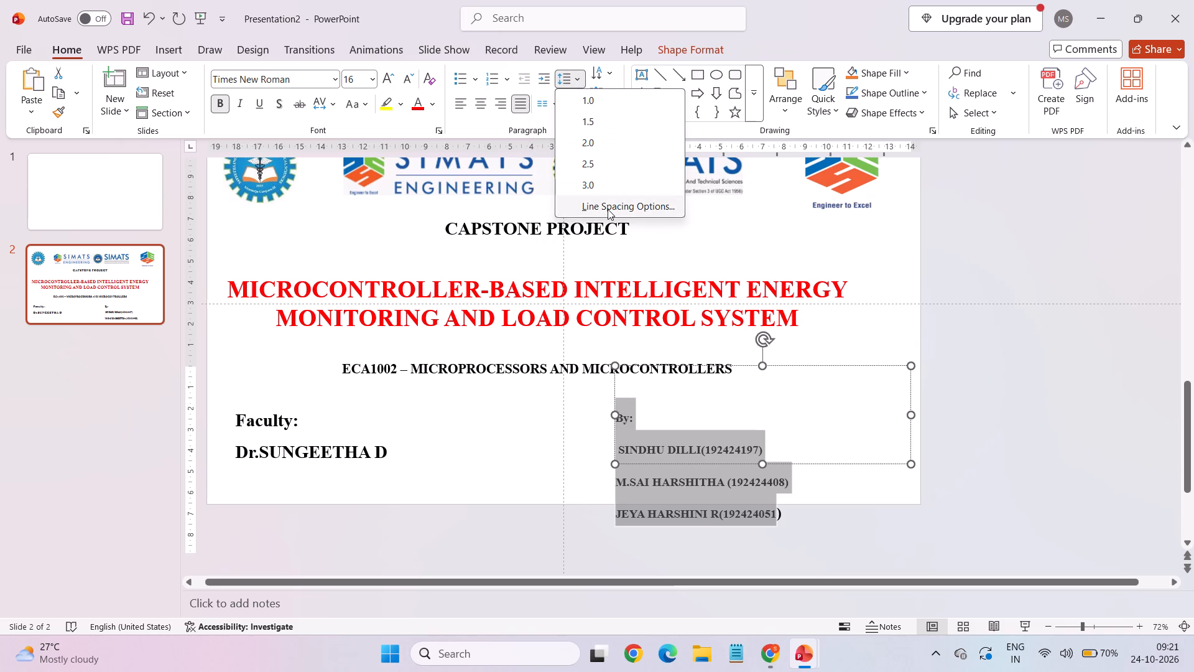
click(585, 100)
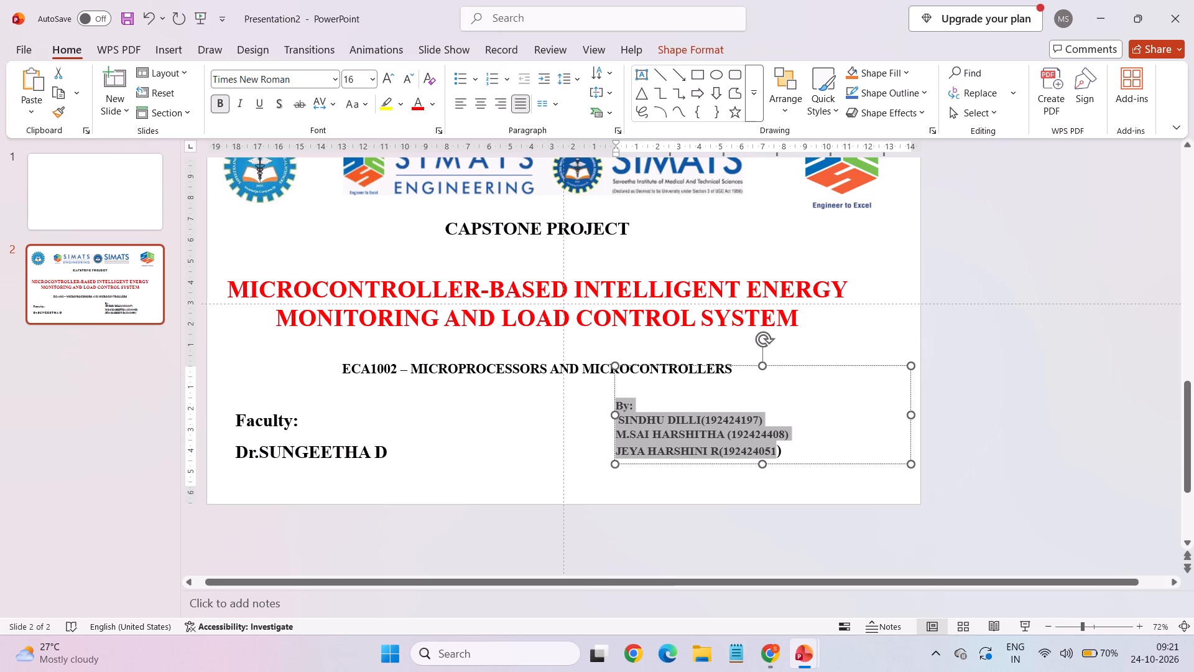
Move the team members' text block further towards the slide's lower-right corner, clear of the course line.
click(780, 463)
drag(780, 463, 849, 479)
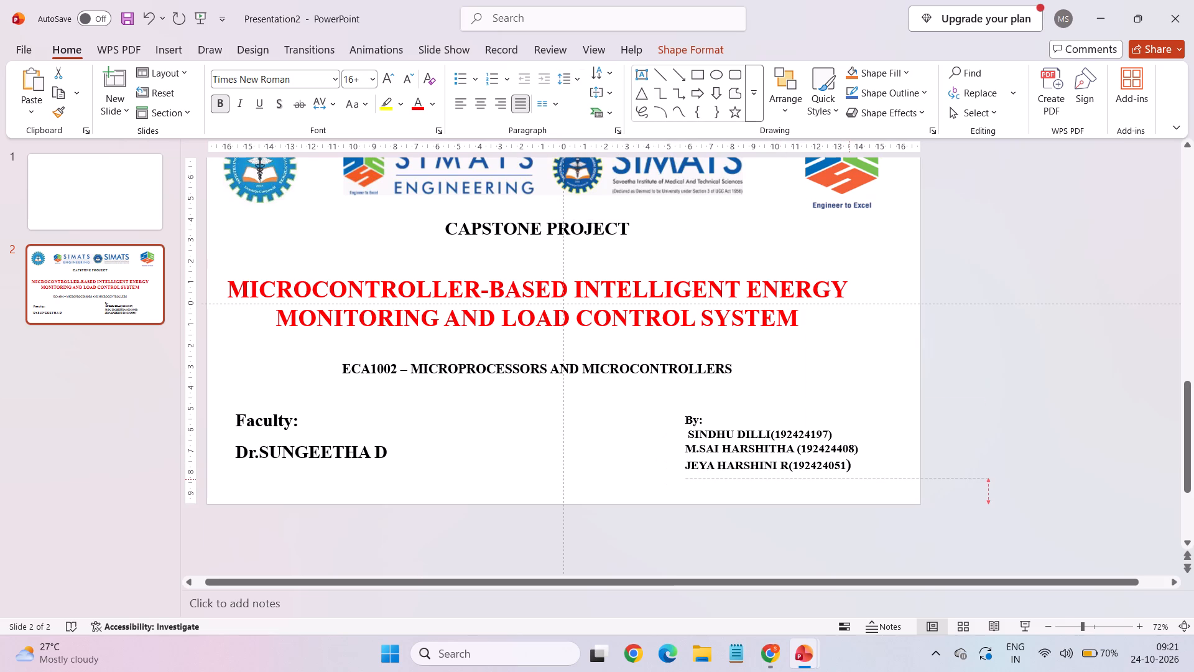
drag(849, 479, 851, 478)
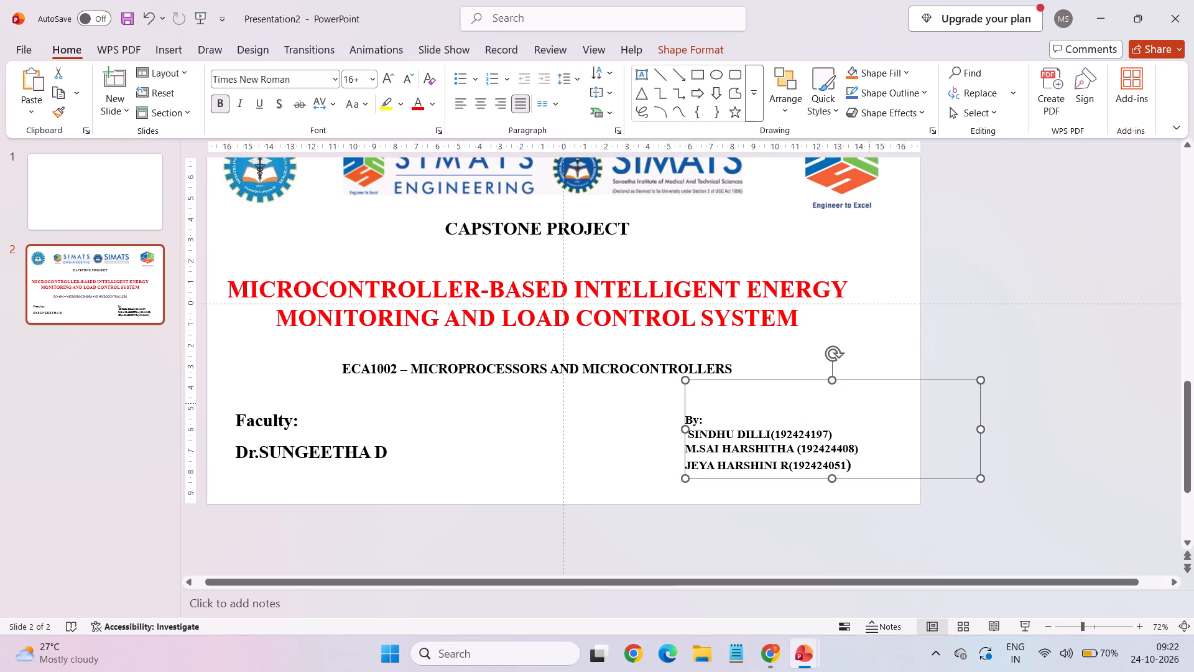
click(945, 330)
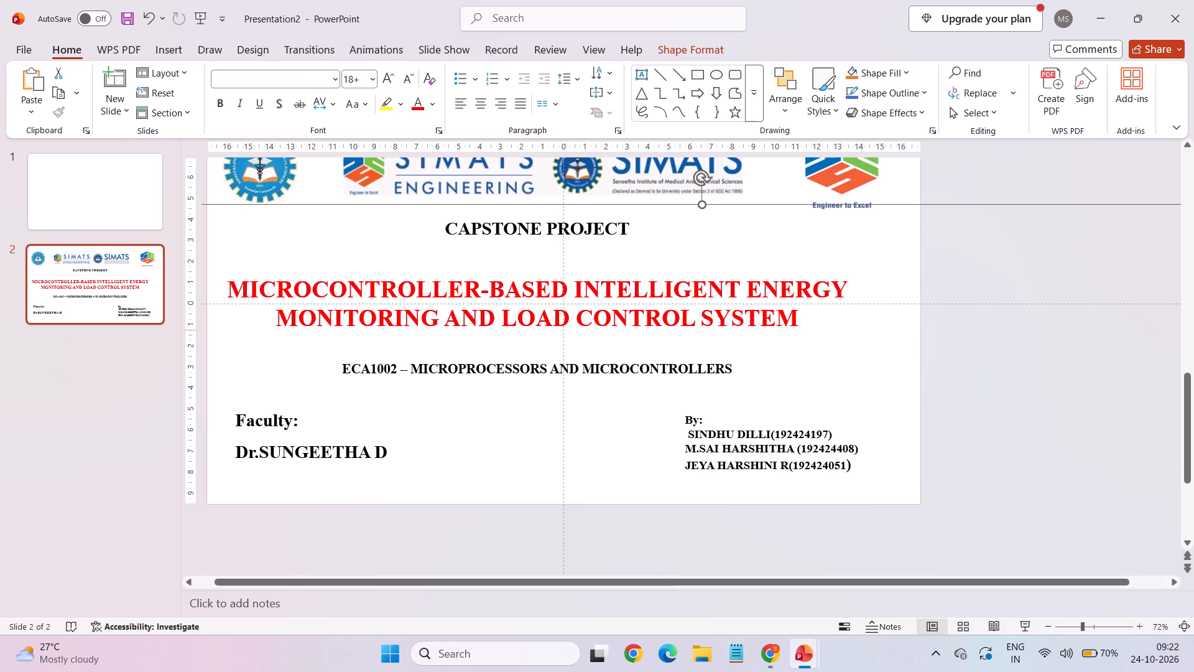
Delete the empty first slide with the unused title and subtitle placeholders.
scroll(618, 460, up, 1)
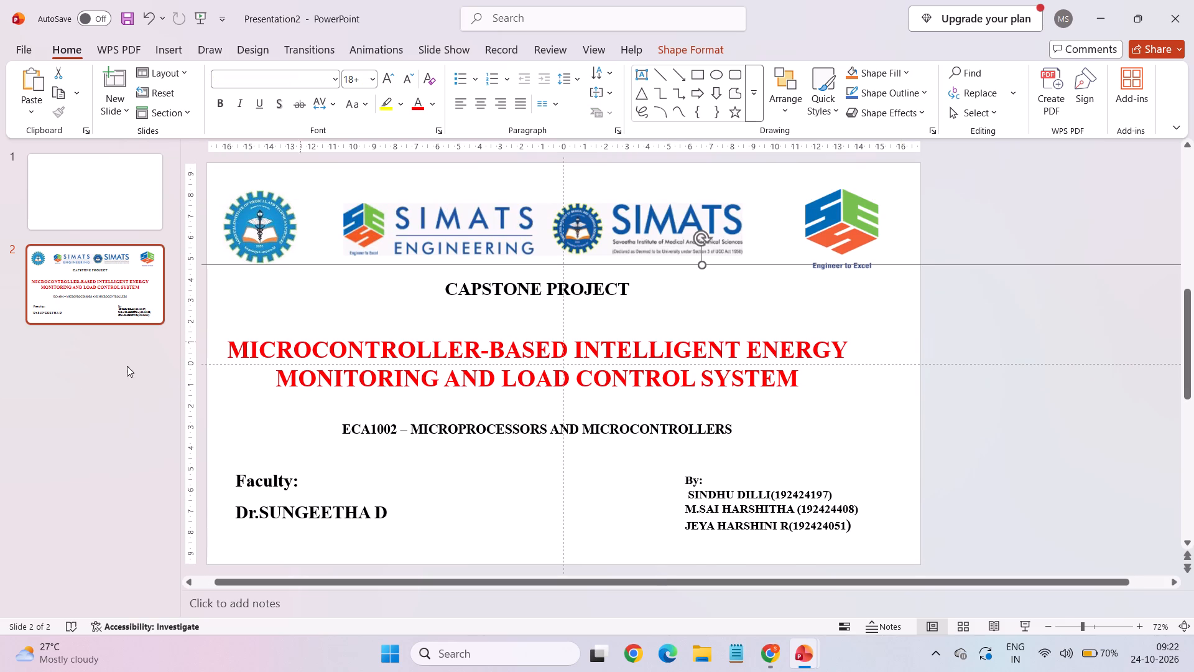
click(109, 171)
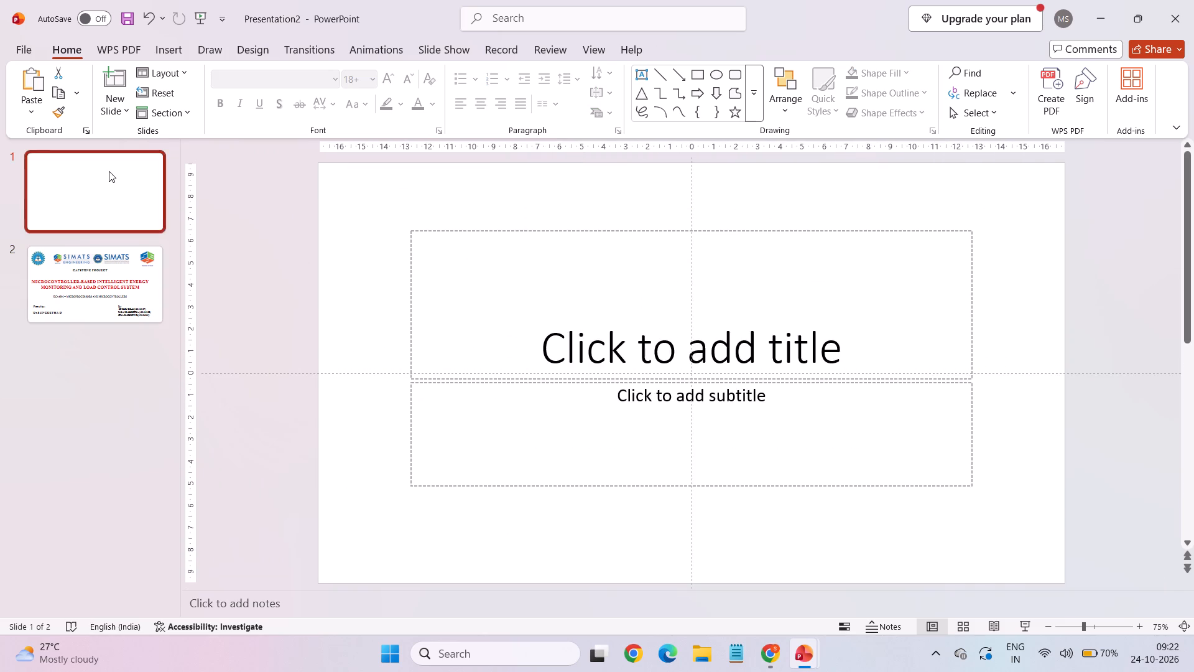
key(Delete)
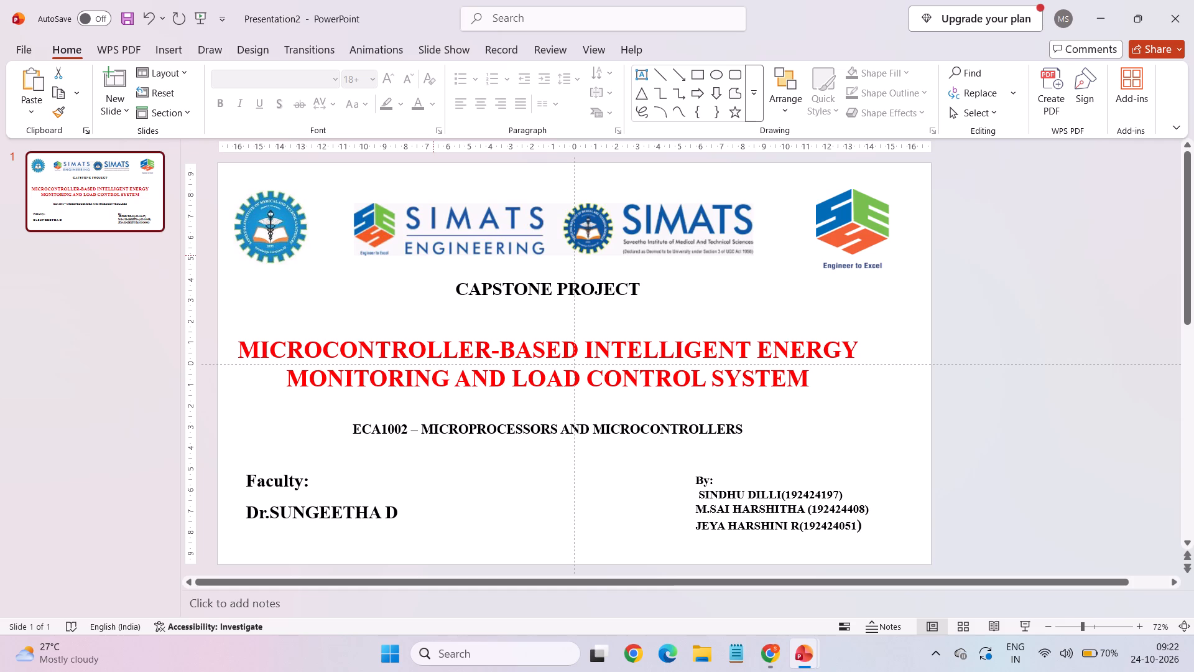
Move the text box with the heading, project title and course line so it is centred horizontally on the slide.
click(357, 356)
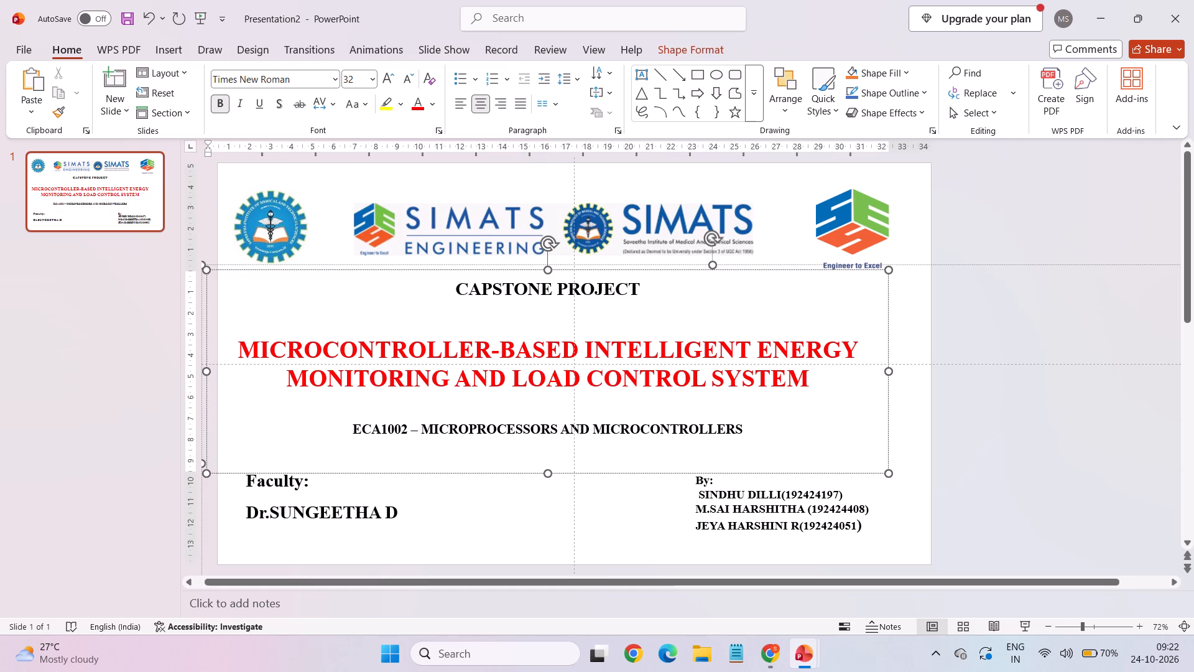
drag(497, 476, 511, 470)
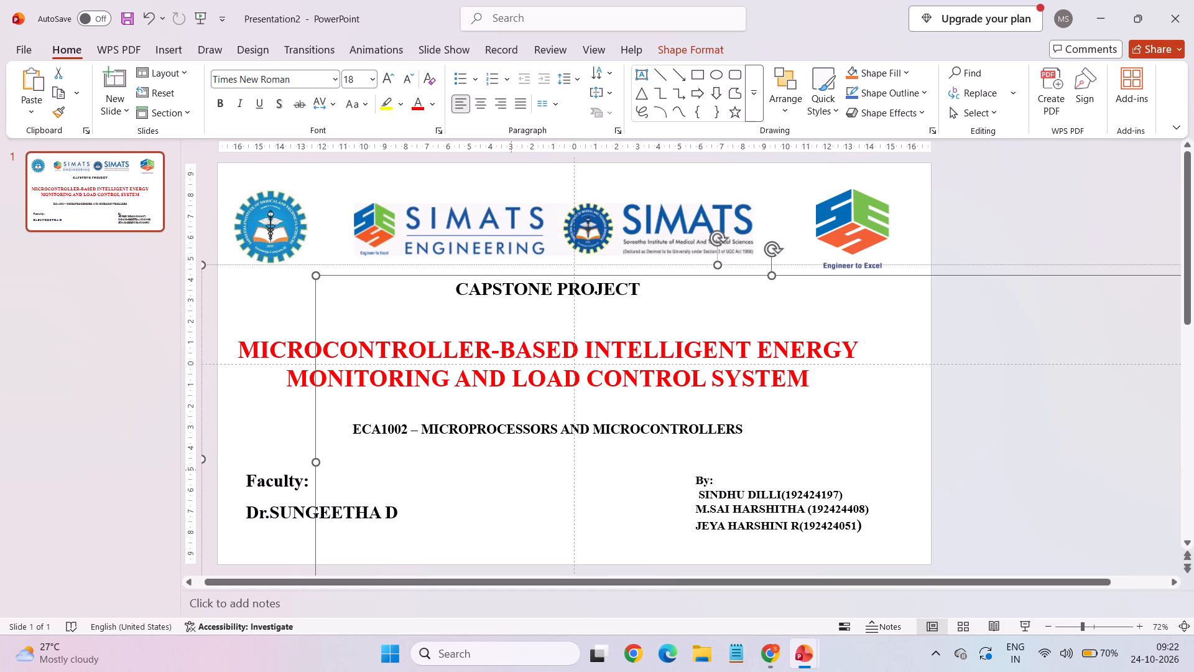
click(578, 358)
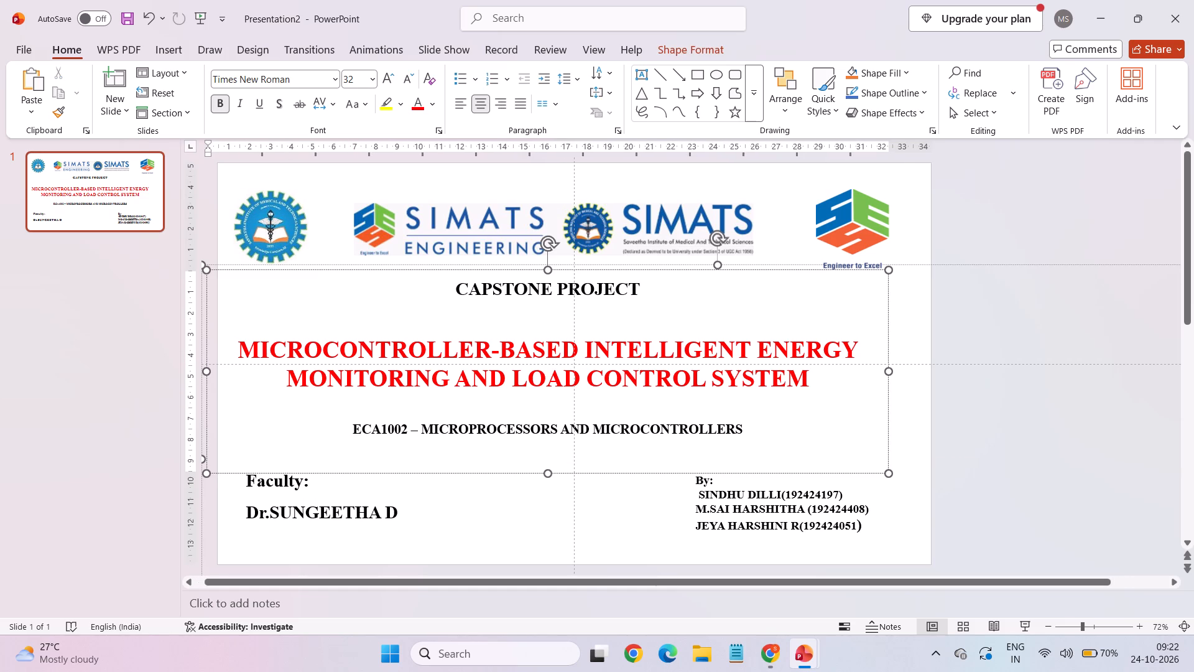
drag(604, 475, 621, 475)
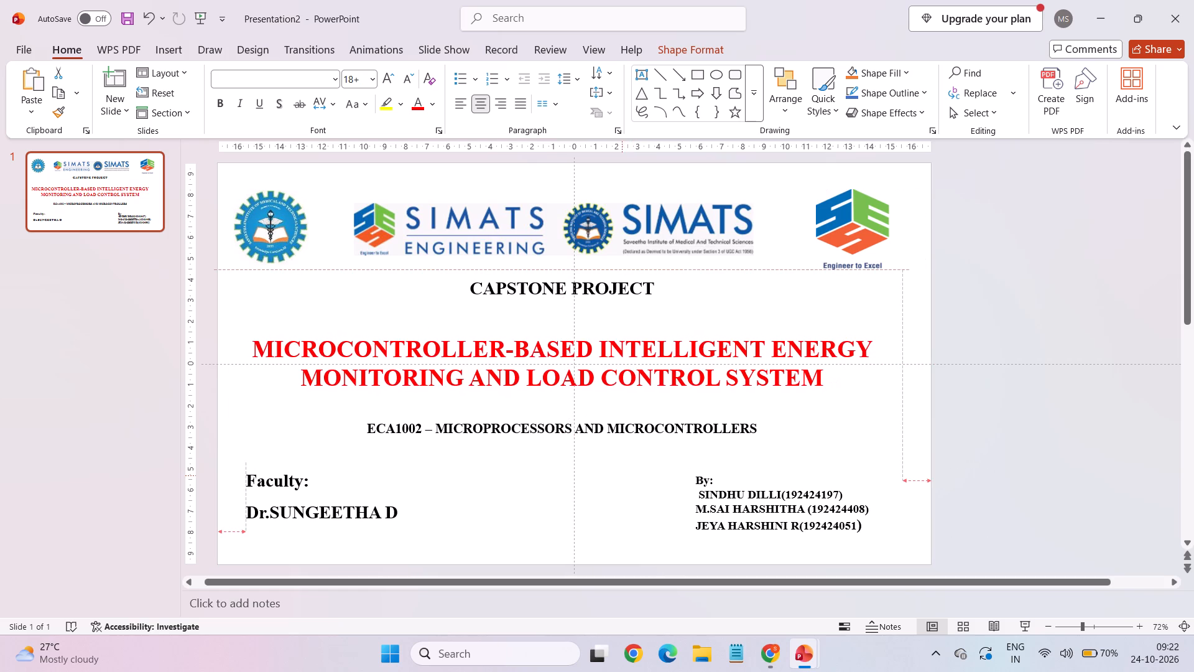
drag(621, 475, 627, 477)
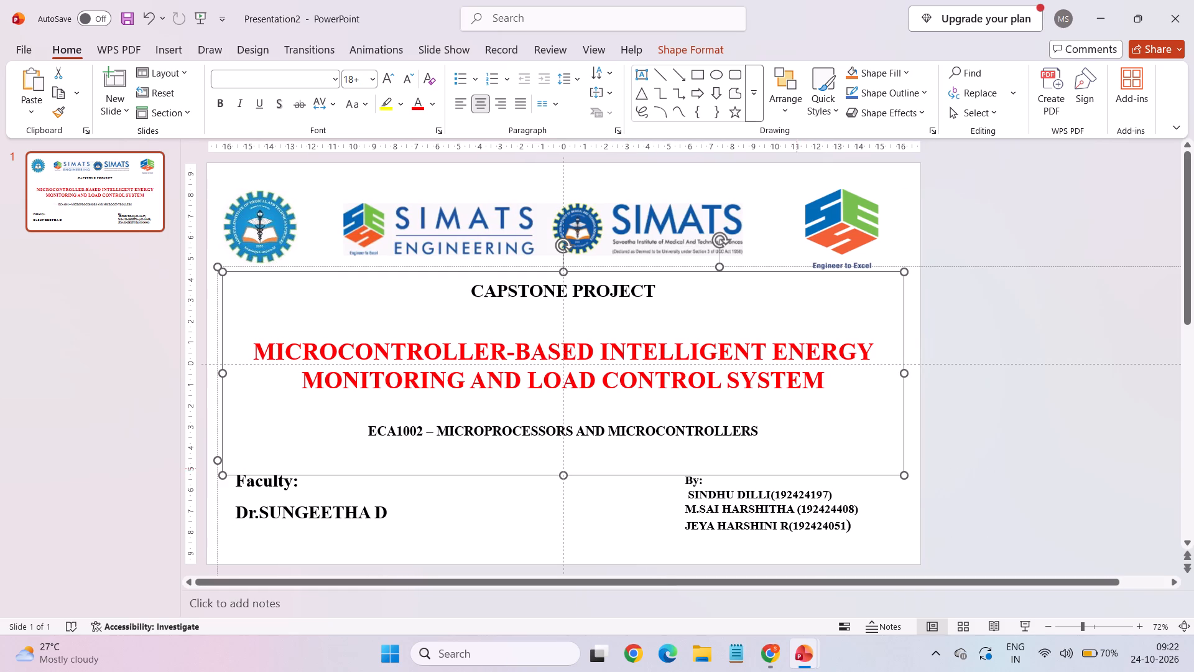
click(989, 476)
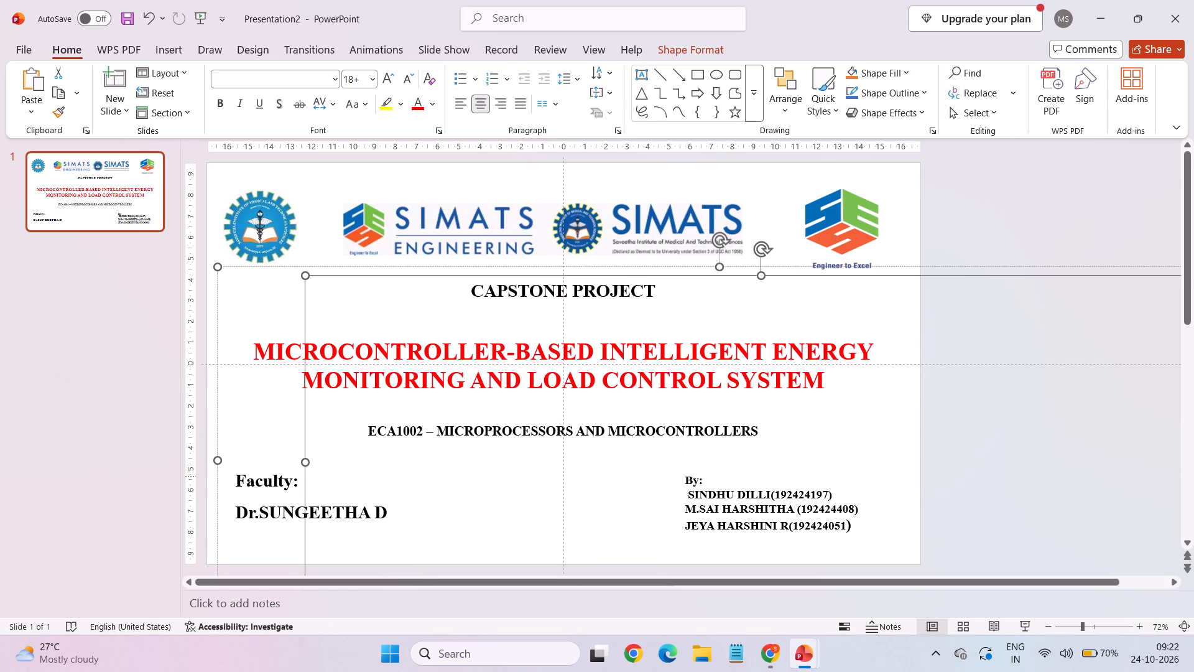
click(784, 658)
scroll(696, 486, down, 5)
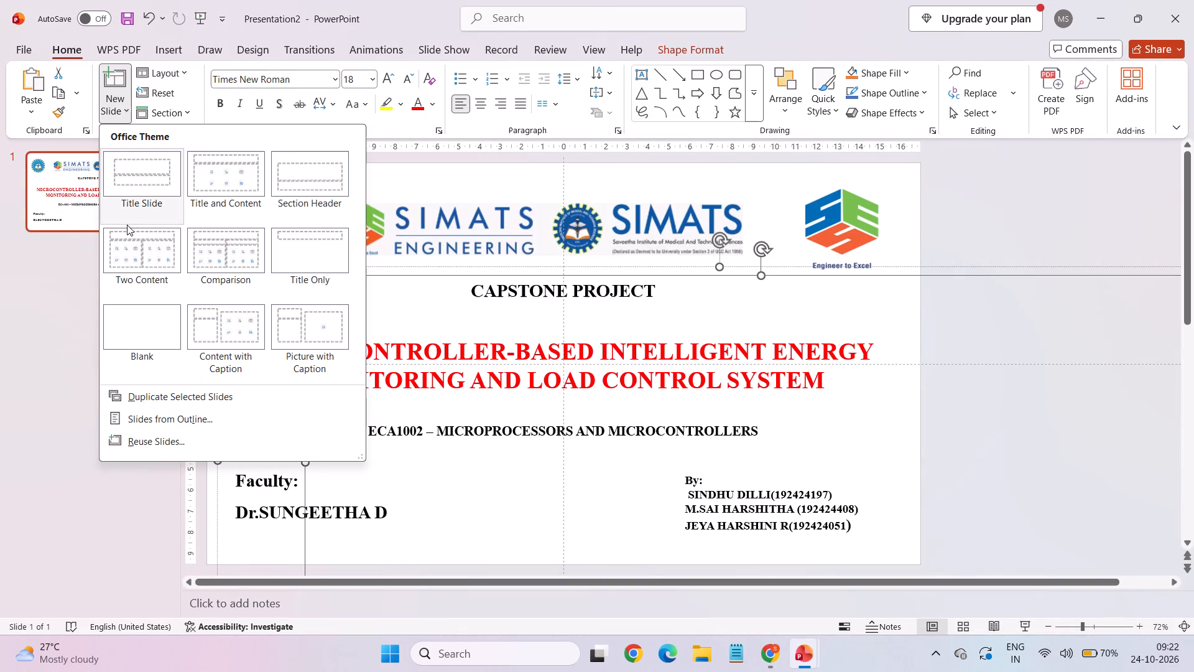
click(156, 330)
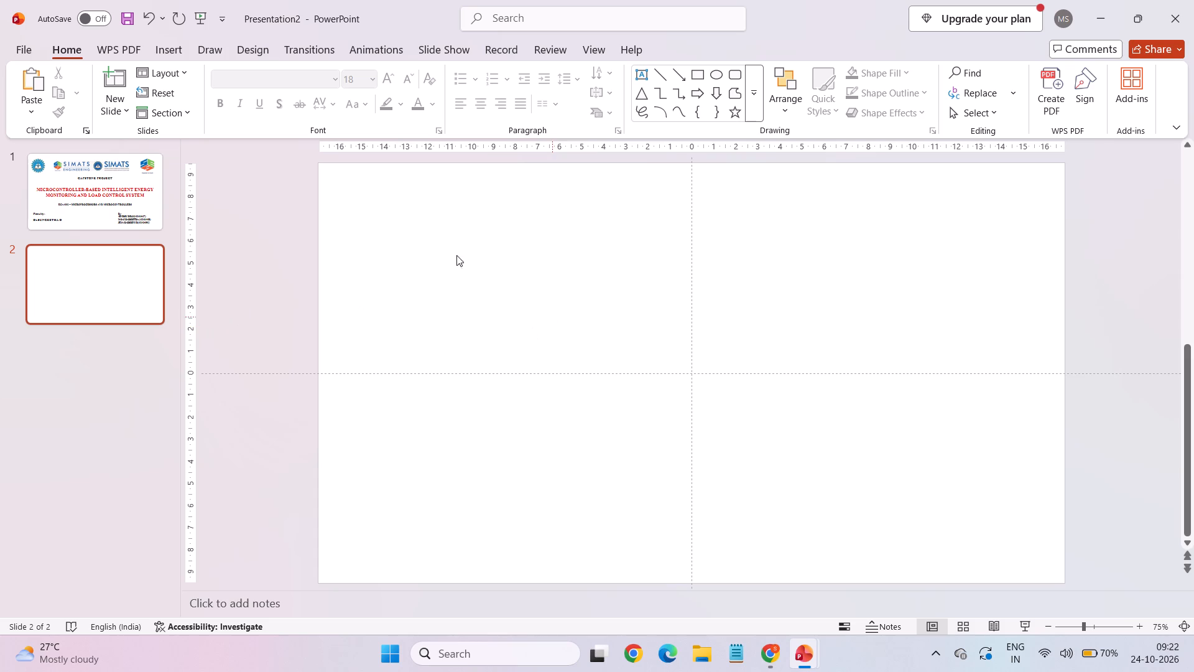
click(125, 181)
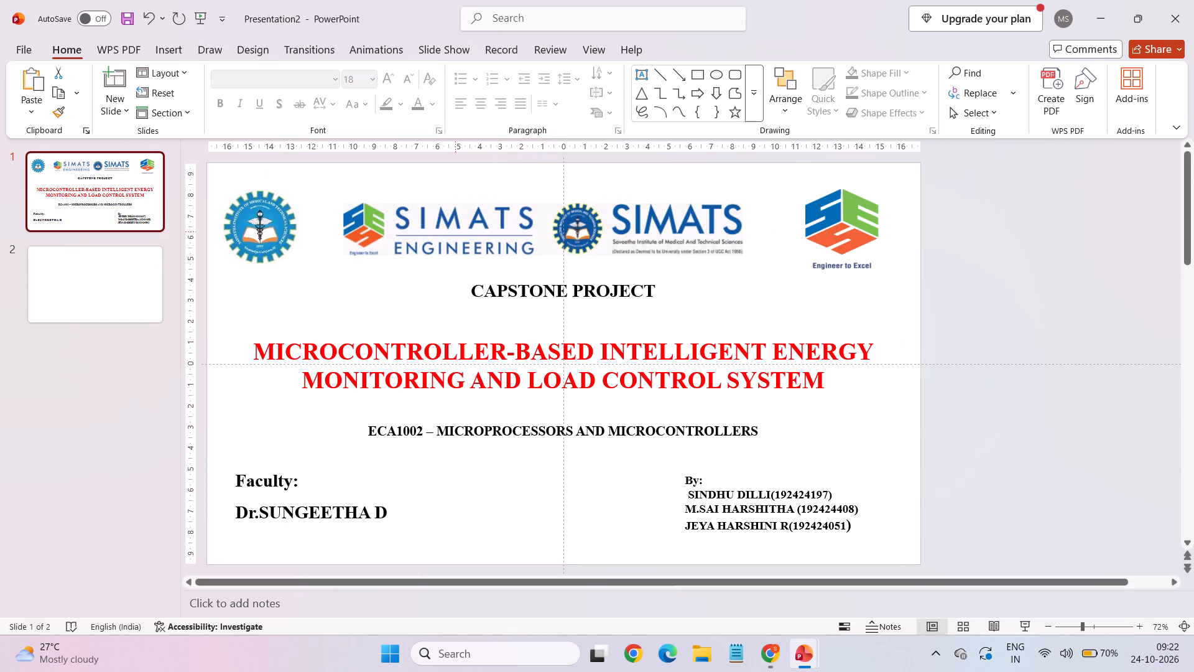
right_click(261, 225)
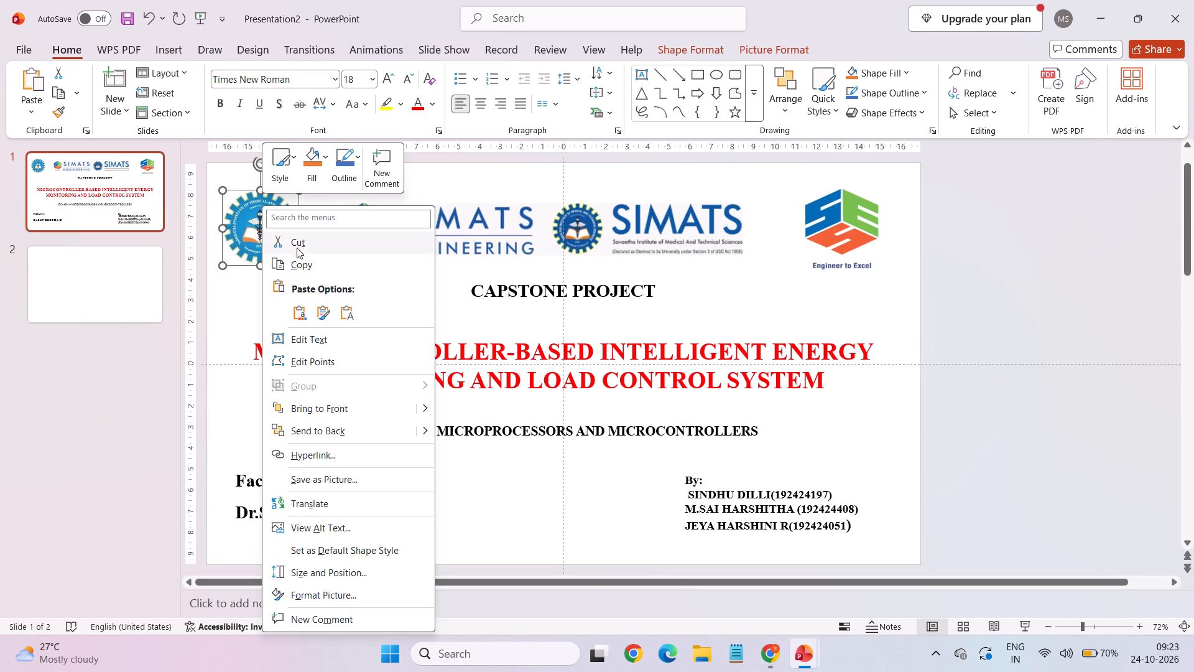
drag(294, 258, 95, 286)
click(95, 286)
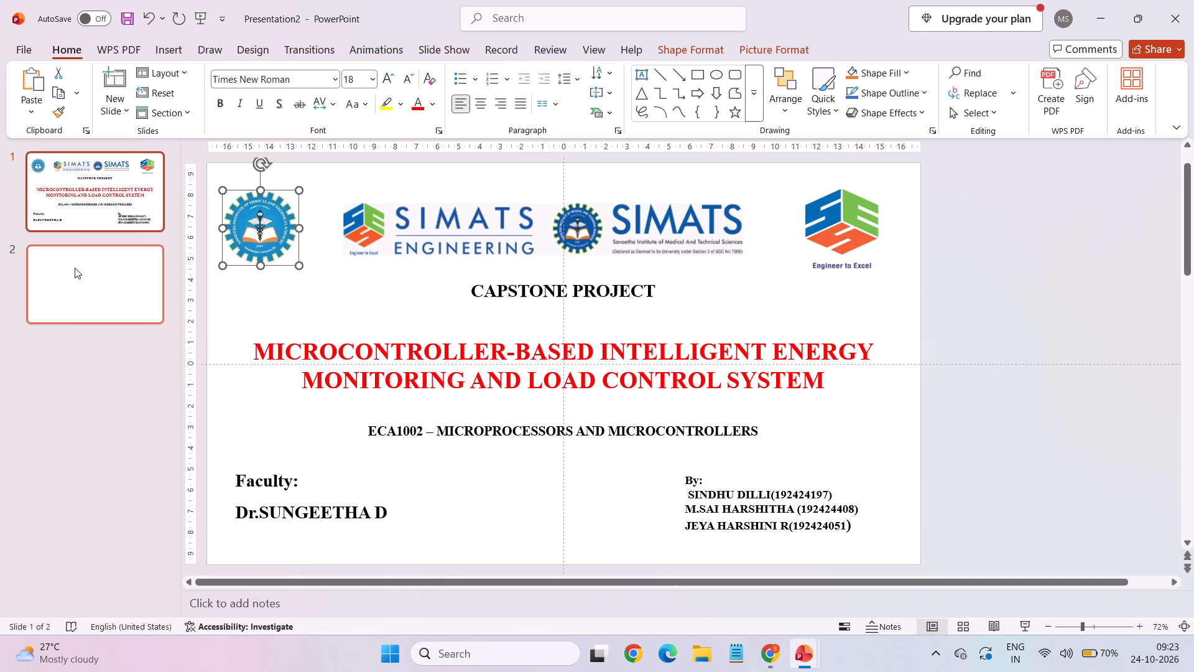
Paste the copied introduction points onto the blank second slide.
click(75, 268)
key(ctrl+v)
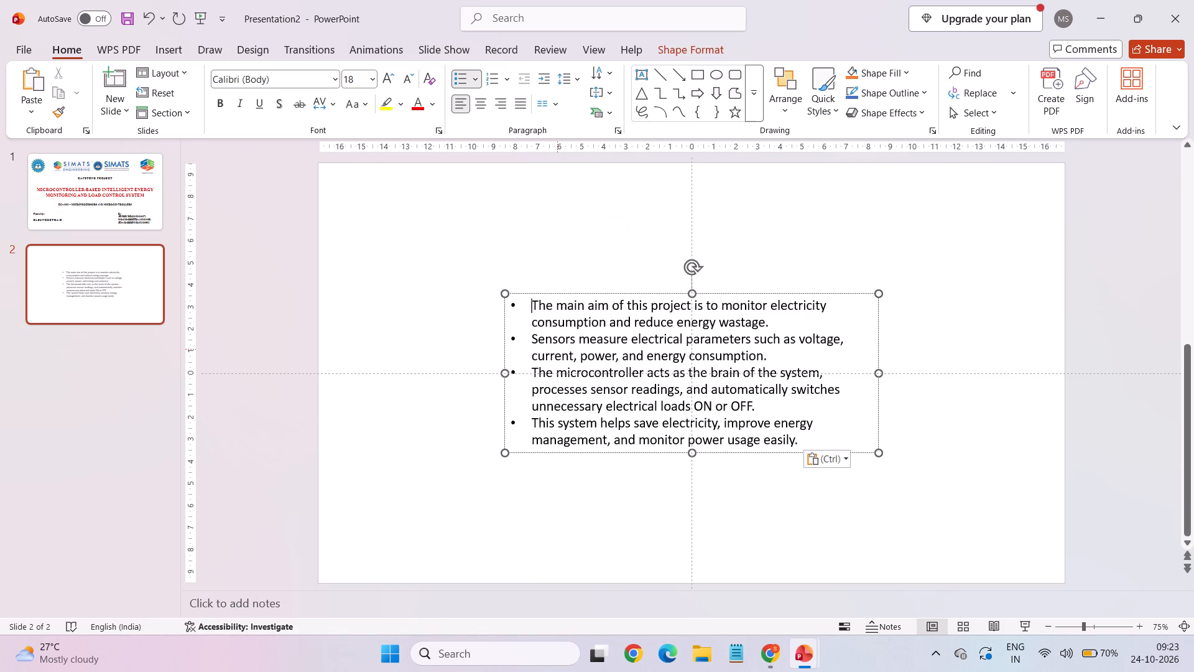
Set the pasted bullet points to 24 pt justified text and widen their text box toward the slide's left edge.
key(ctrl+a)
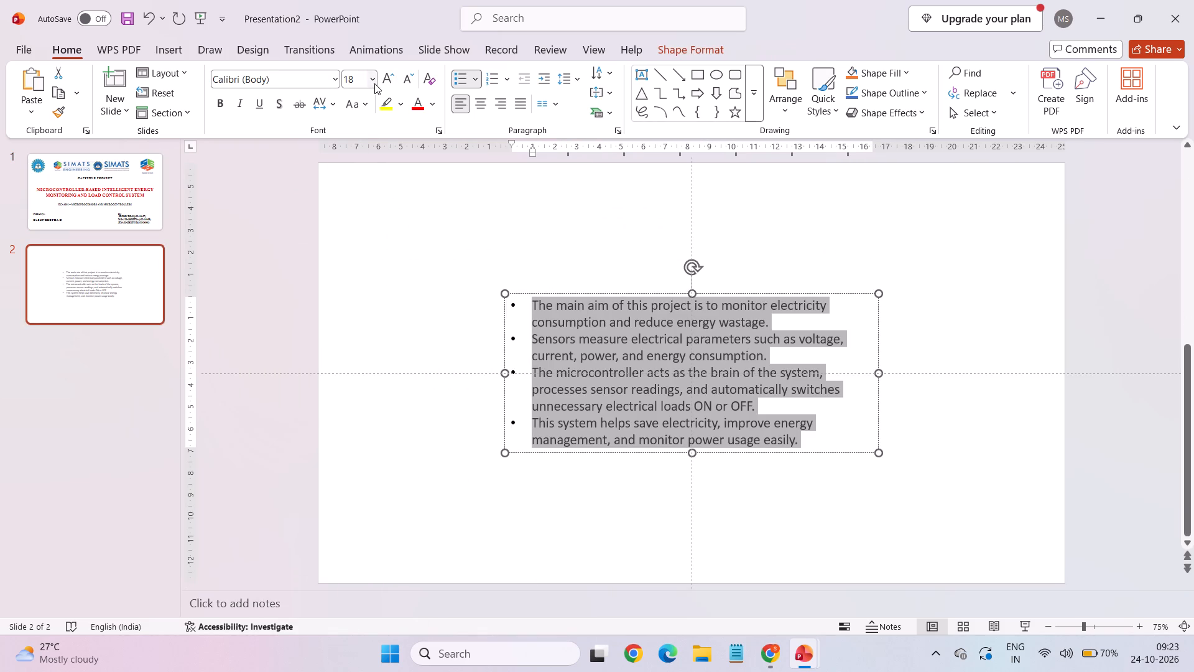
click(374, 83)
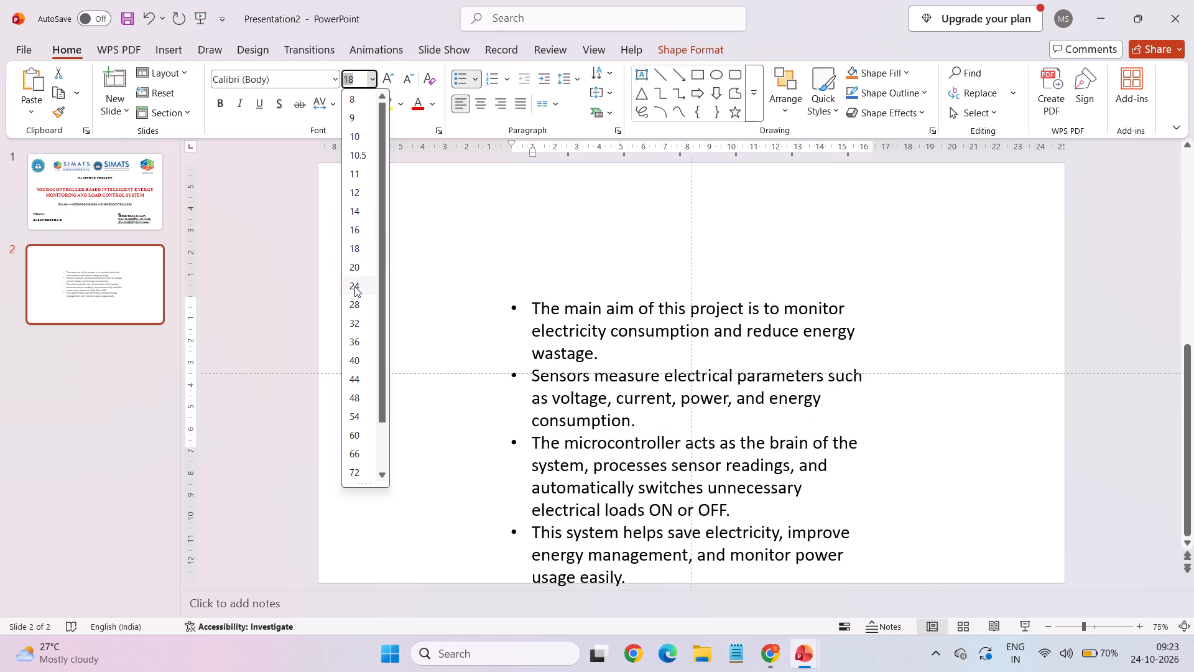
click(354, 286)
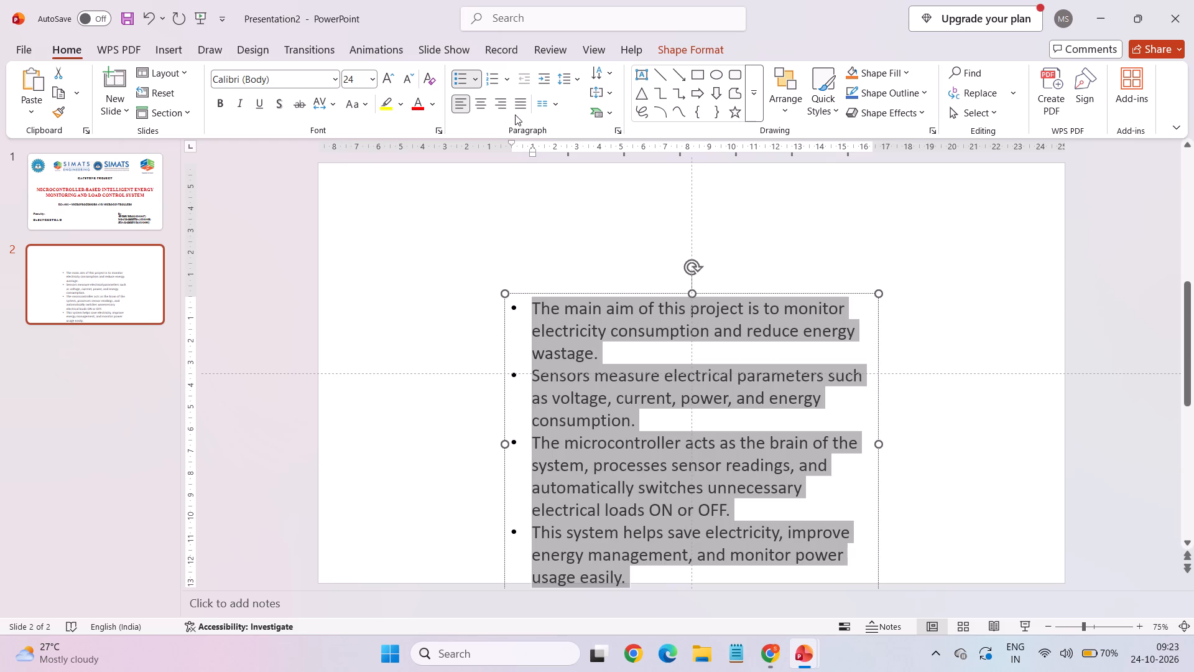
click(515, 105)
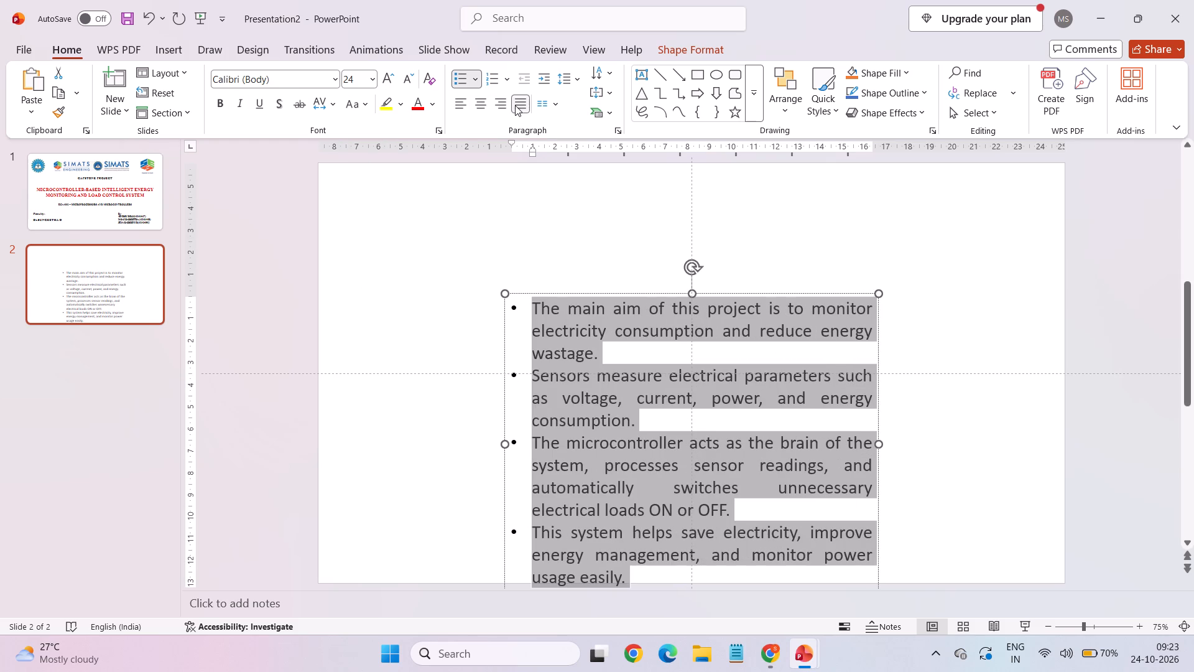
drag(504, 445, 363, 414)
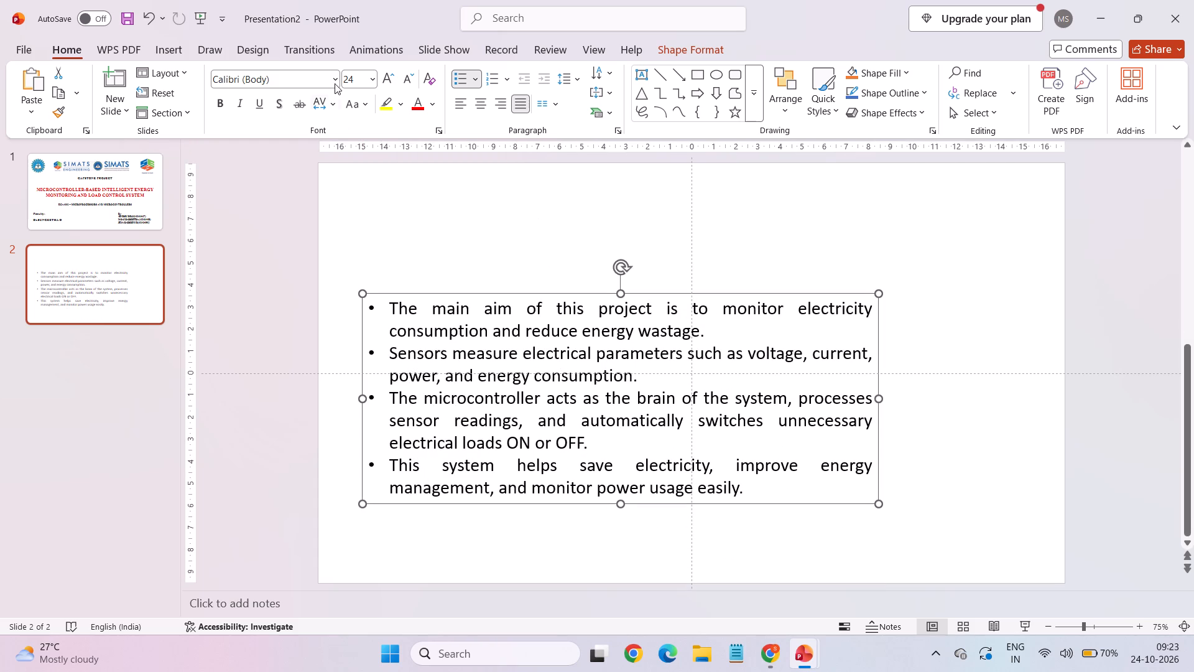
Change the bullet points' font to Times New Roman and set their line spacing to 1.5.
click(334, 82)
click(286, 192)
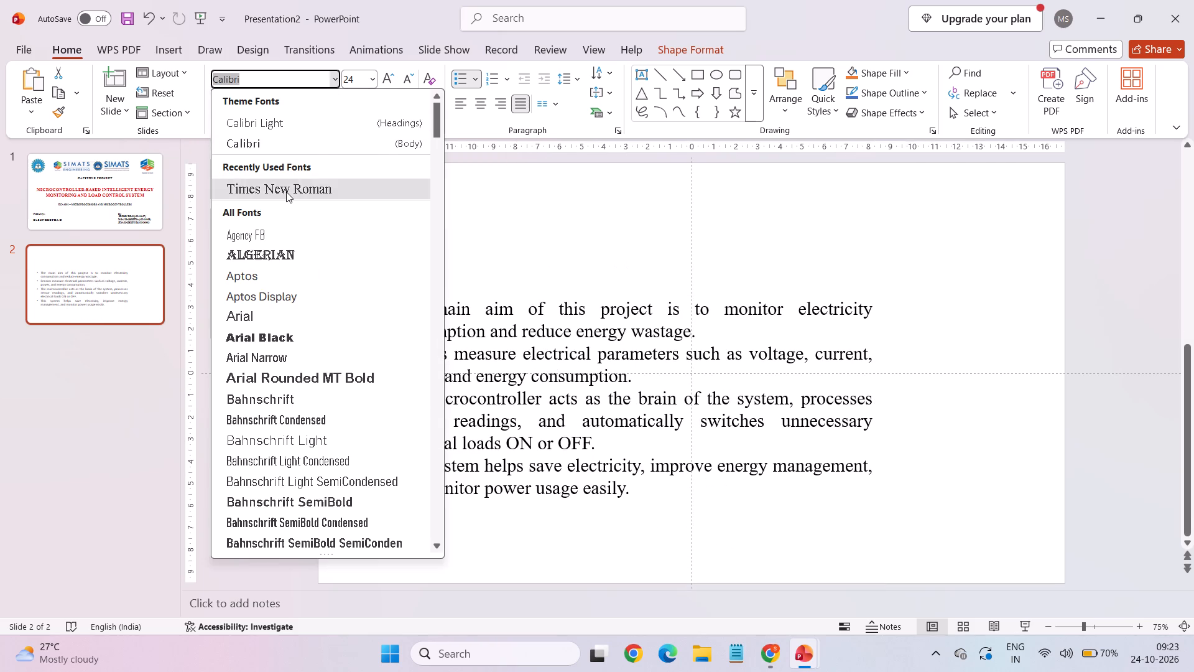
click(568, 77)
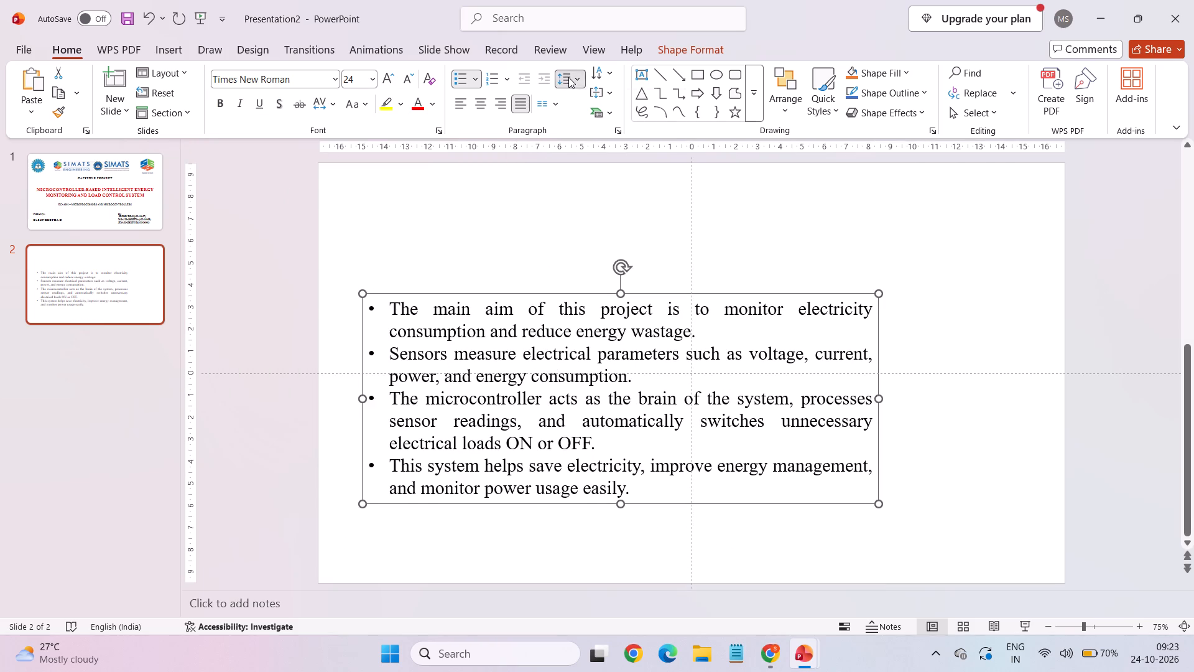
click(574, 118)
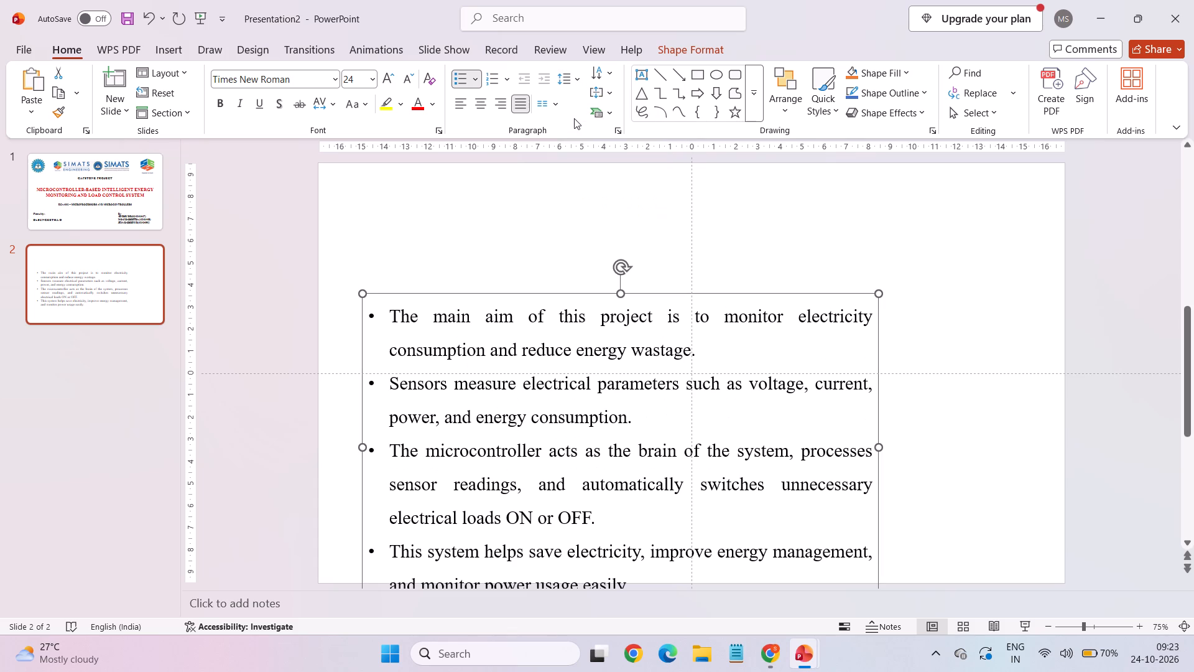
Widen the bullet text box toward the slide's right edge and move it slightly up, centred horizontally on the slide.
drag(878, 448, 1030, 375)
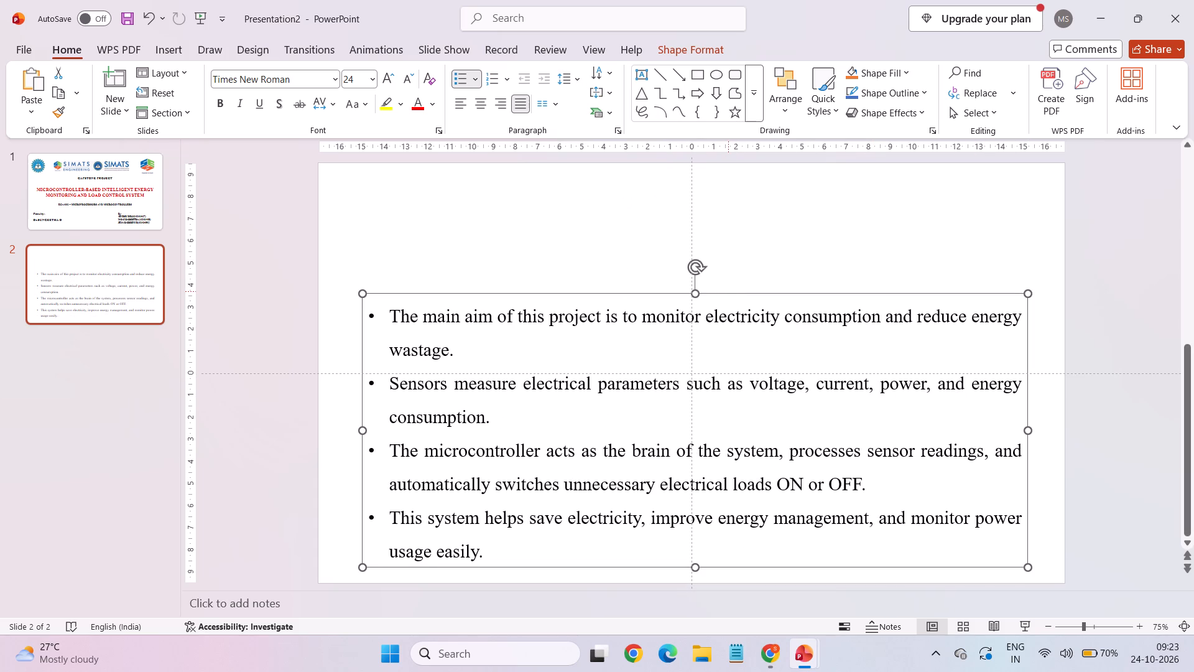
drag(728, 291, 729, 266)
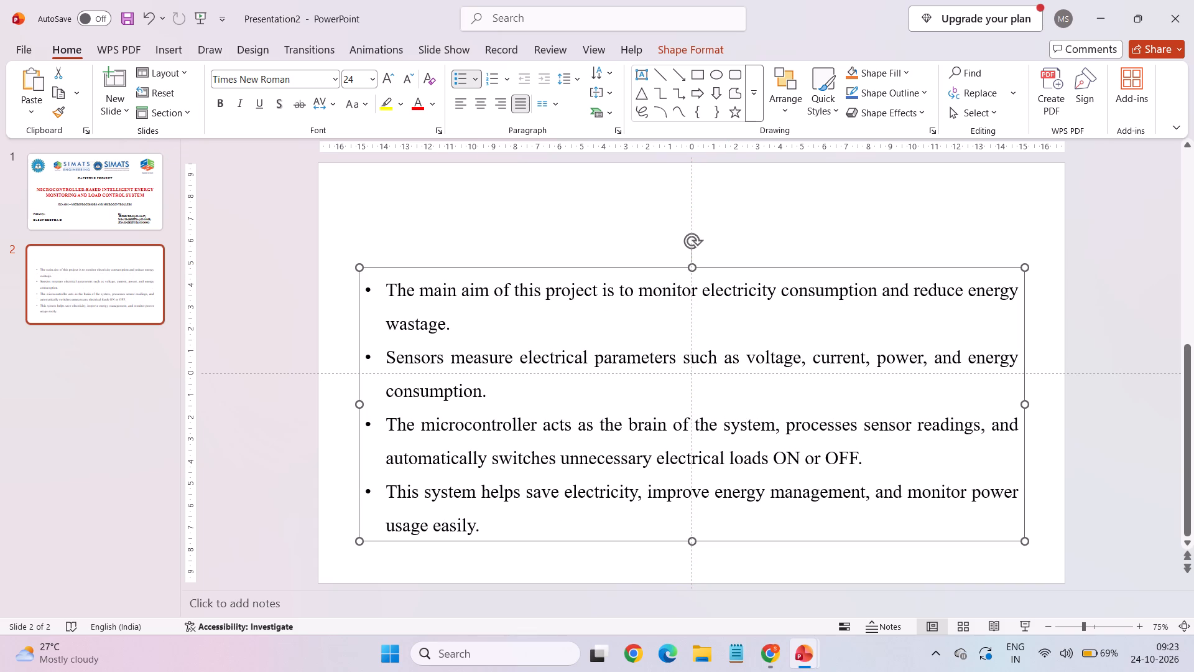
Copy the round blue institute logo from the title slide and place it in the upper-left corner of slide 2.
click(75, 178)
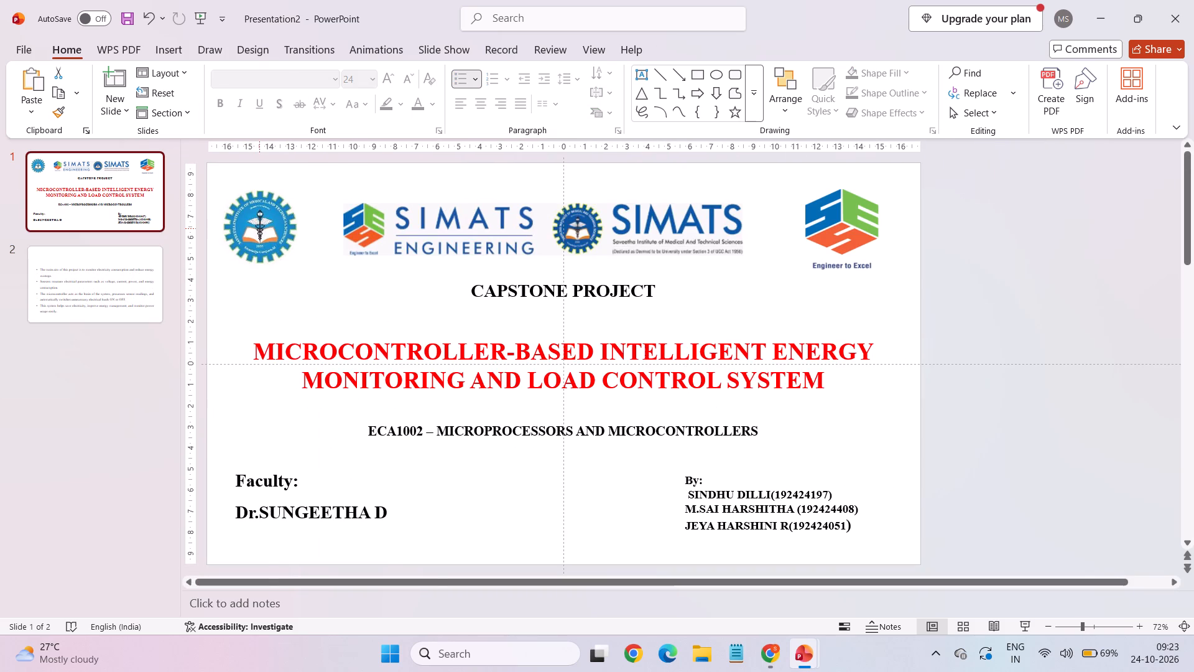
right_click(259, 228)
click(300, 262)
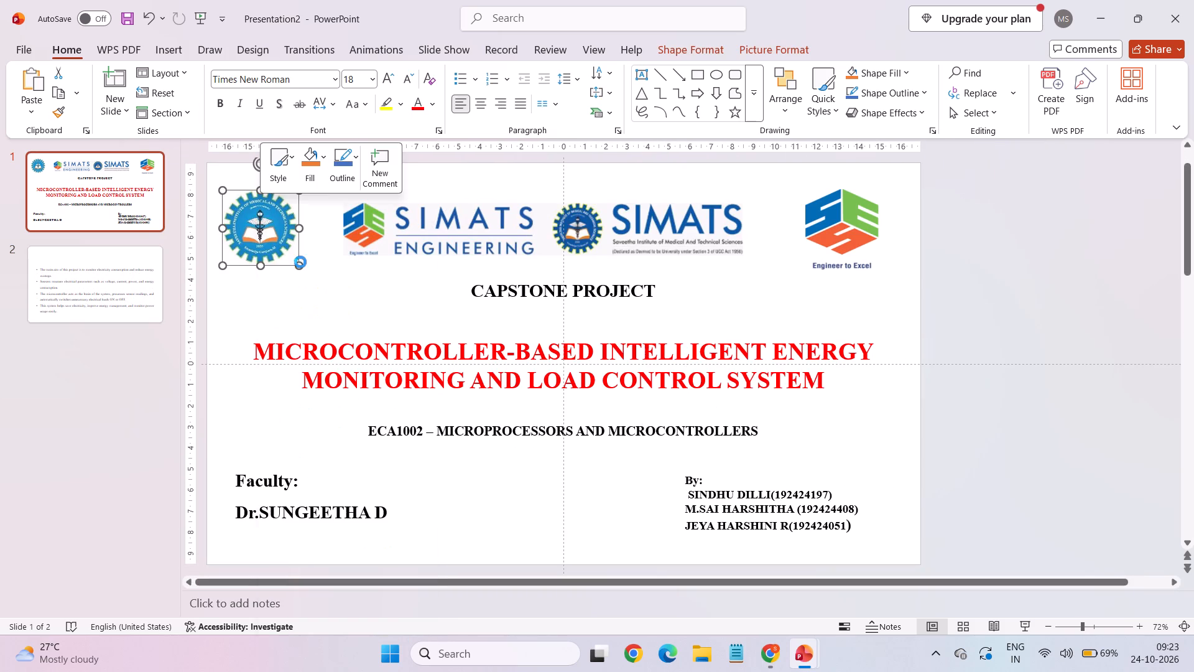
click(132, 282)
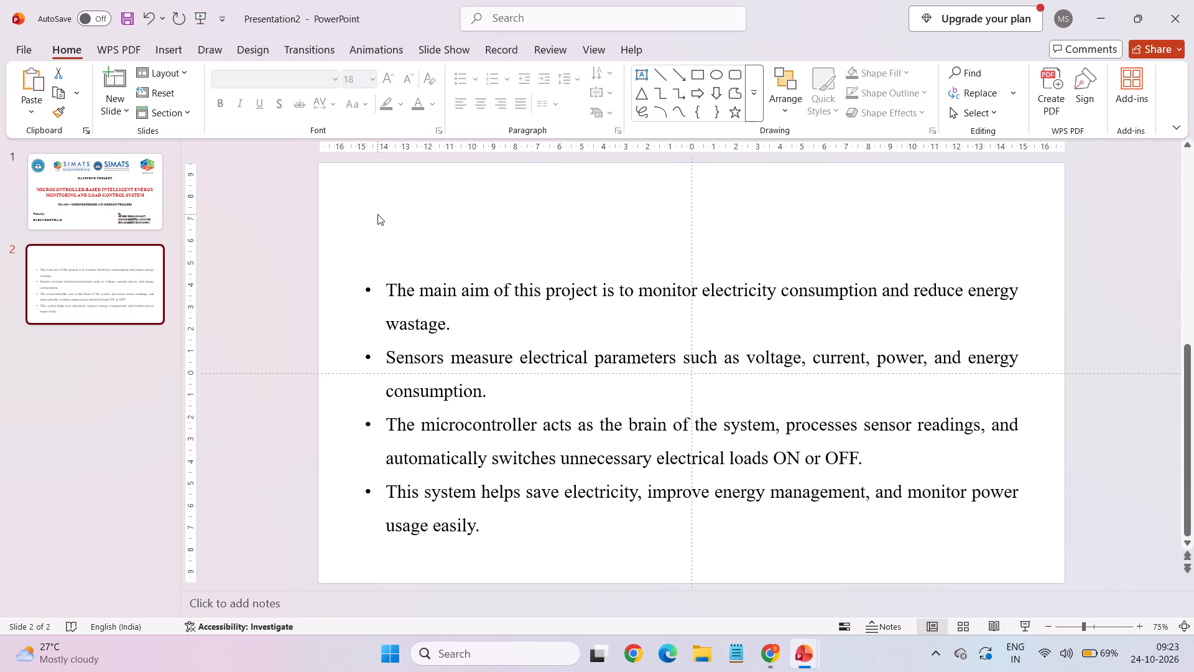
key(ctrl+v)
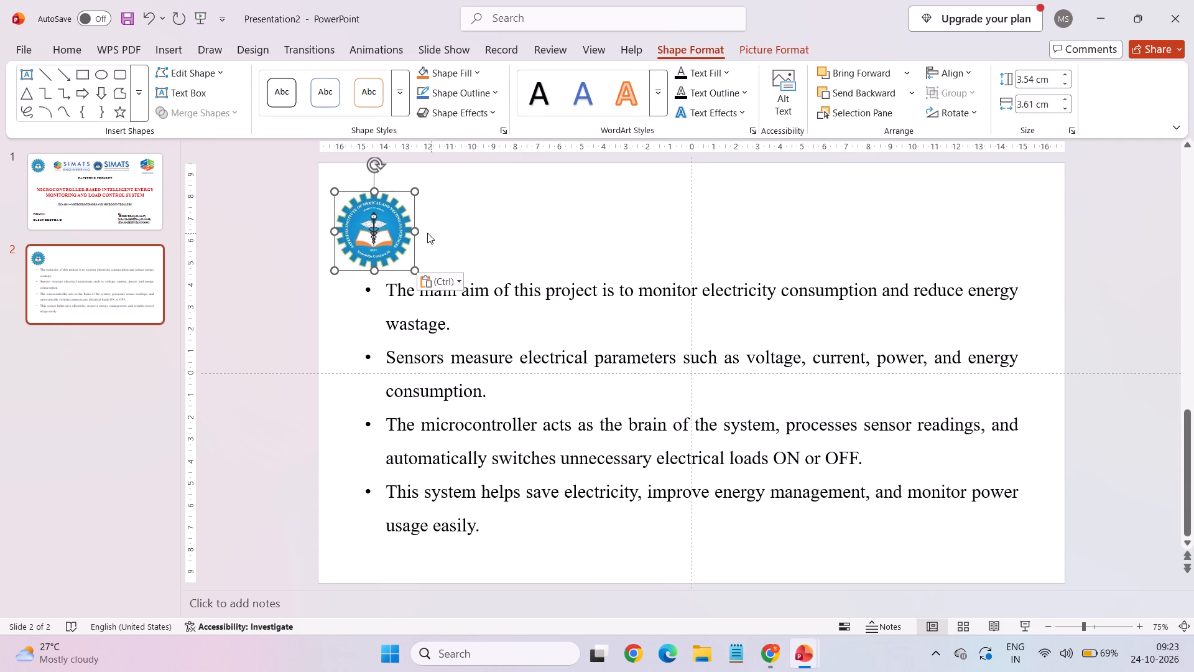
drag(381, 232, 388, 218)
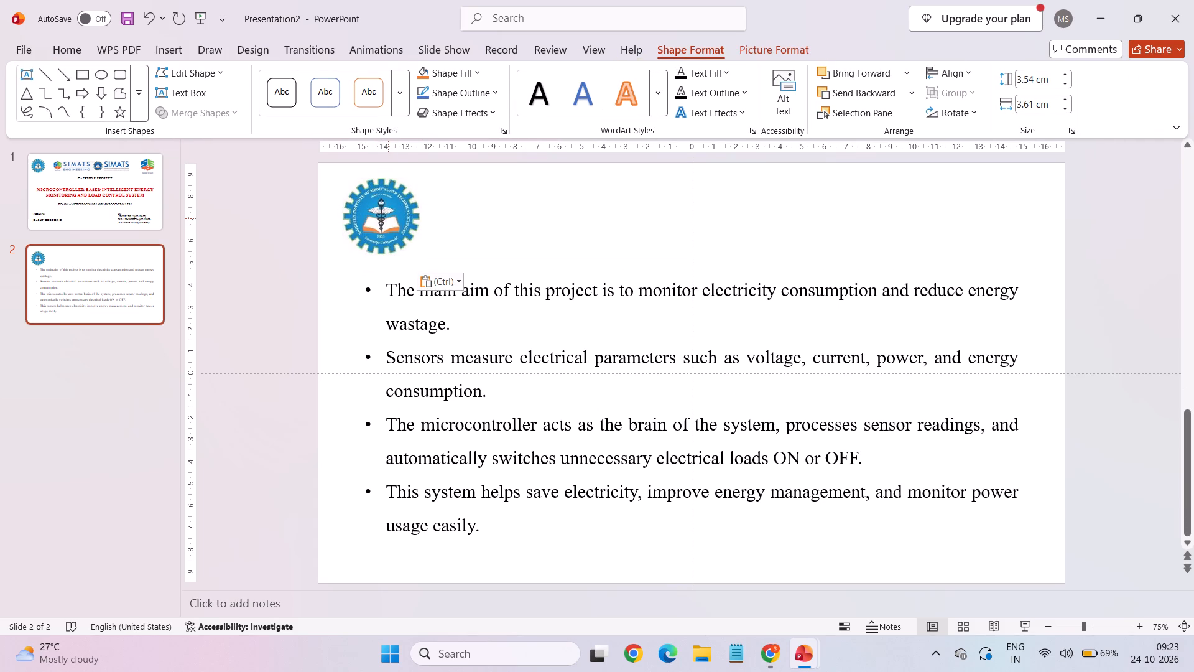
drag(388, 218, 387, 221)
Copy the "Engineer to Excel" logo from the title slide and place it in the upper-right corner of slide 2.
click(107, 190)
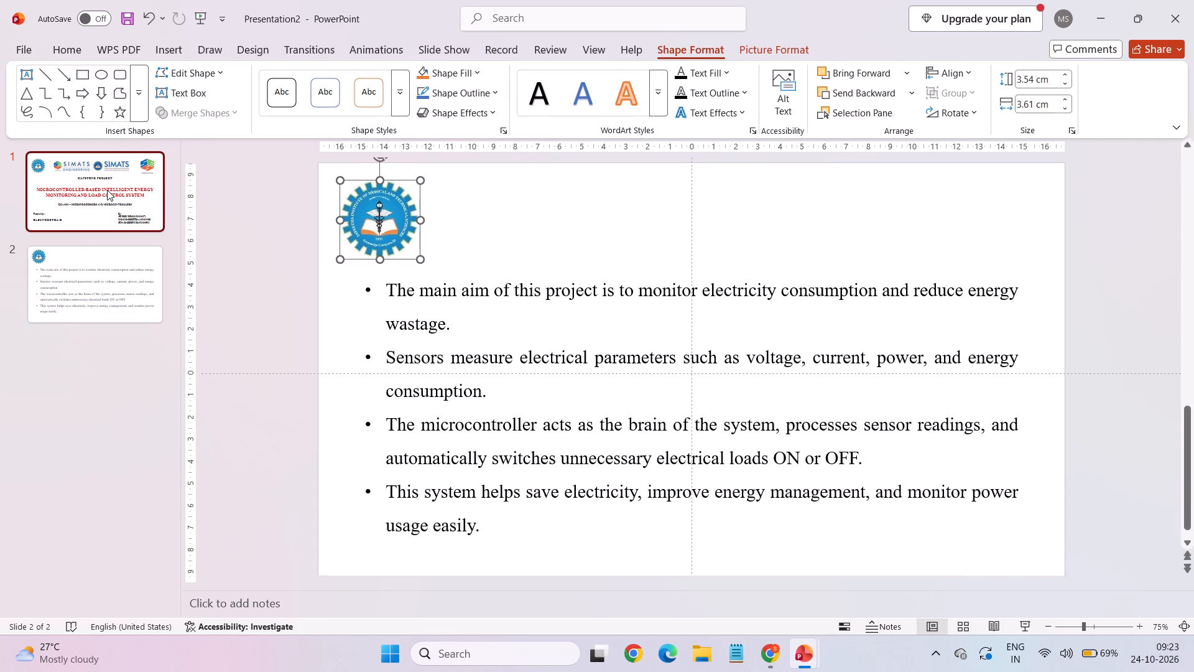
click(840, 240)
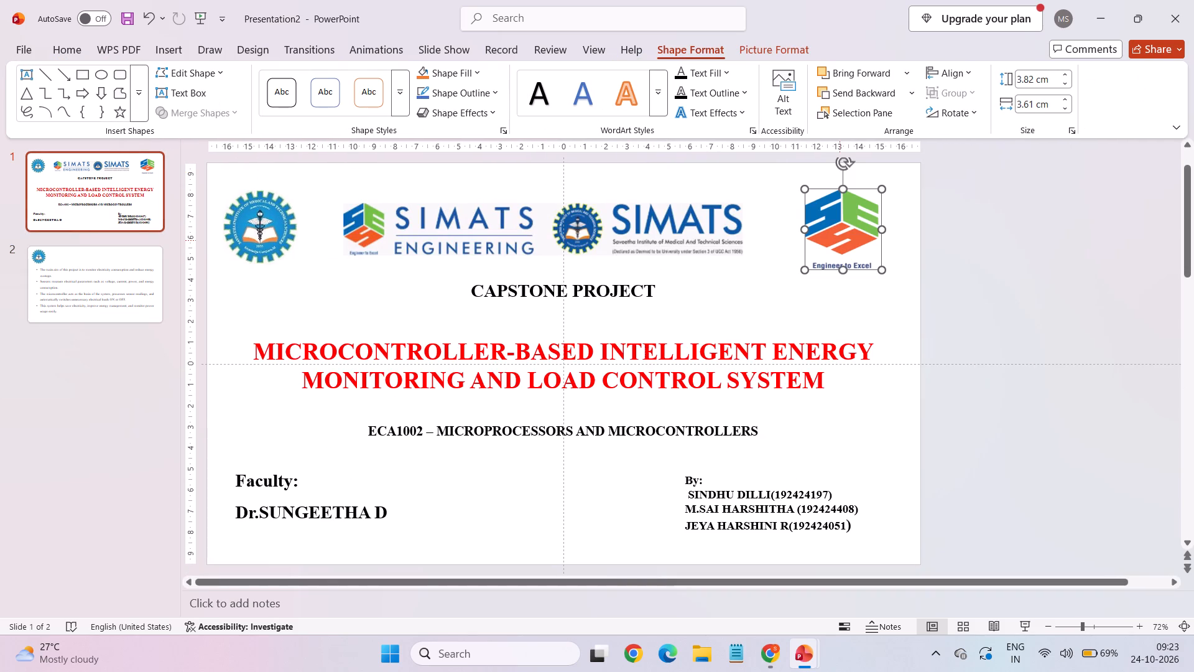
key(ctrl+c)
click(161, 251)
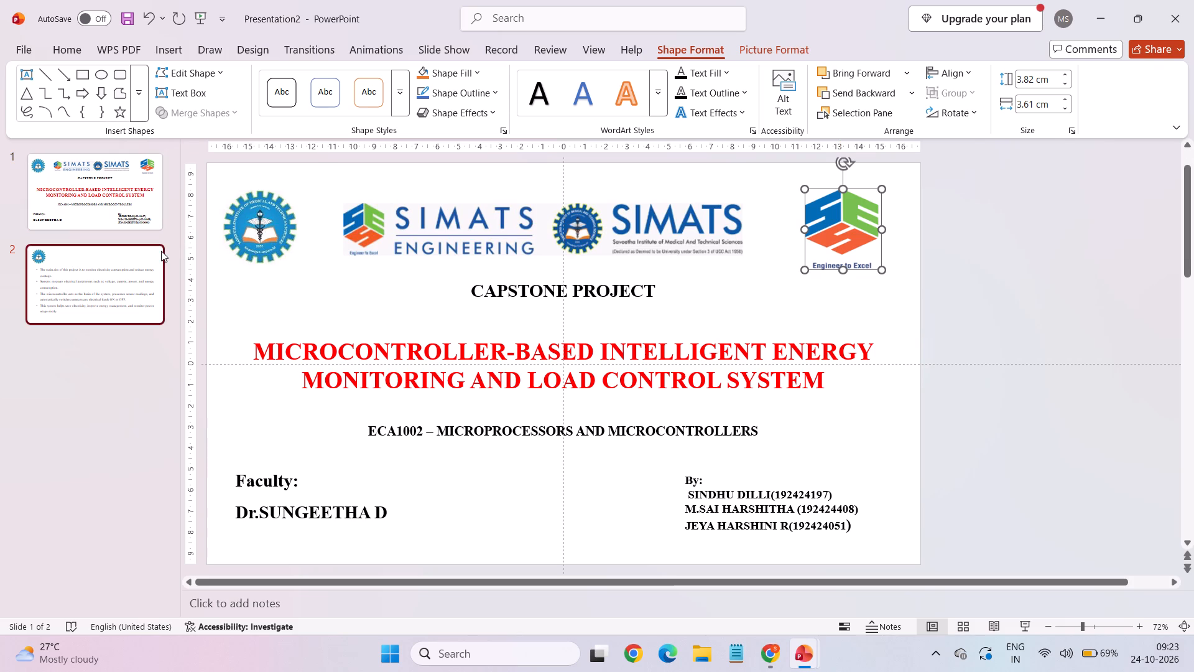
click(992, 202)
key(ctrl+v)
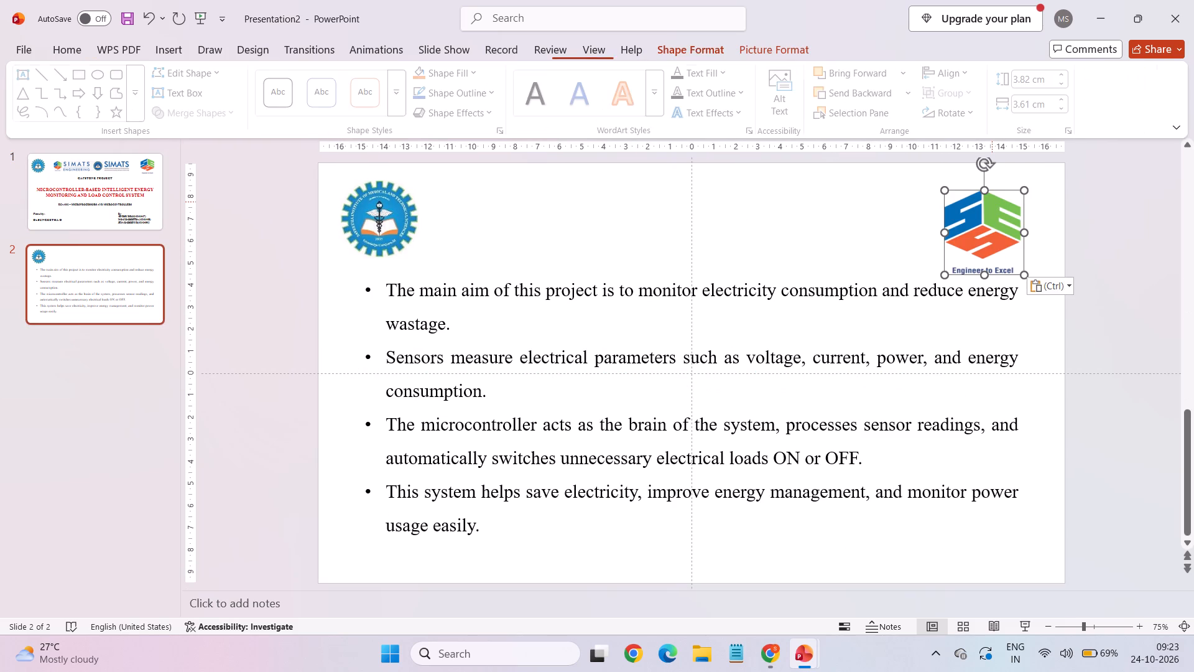
drag(997, 223, 992, 211)
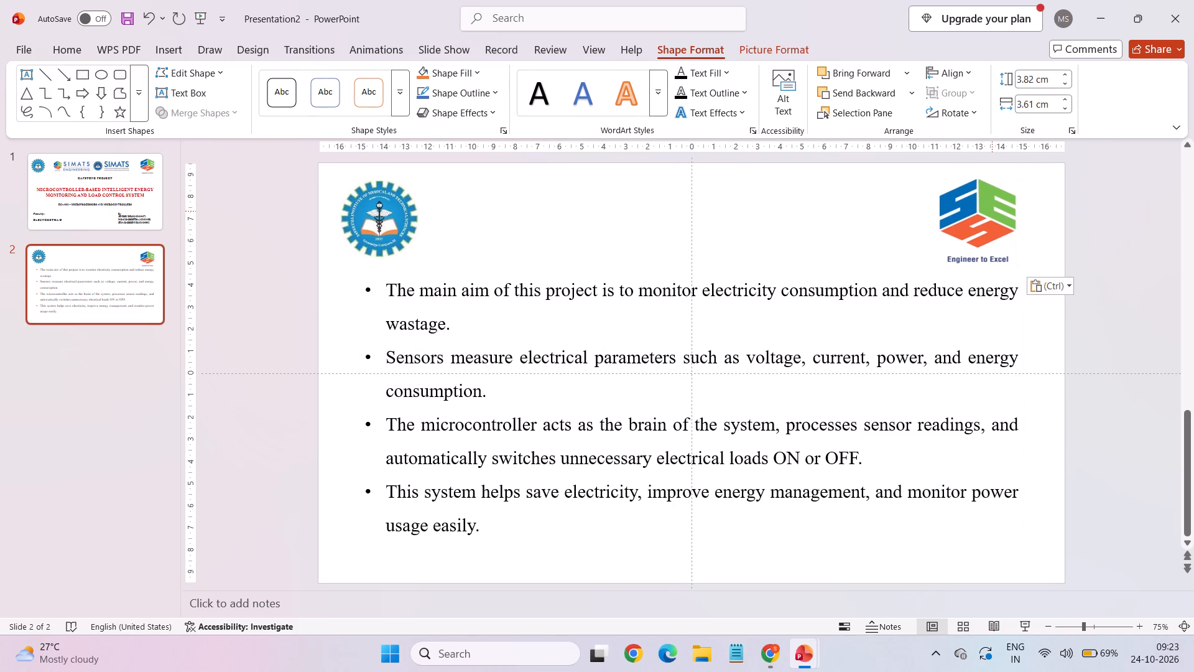
drag(992, 211, 992, 210)
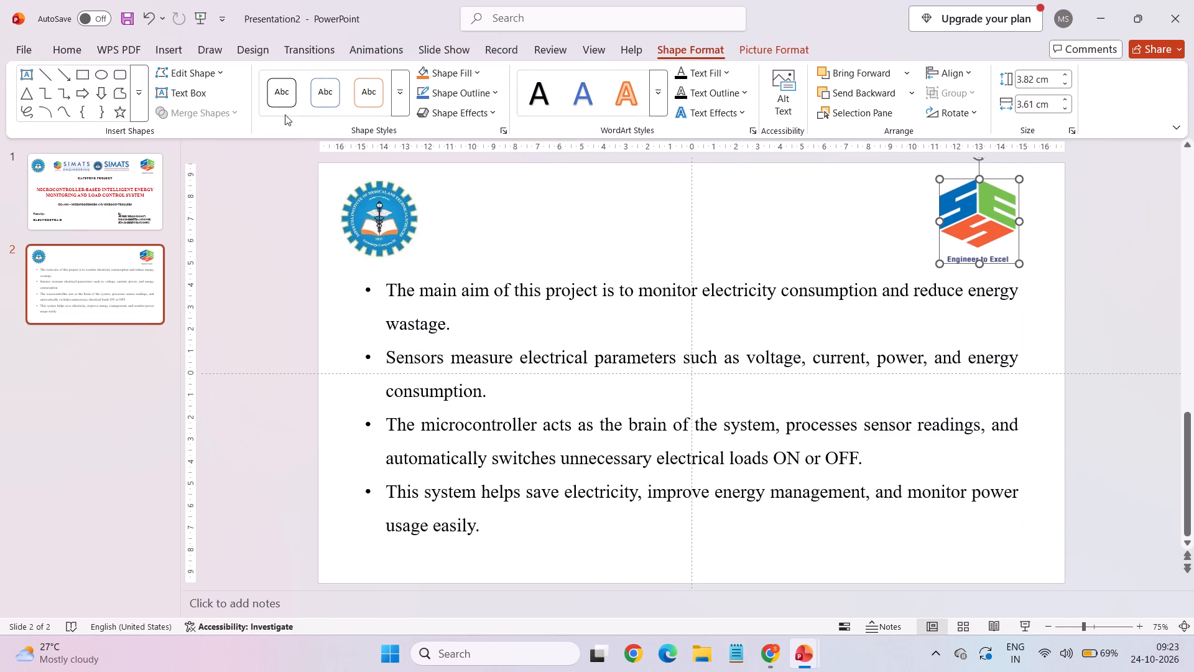
Add a text box between the two logos on slide 2 with the heading "INTRODUCTION".
click(151, 44)
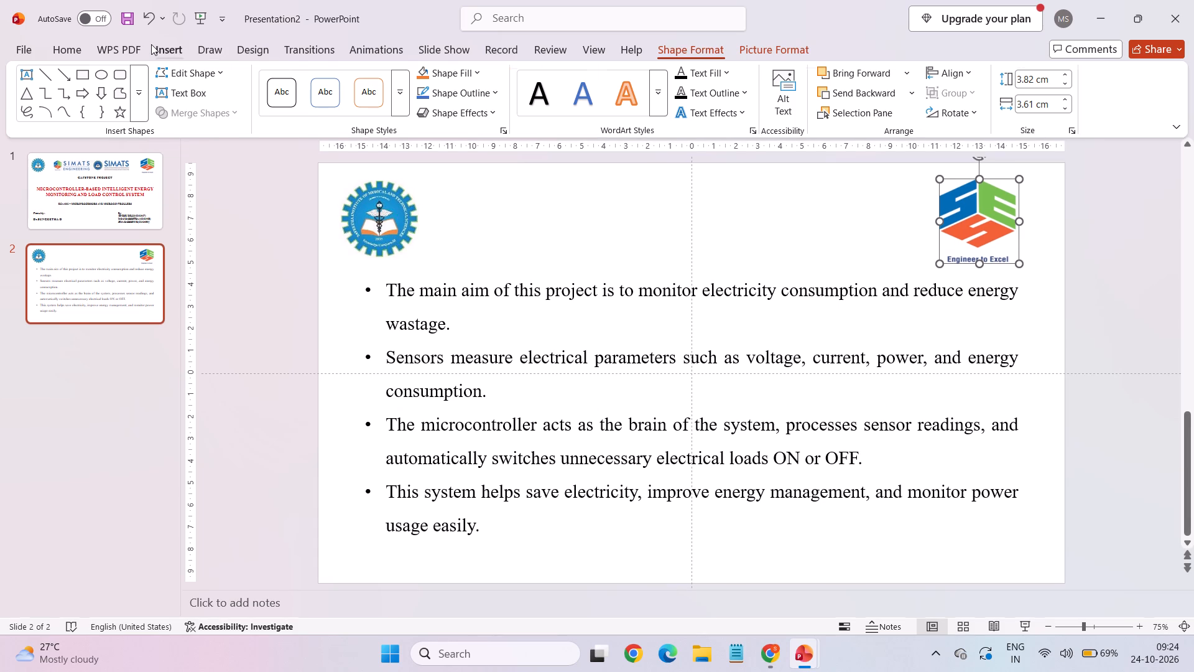
click(521, 232)
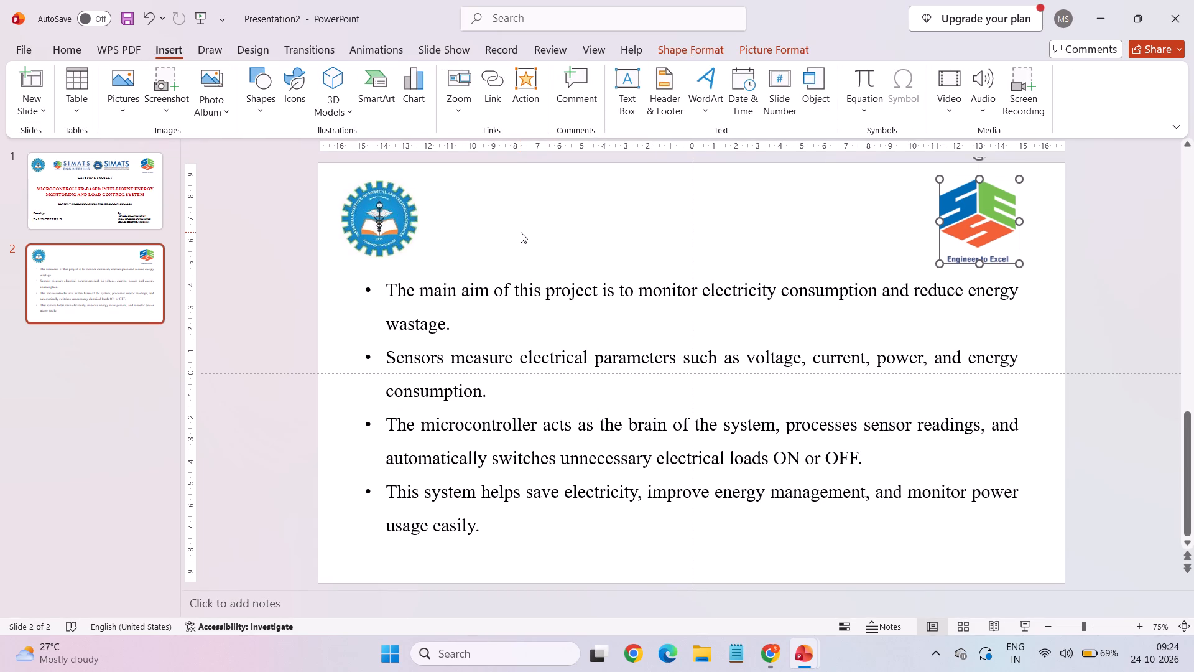
click(622, 87)
click(562, 213)
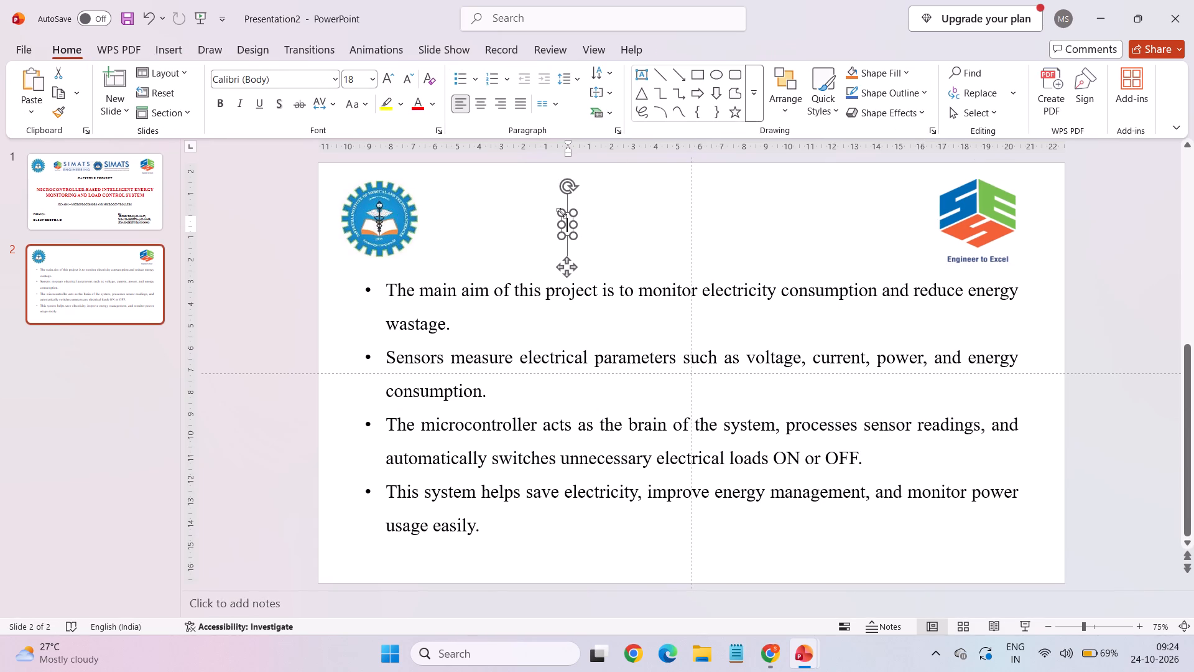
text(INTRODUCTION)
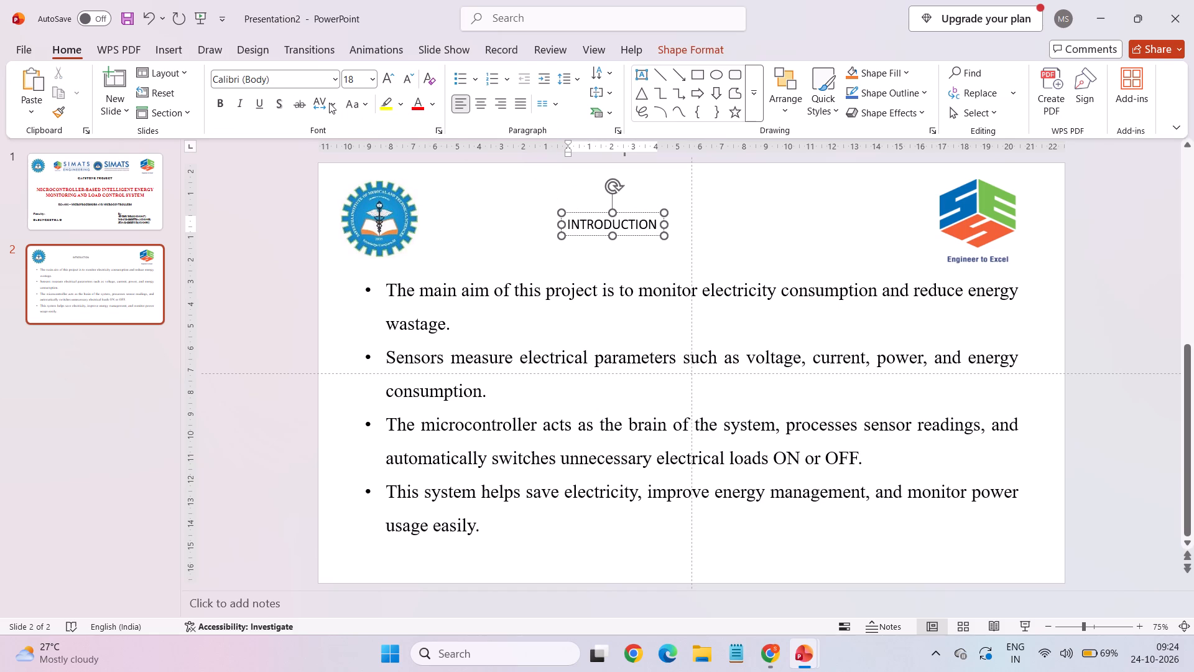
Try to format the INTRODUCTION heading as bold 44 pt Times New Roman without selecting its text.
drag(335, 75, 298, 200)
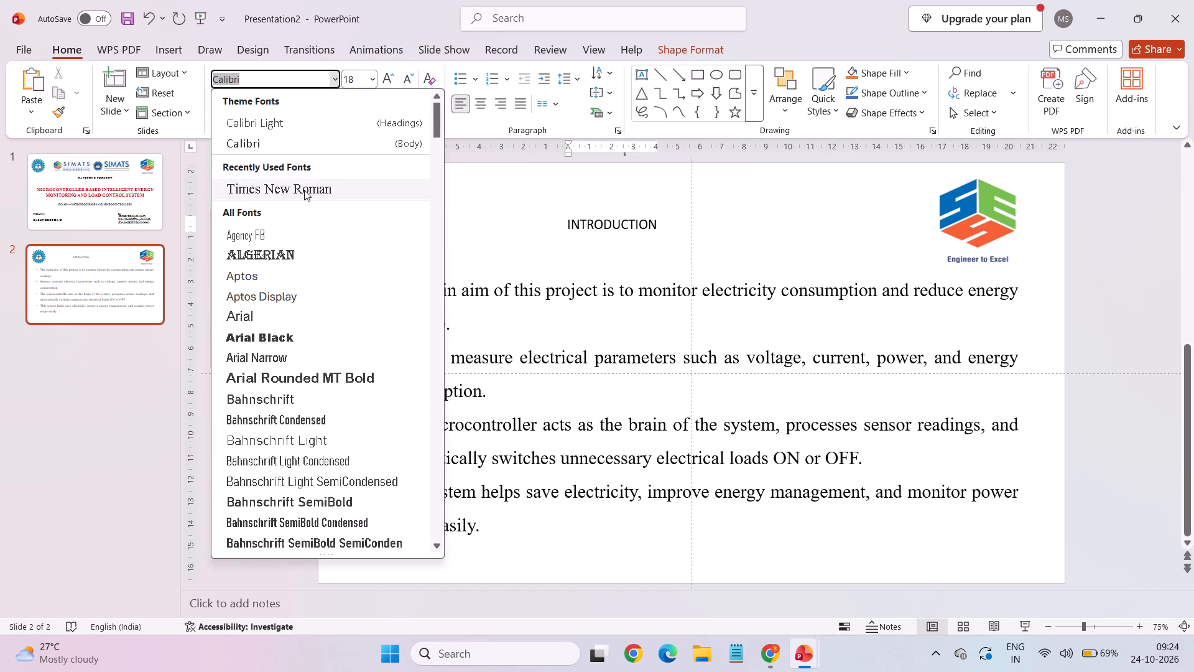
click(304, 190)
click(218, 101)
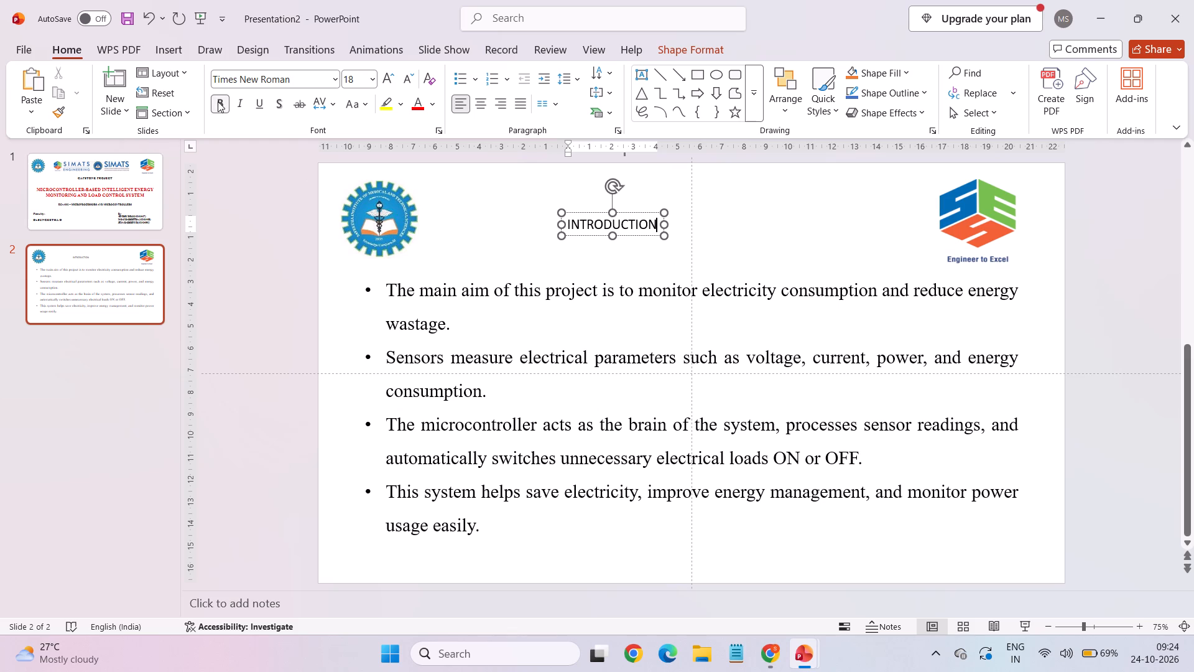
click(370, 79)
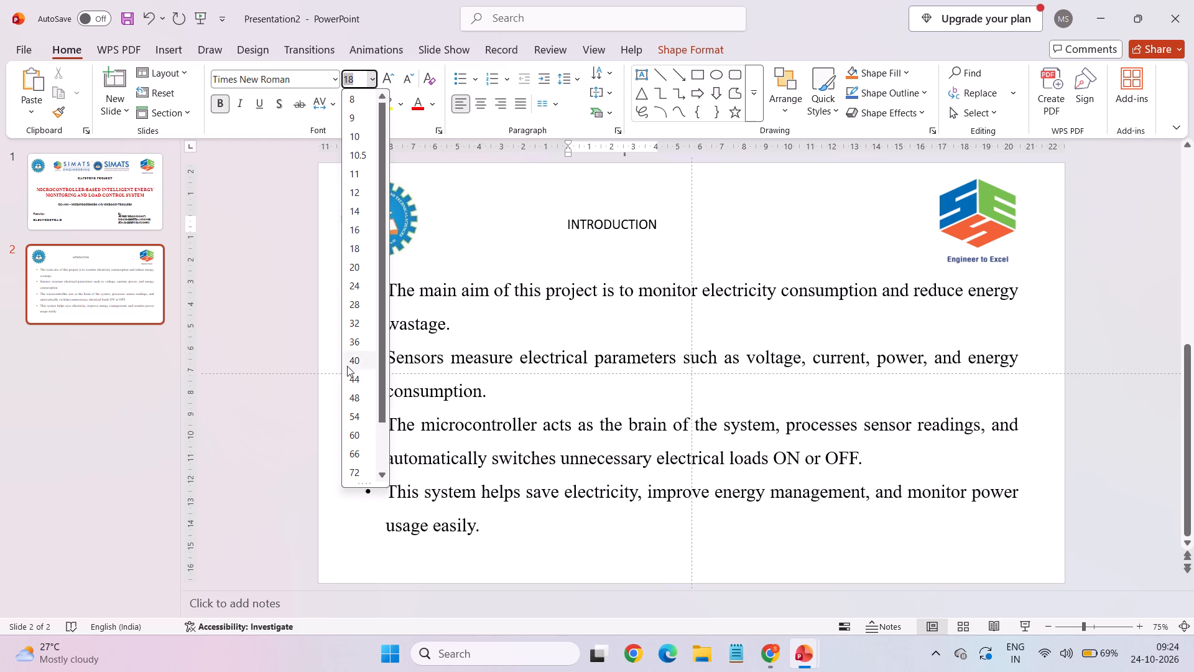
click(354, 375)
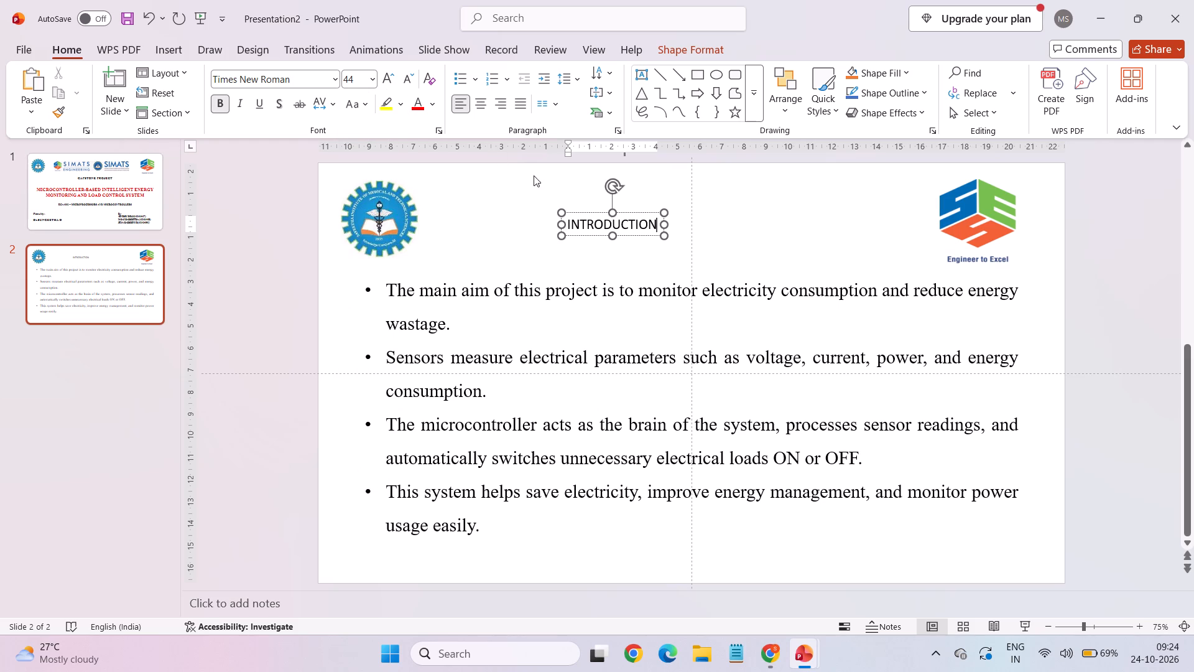
Format the INTRODUCTION heading text on slide 2 as bold 44 pt Times New Roman.
key(ctrl+a)
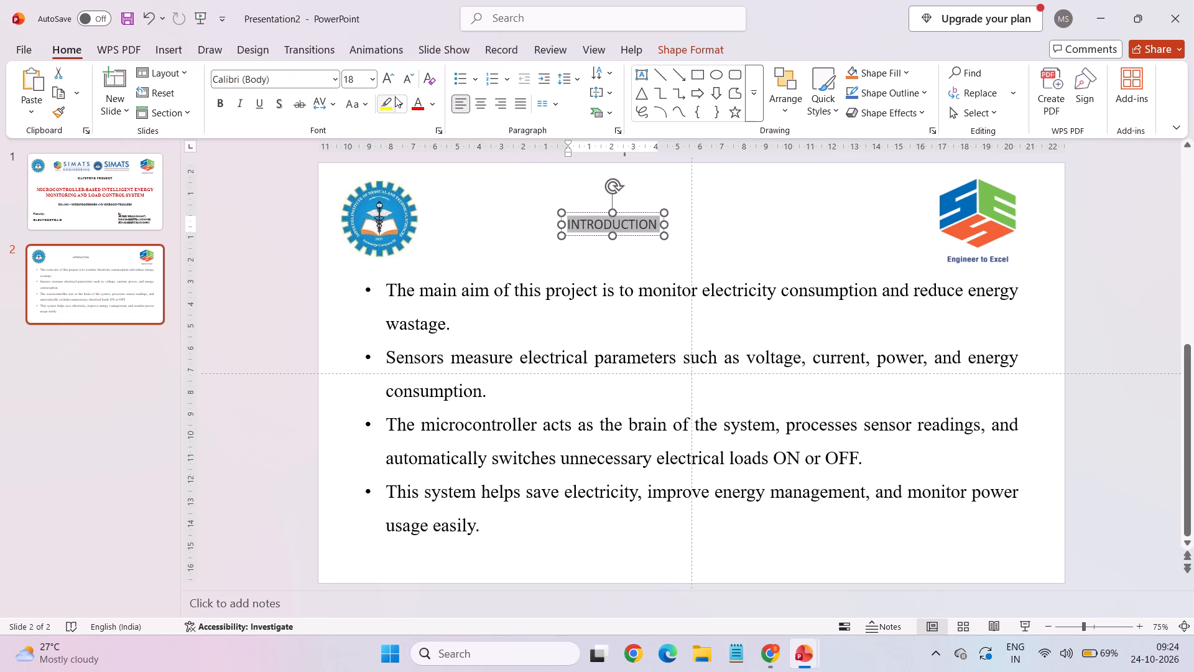
click(372, 83)
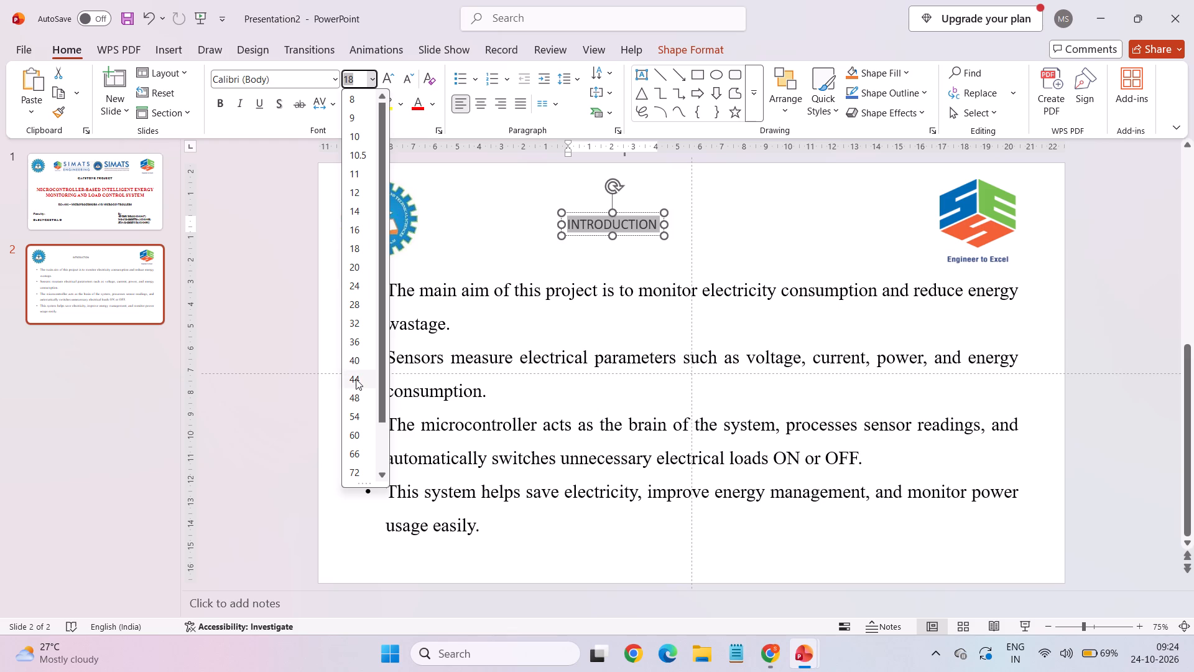
click(356, 380)
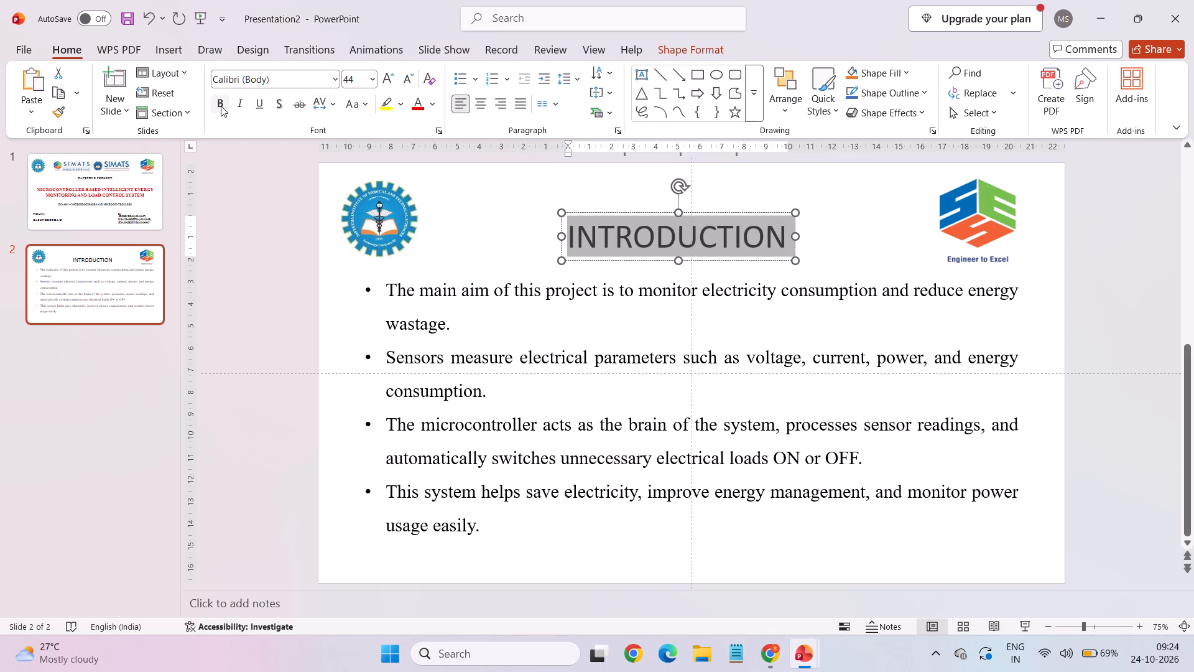
click(221, 106)
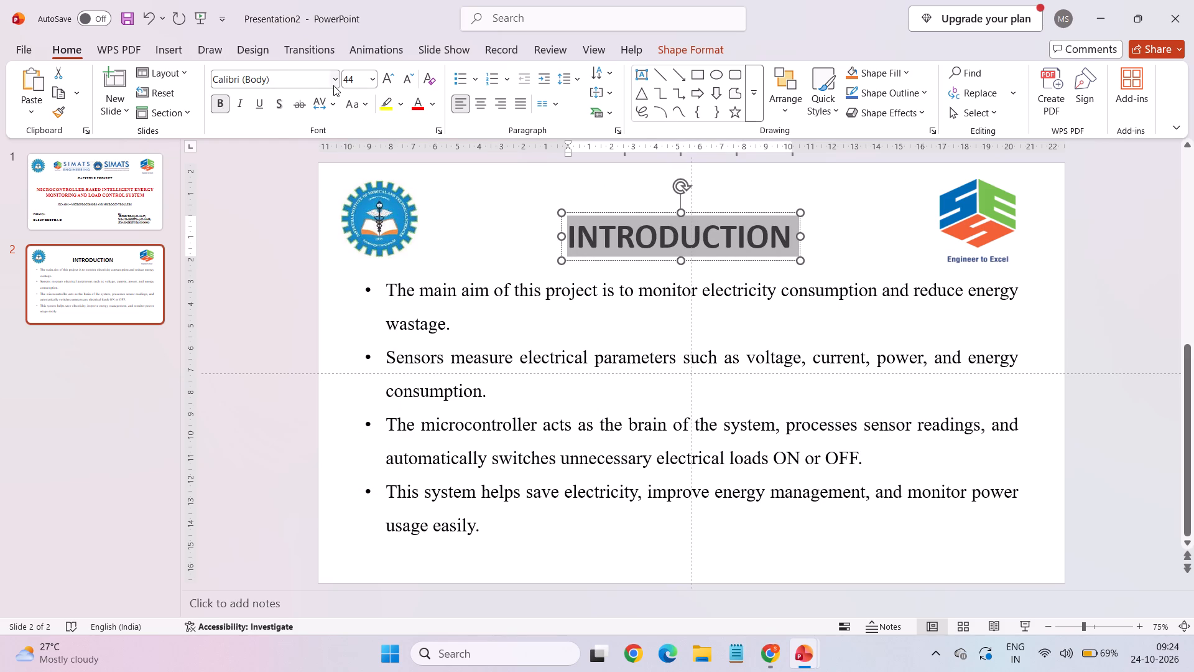
click(333, 85)
click(287, 187)
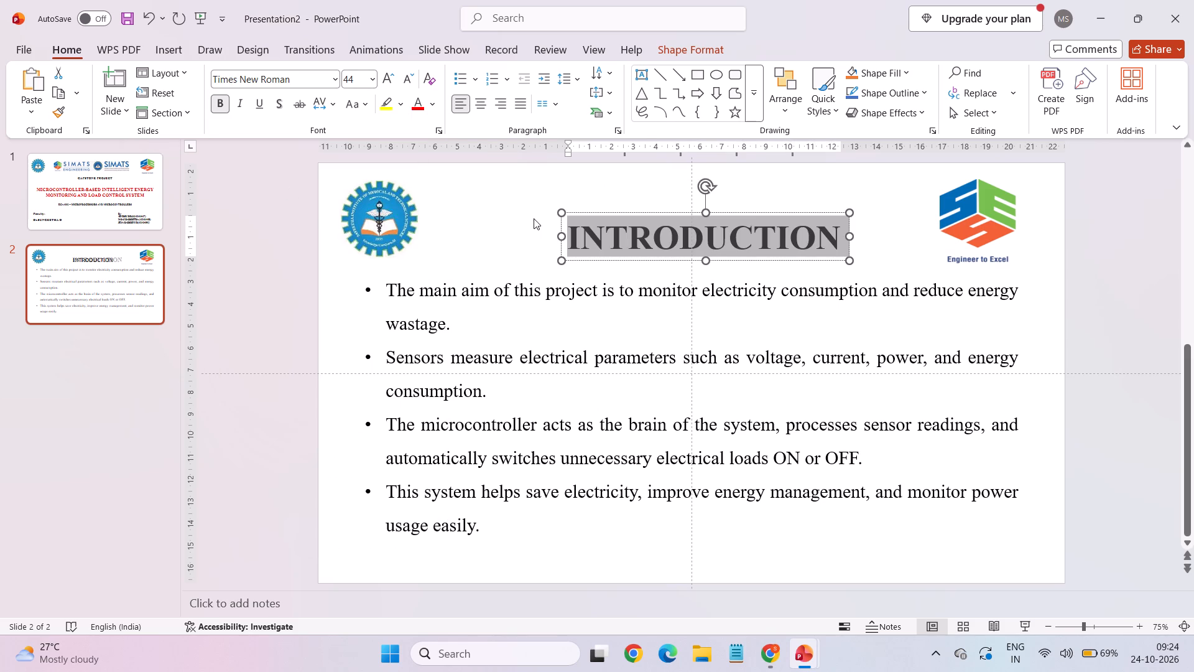
Move the INTRODUCTION heading up so it sits roughly midway between the two logos on slide 2.
drag(662, 260, 634, 241)
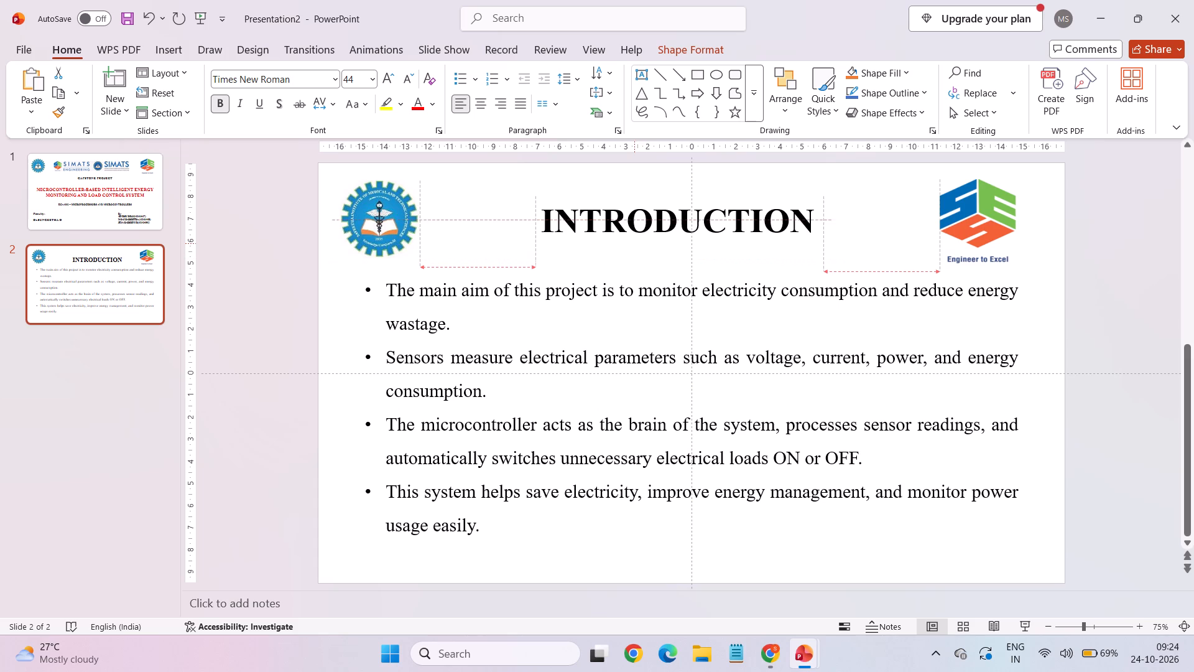
drag(634, 241, 634, 240)
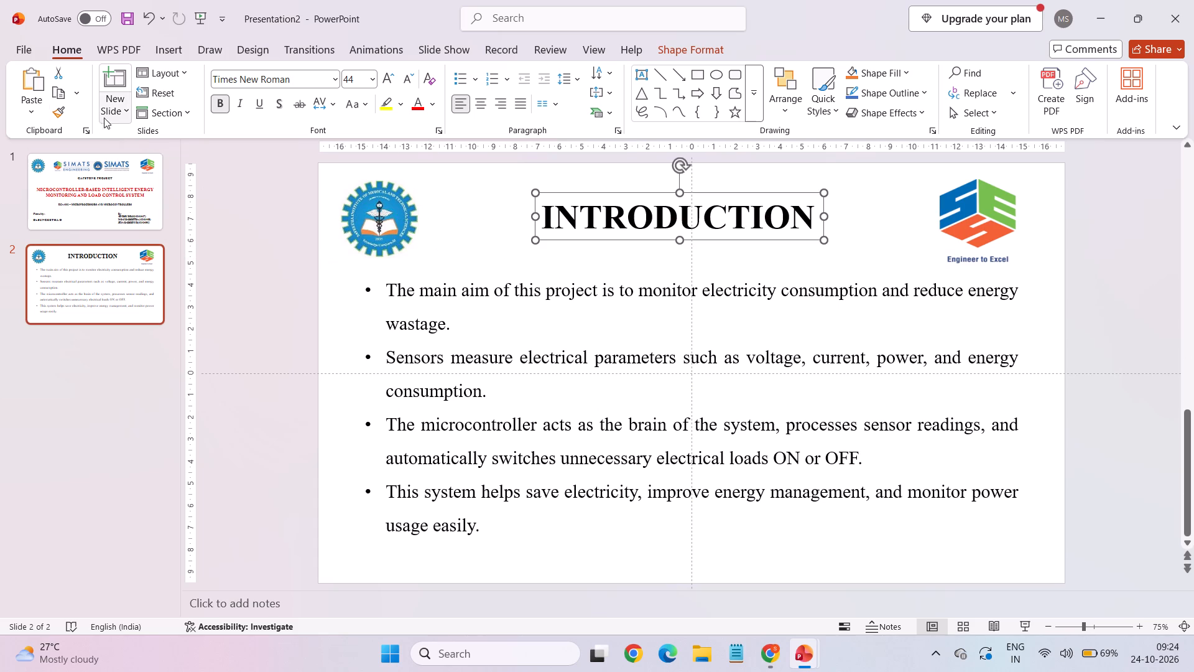
Add a third slide after the Introduction slide.
drag(129, 106, 132, 394)
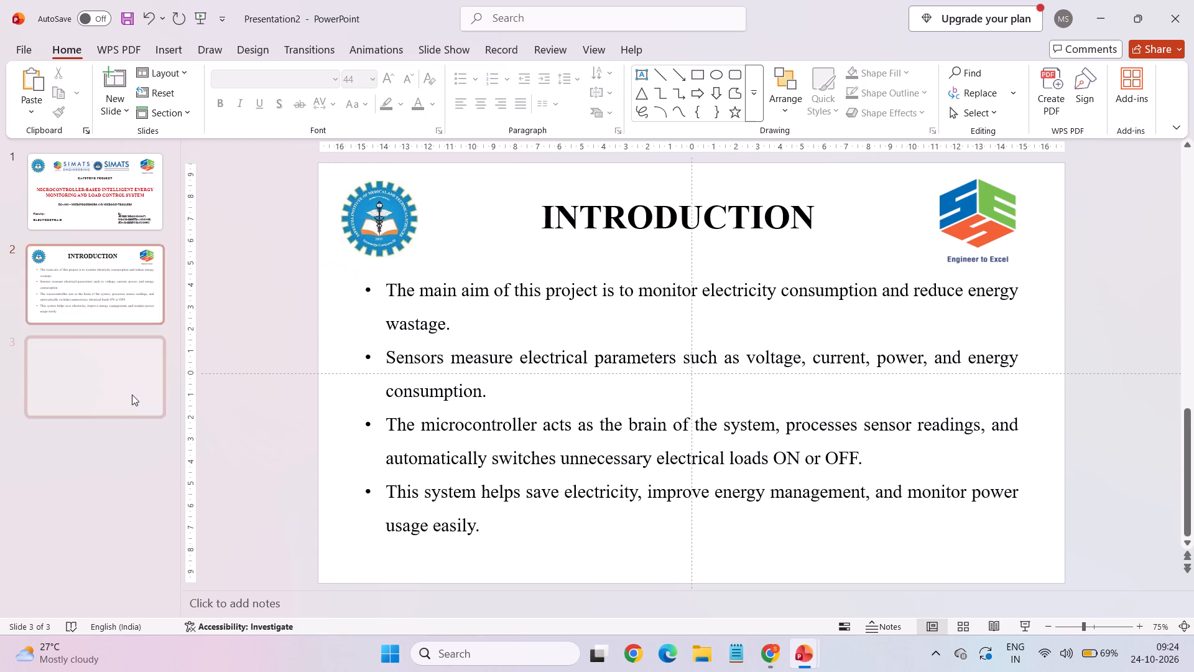
Replace the INTRODUCTION heading text on slide 3 with COMPONENTS.
click(132, 394)
click(125, 388)
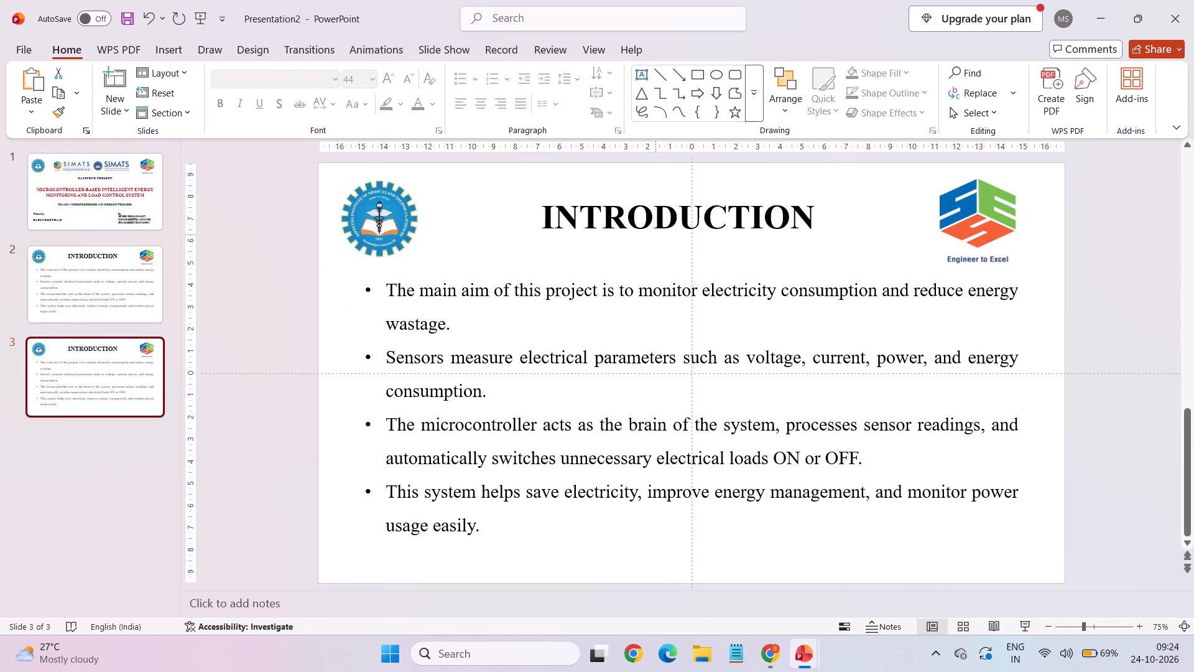
click(716, 219)
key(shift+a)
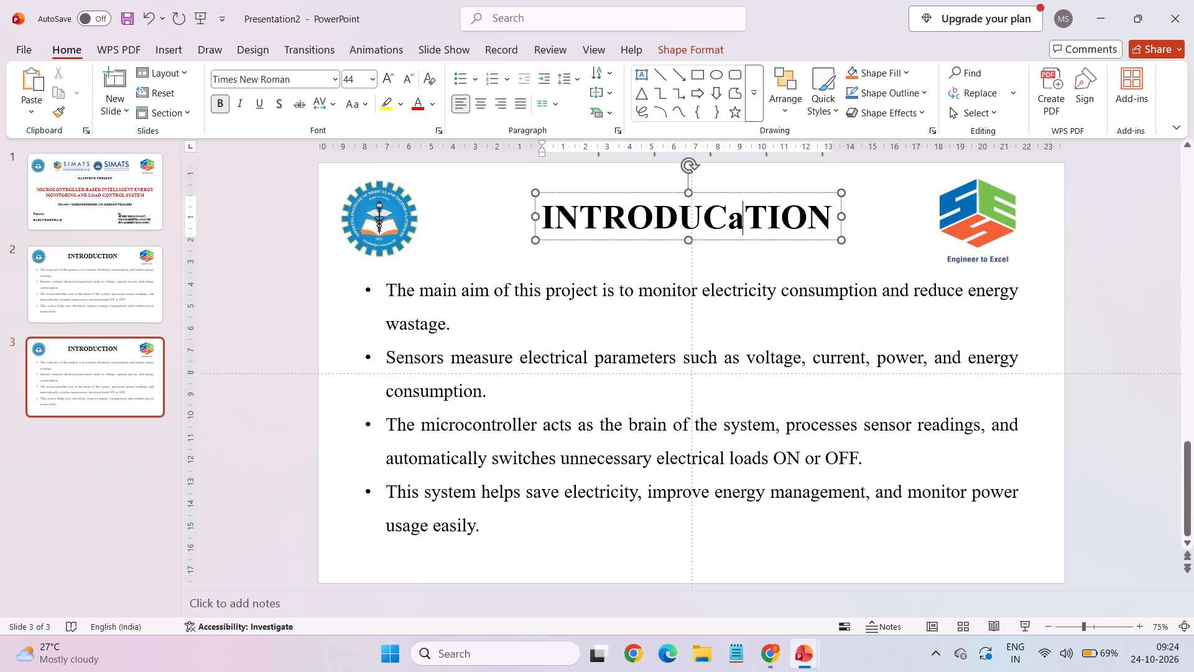
key(ctrl+a)
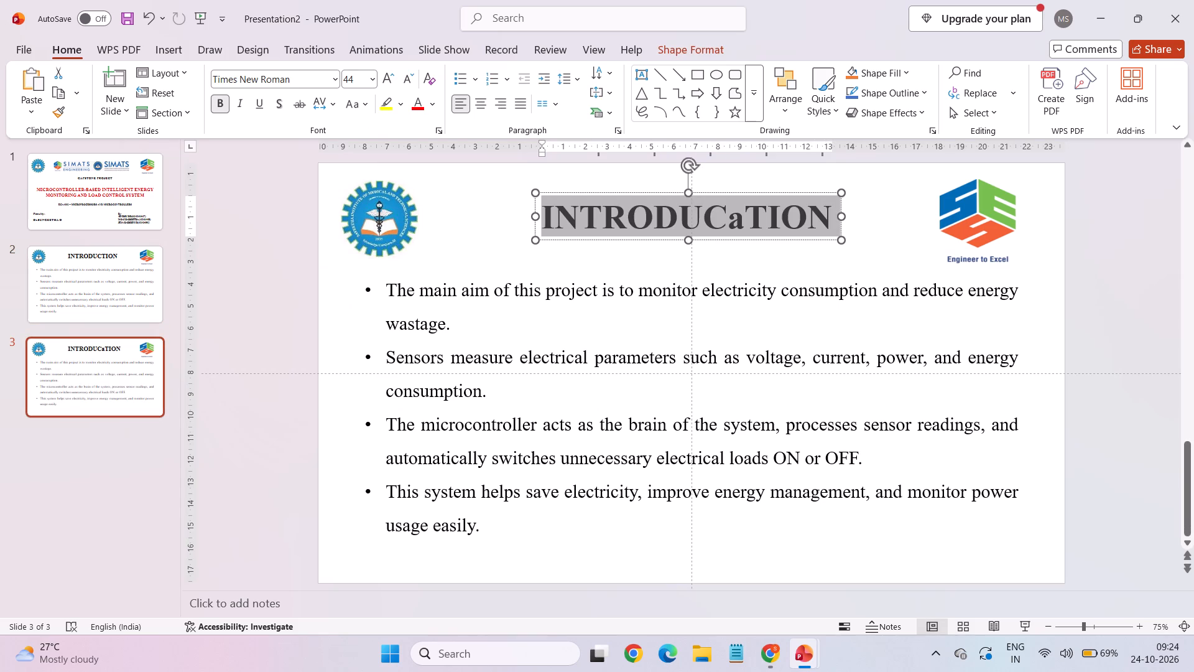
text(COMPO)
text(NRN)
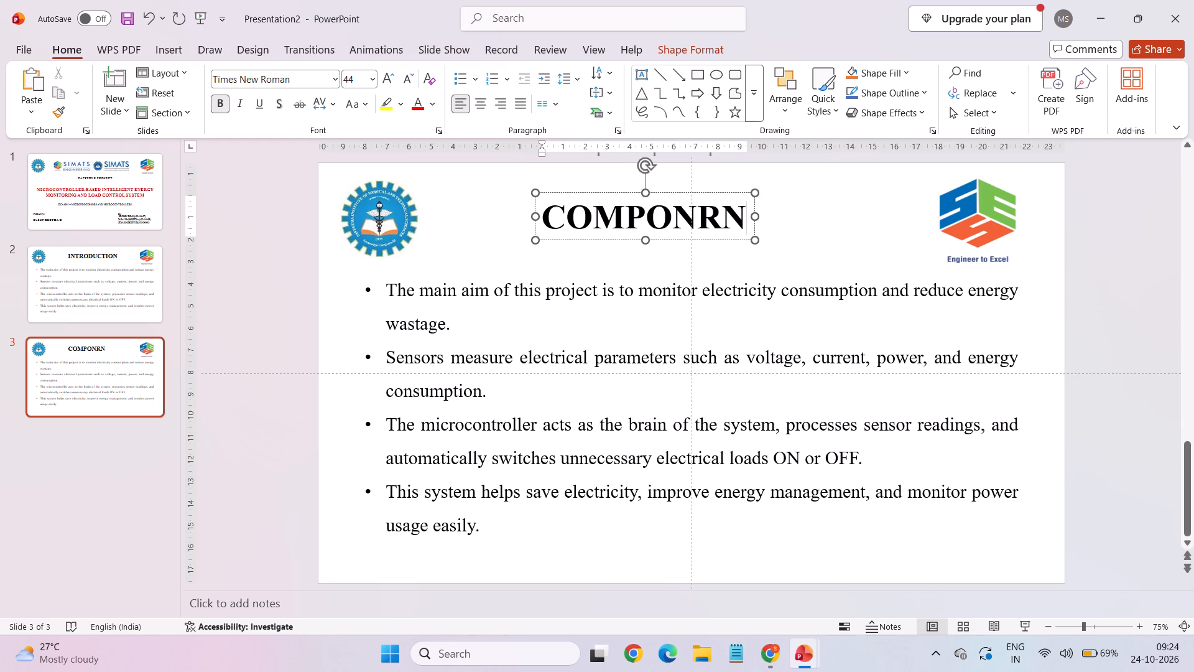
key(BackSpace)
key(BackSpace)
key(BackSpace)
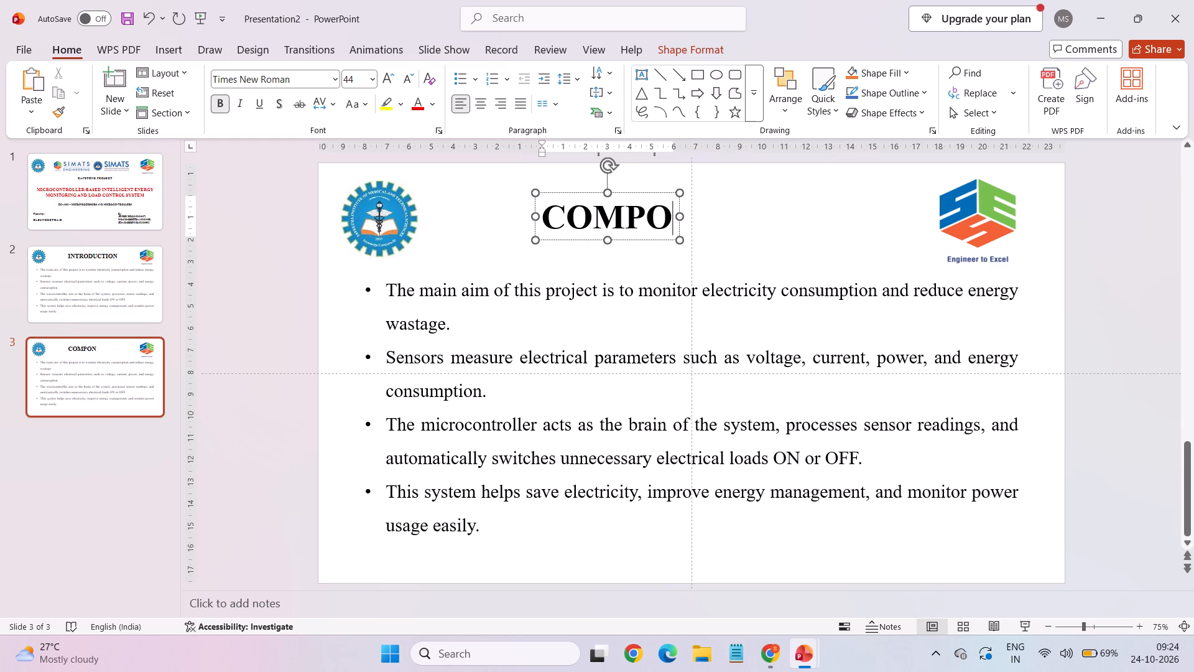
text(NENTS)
Select all the bulleted introduction text below the COMPONENTS heading on slide 3.
click(701, 341)
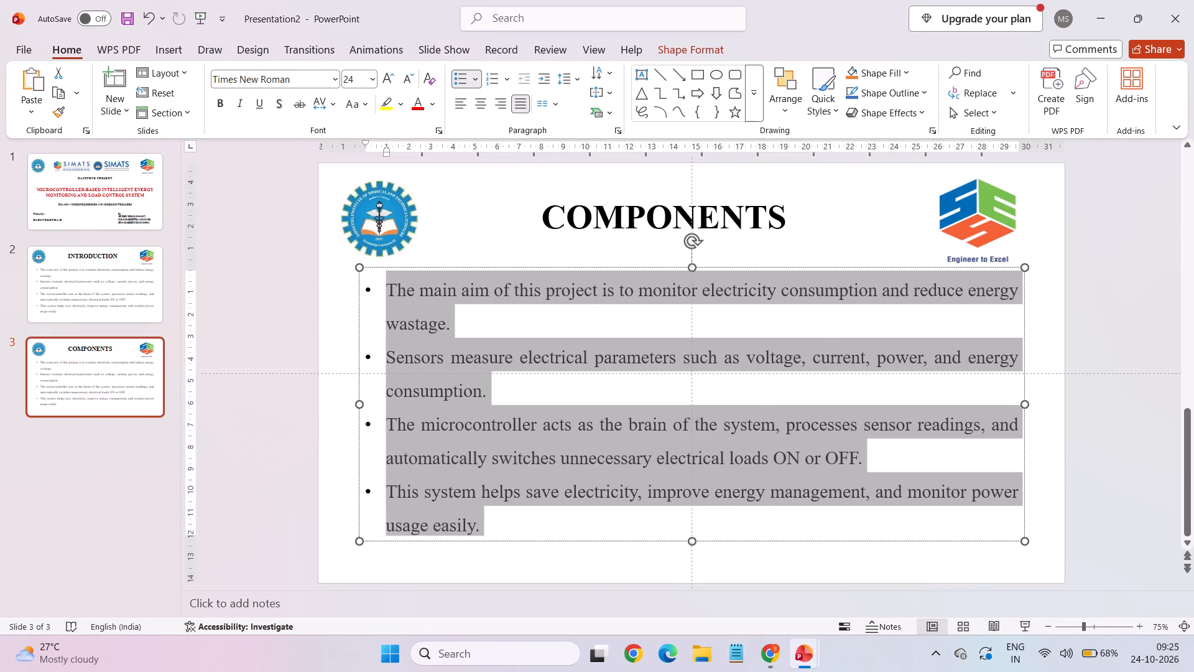
Replace the selected body text on the COMPONENTS slide with the copied list of components and their functions.
key(ctrl+v)
Set the whole component list on slide 3 in Times New Roman.
key(ctrl+a)
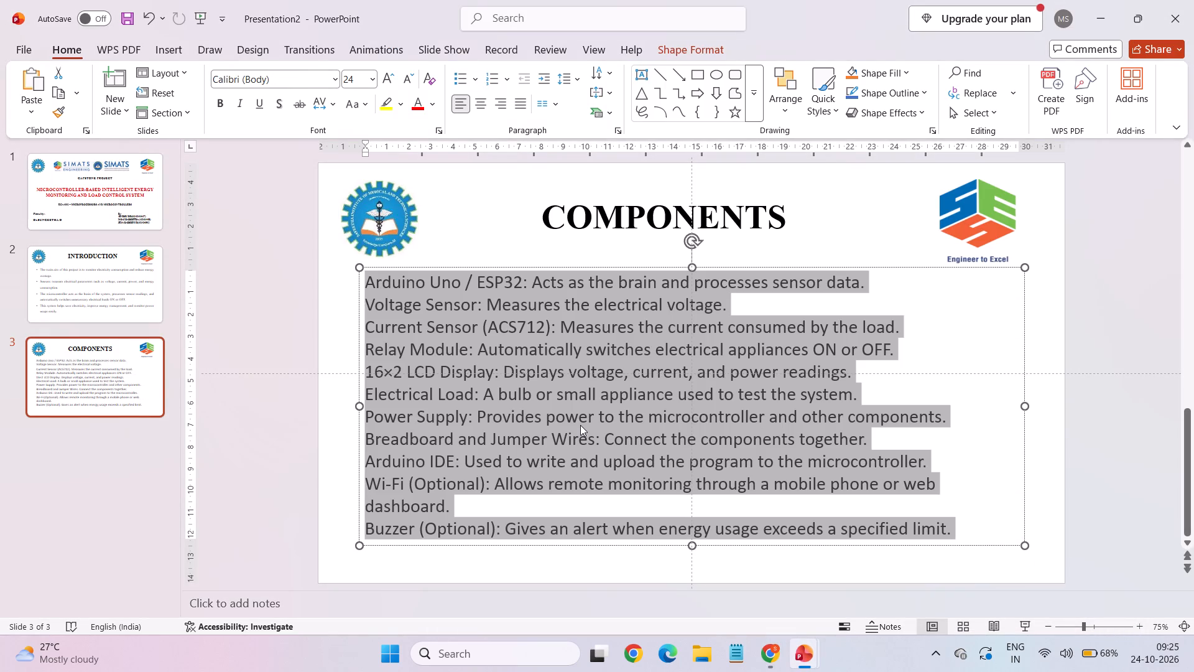
click(335, 74)
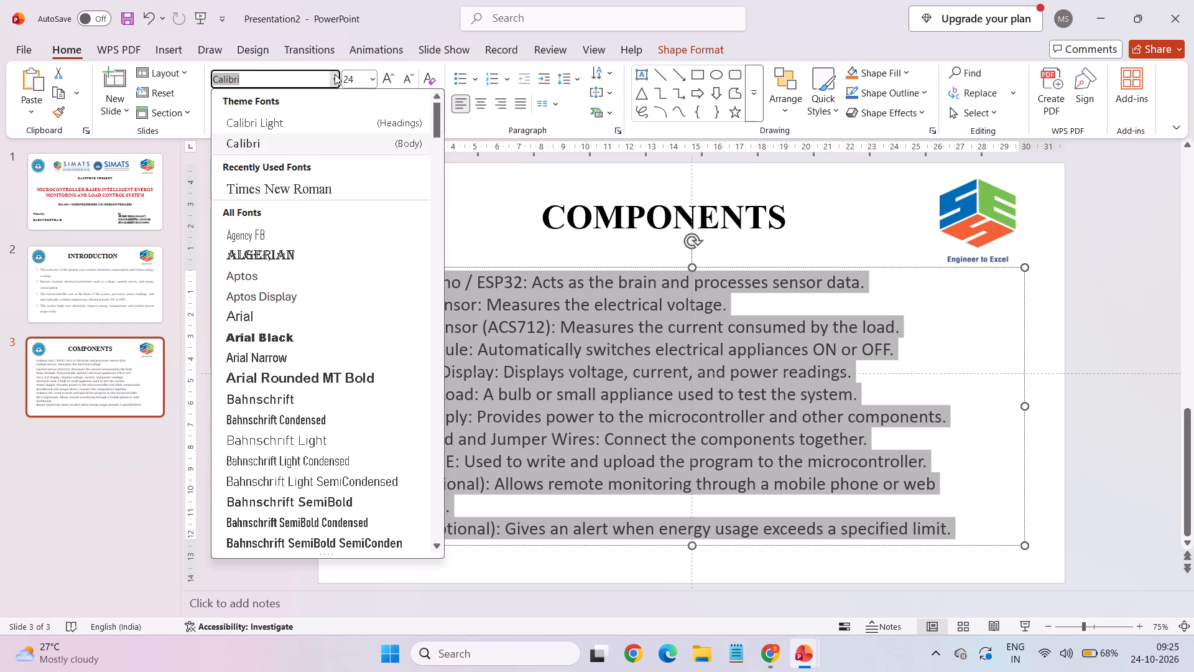
click(279, 185)
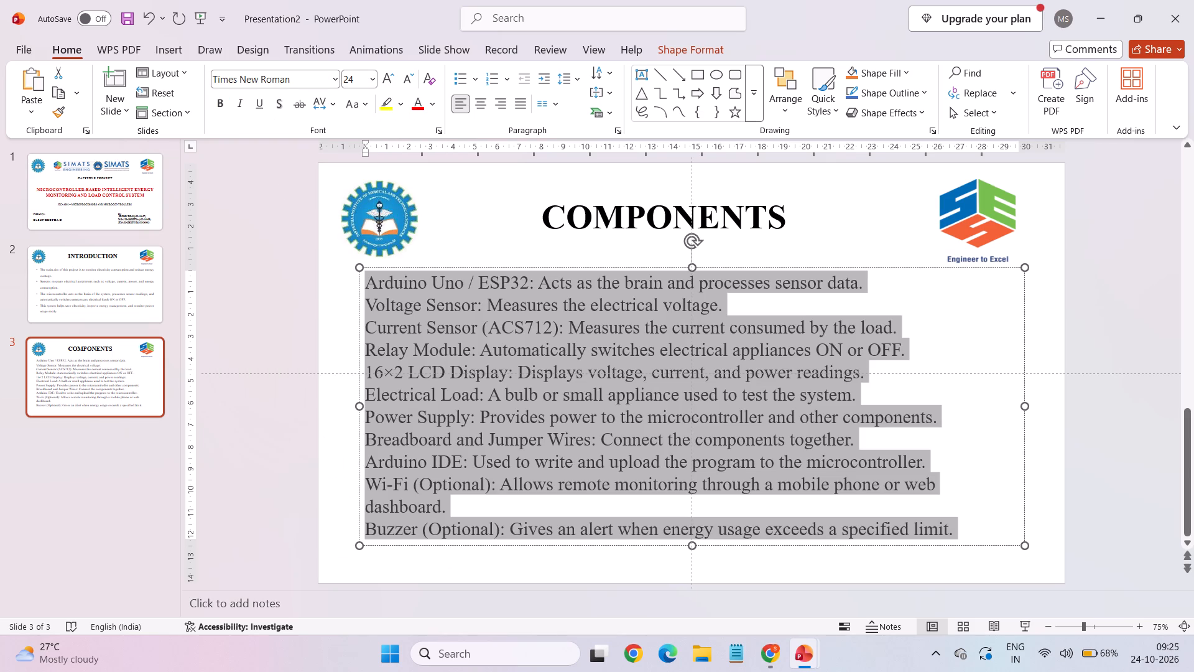
Open the bullet style choices for the selected component list on slide 3.
click(471, 77)
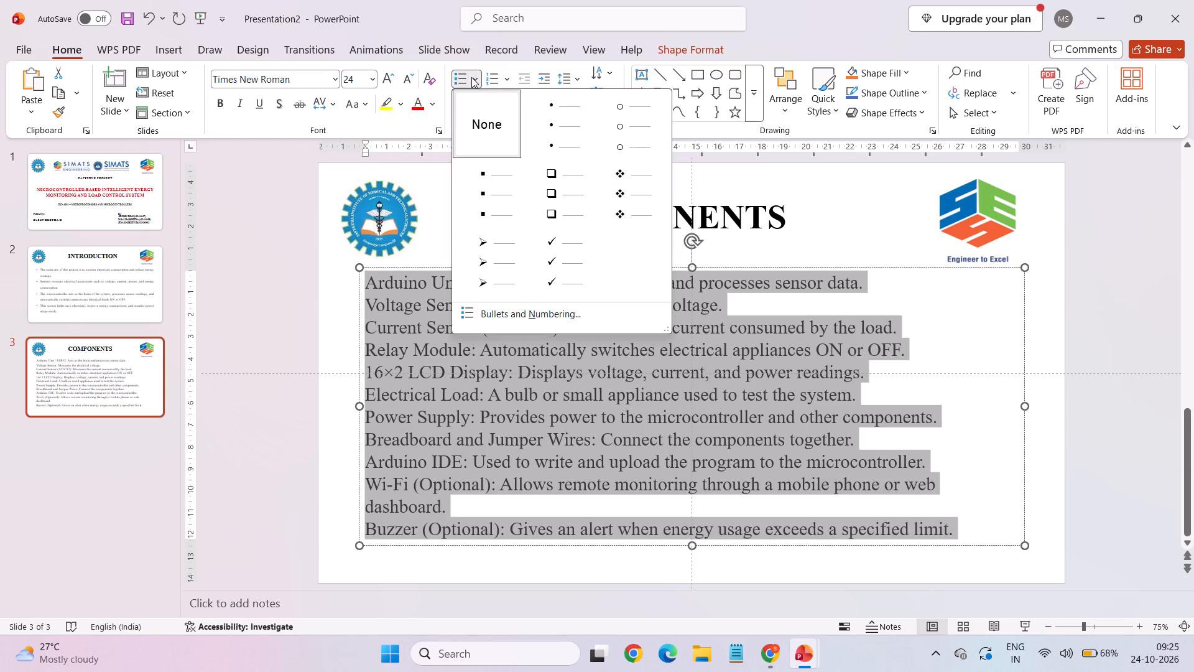
Format the component list on slide 3 with filled round bullets and 1.5 line spacing.
click(549, 128)
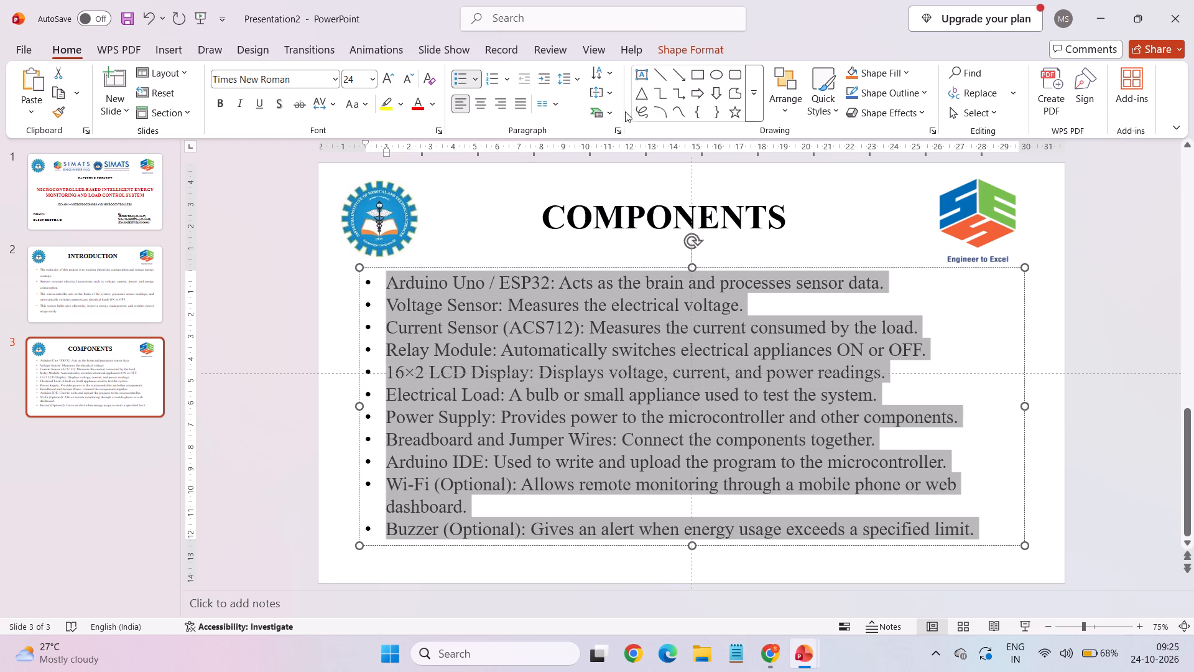
click(575, 85)
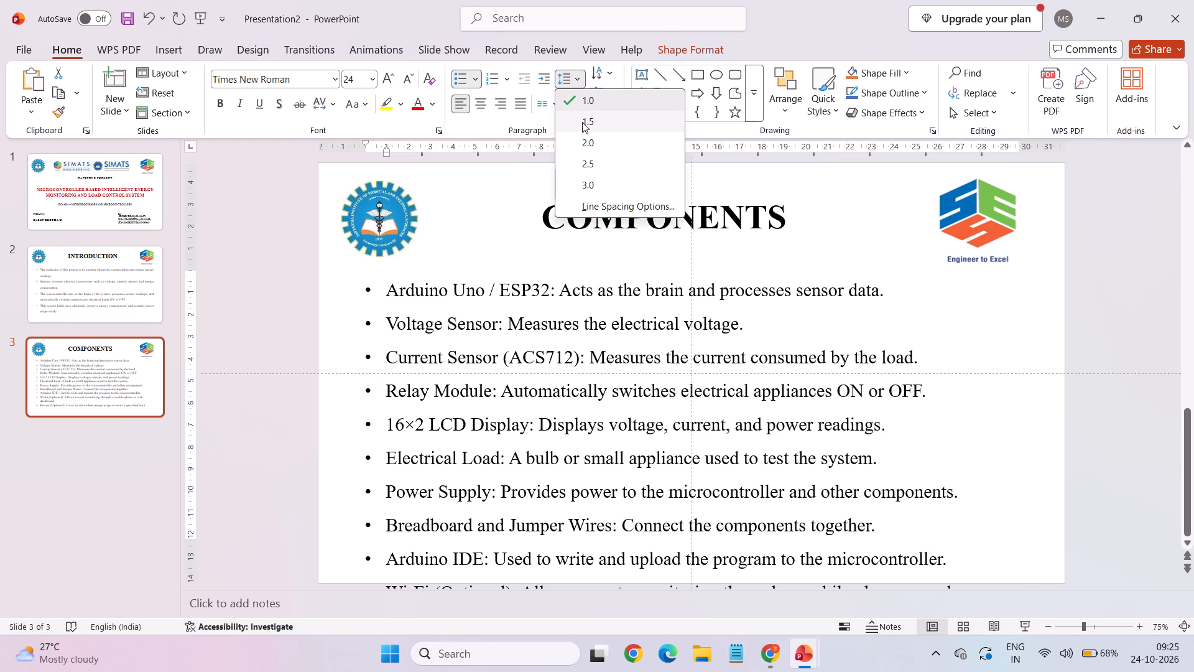
click(582, 122)
Move the component list's text box up to just below the COMPONENTS heading on slide 3.
drag(739, 269, 768, 244)
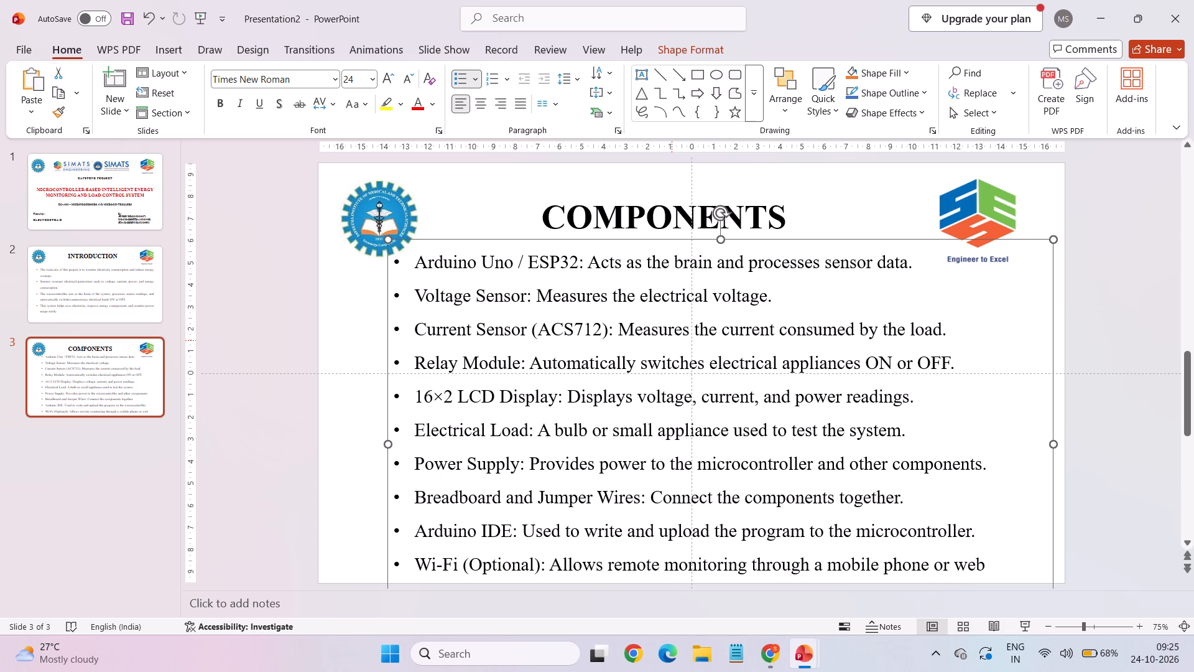
Bold the labels "Arduino Uno / ESP32:", "Voltage Sensor:" and "Current Sensor (ACS712):" in the component list.
click(672, 340)
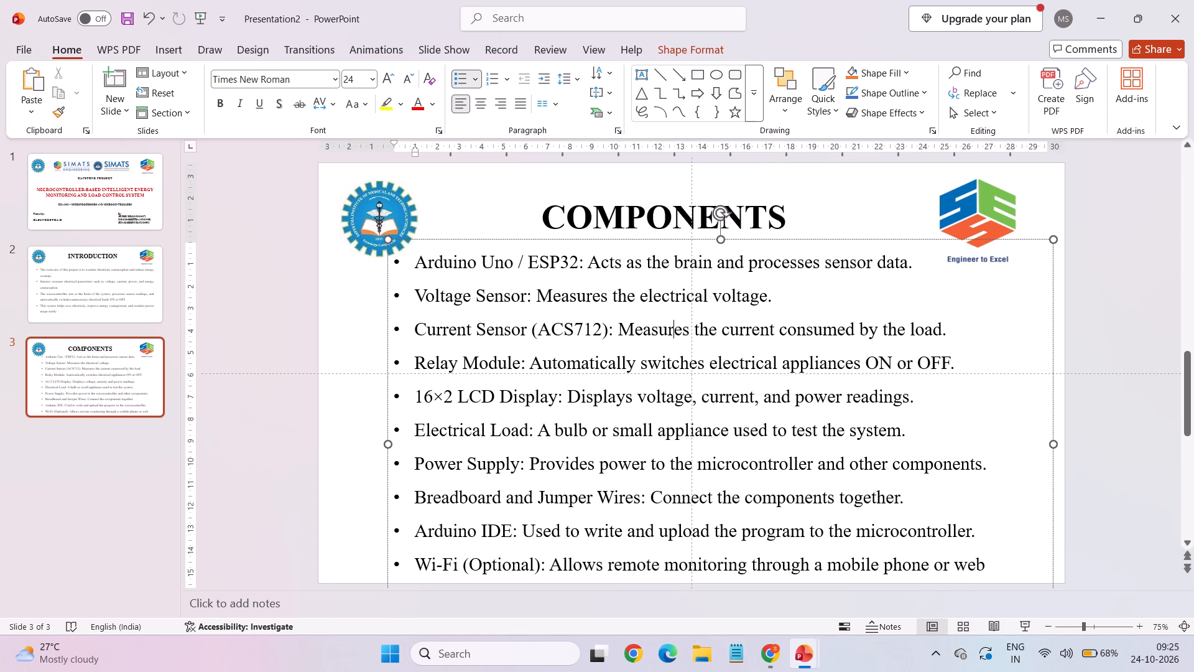
drag(584, 265, 472, 256)
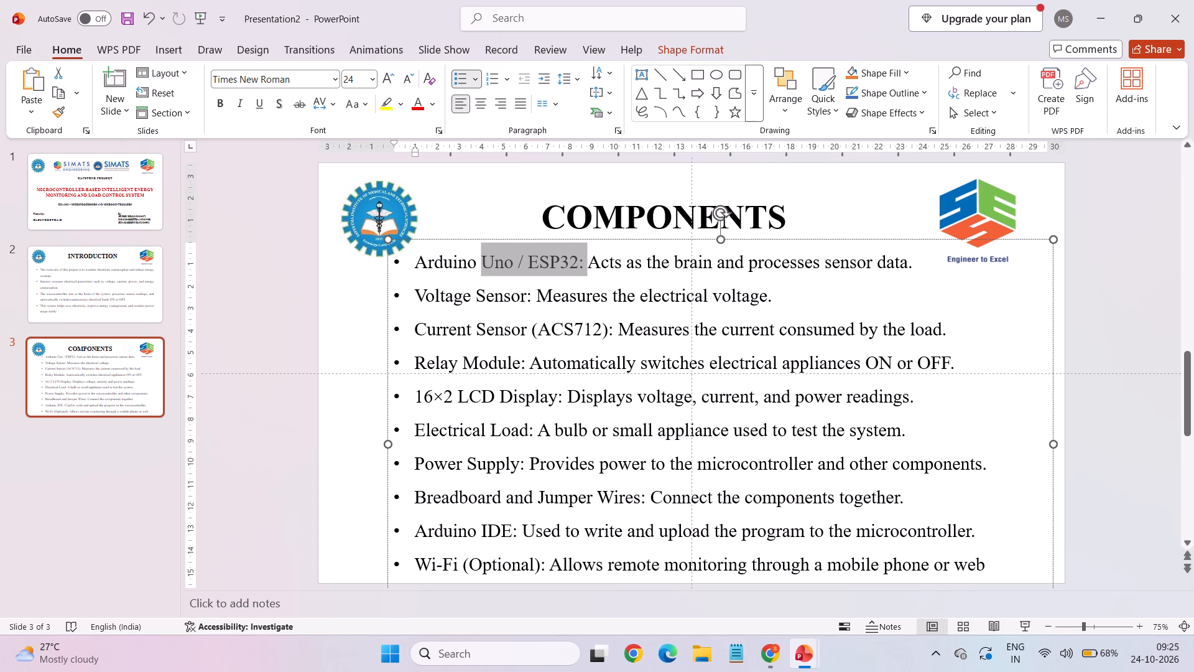
drag(472, 256, 438, 258)
click(448, 235)
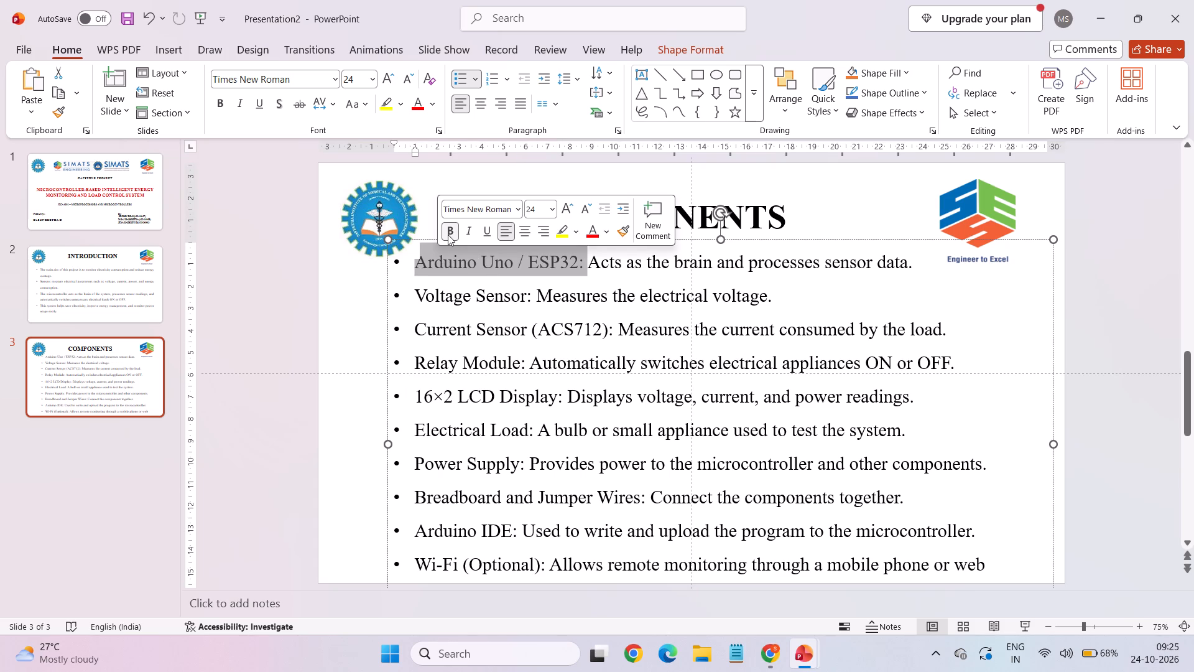
drag(532, 299, 422, 291)
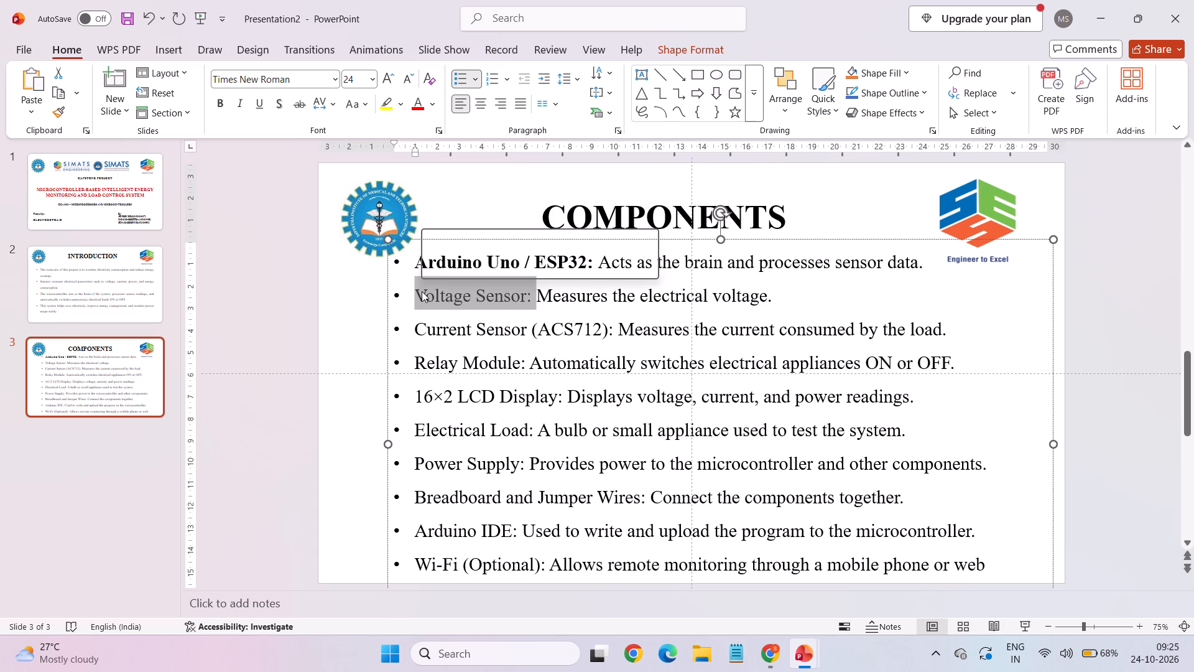
click(432, 268)
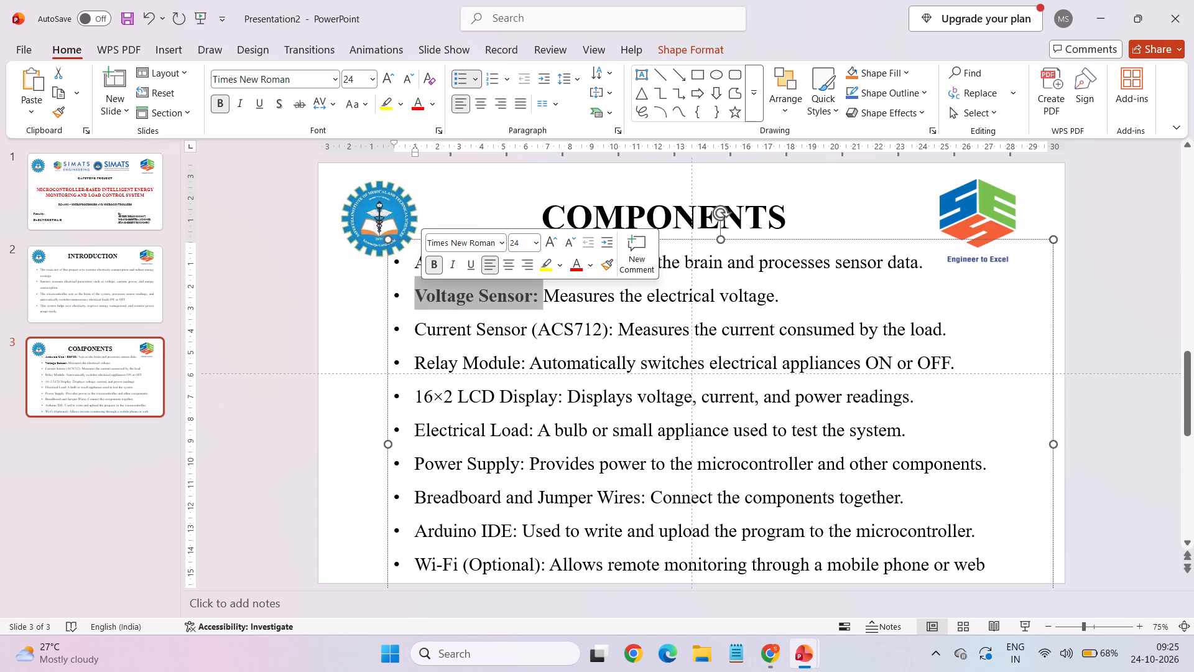
drag(616, 324, 460, 334)
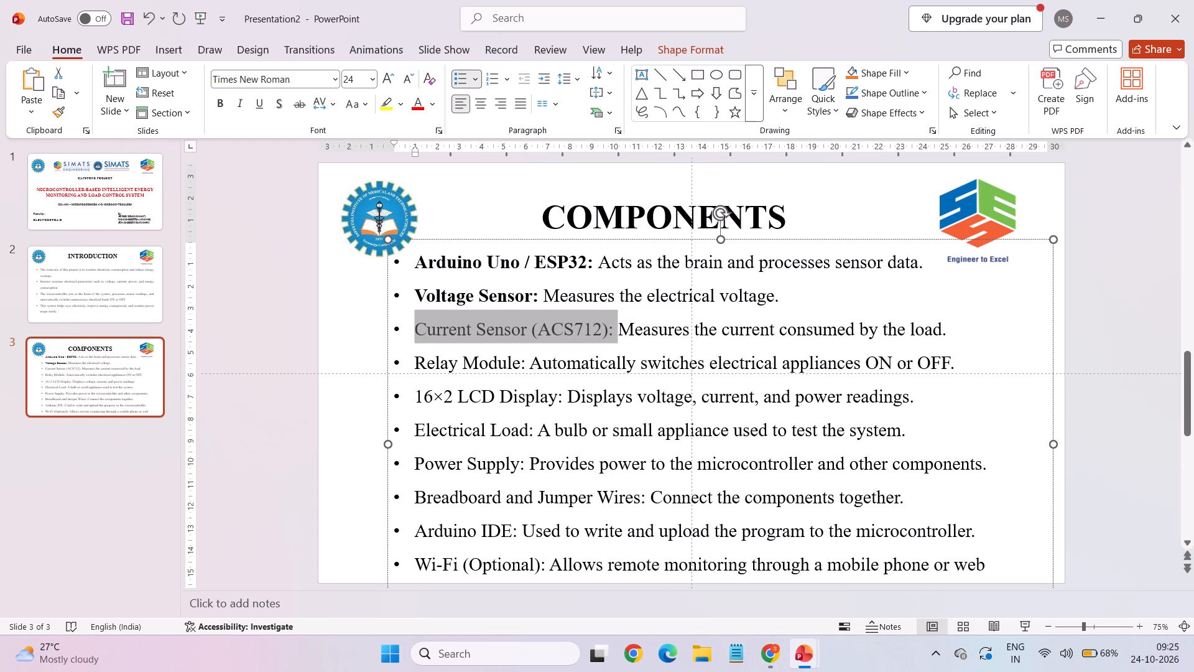
drag(460, 334, 436, 335)
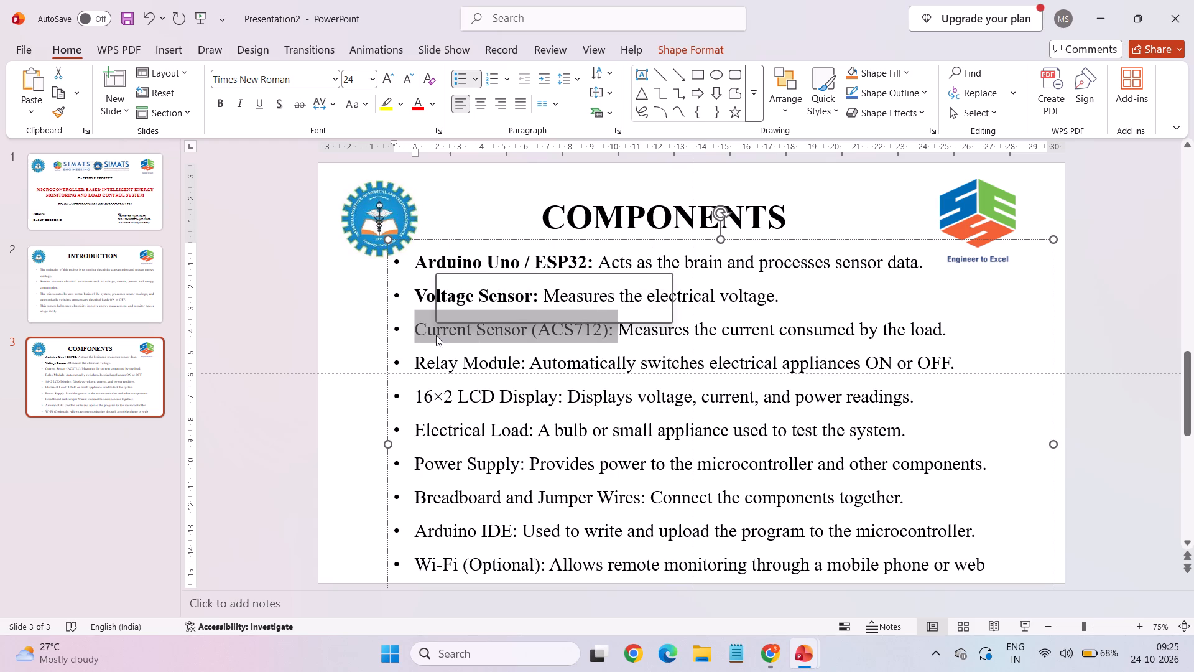
click(446, 302)
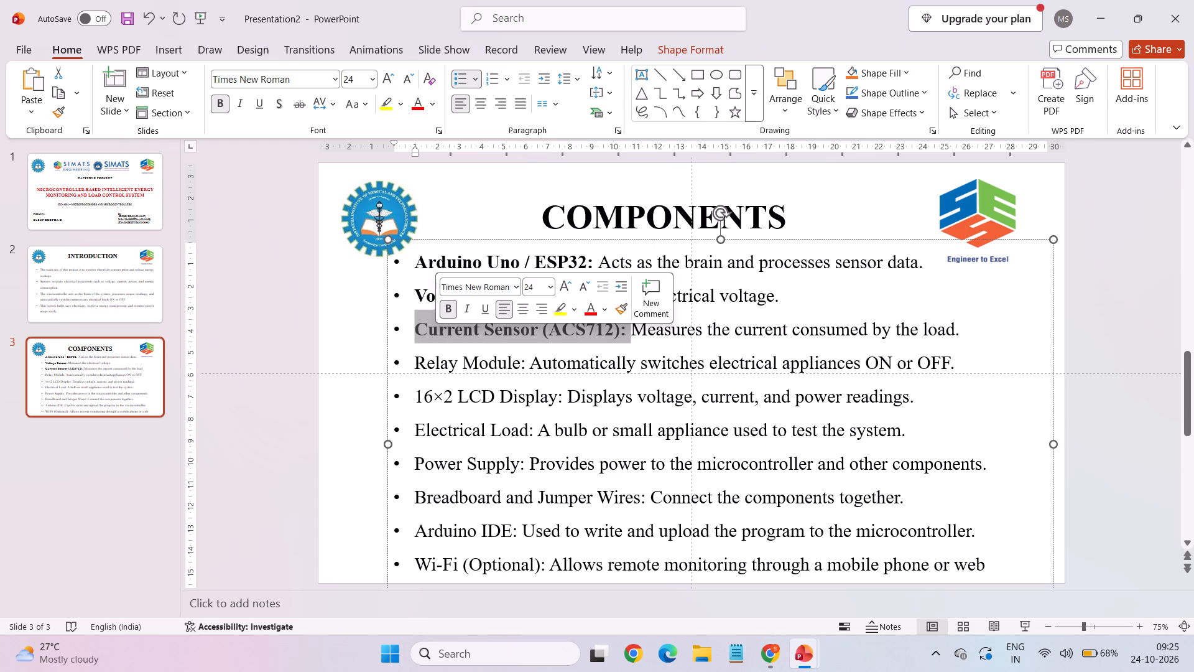
Bold the labels "Relay Module:", "16×2 LCD Display:" and "Electrical Load:" in the component list.
drag(524, 365, 519, 365)
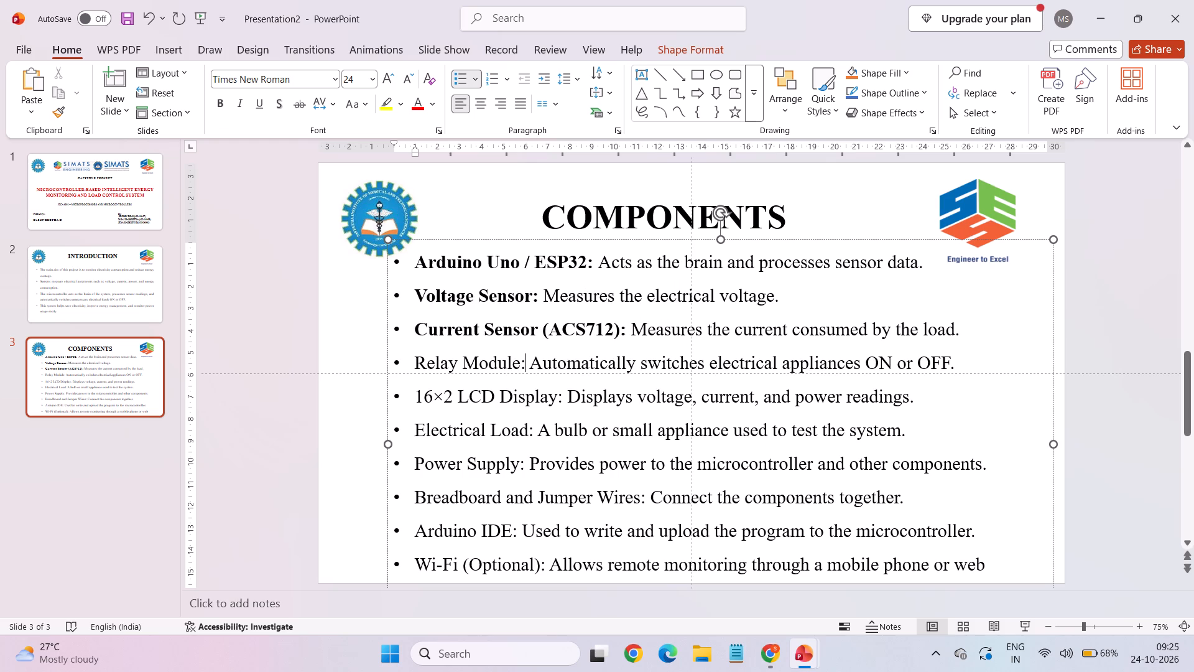
drag(519, 365, 405, 373)
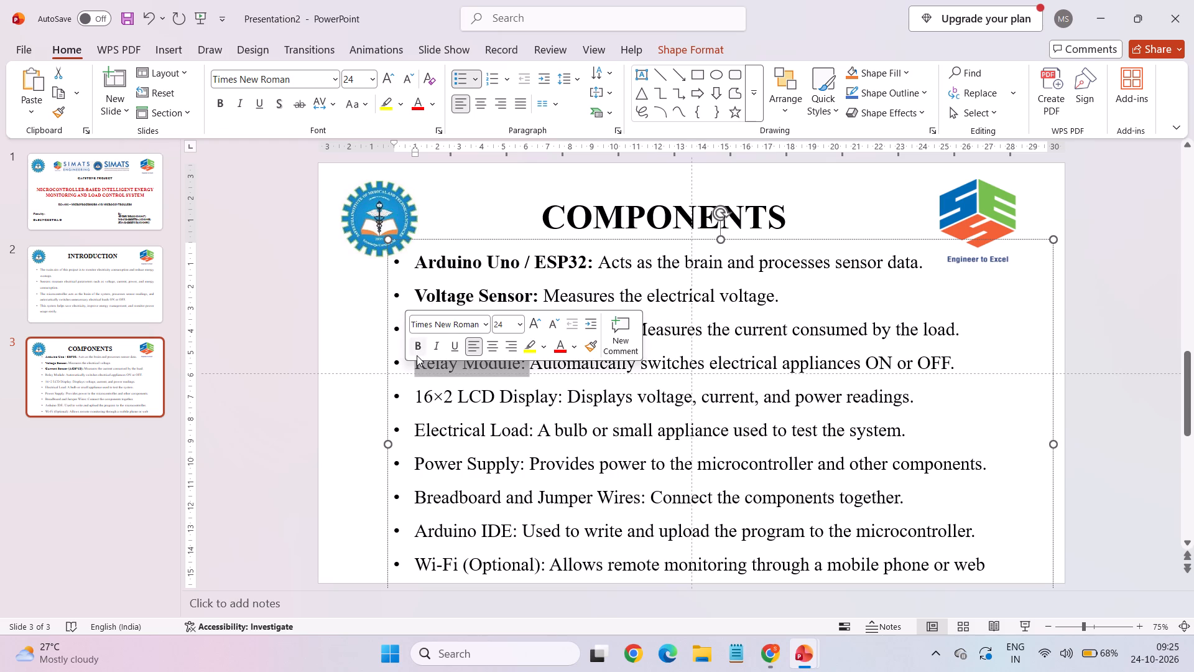
click(417, 355)
drag(568, 394, 428, 403)
click(436, 383)
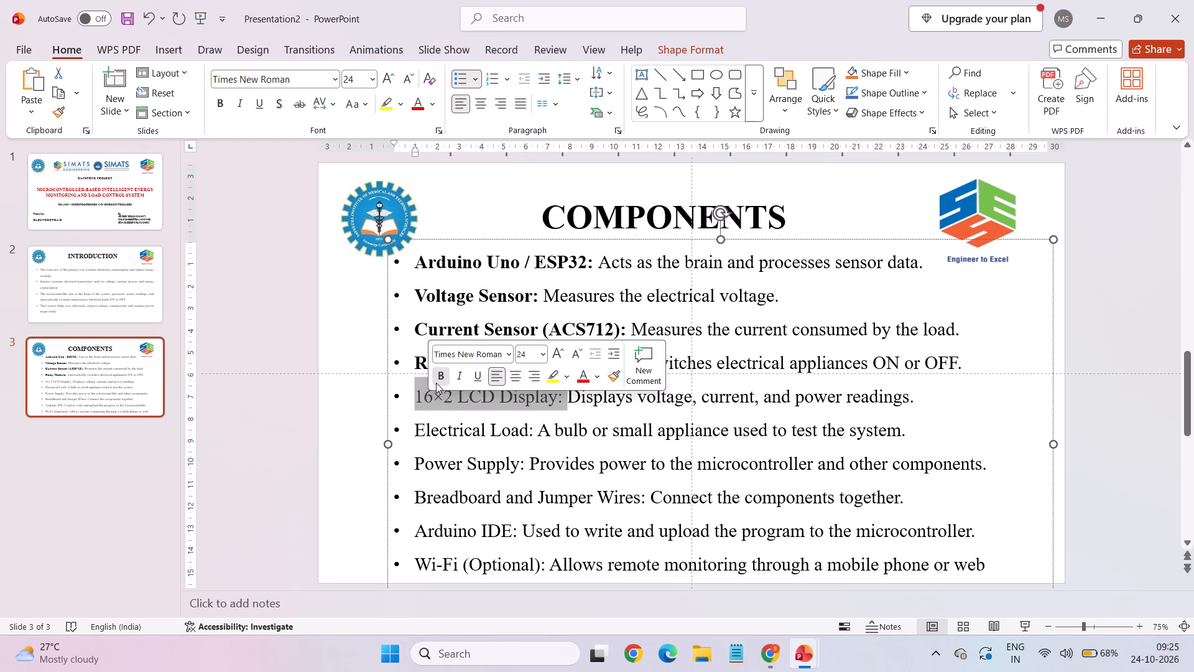
drag(534, 429, 419, 436)
click(424, 413)
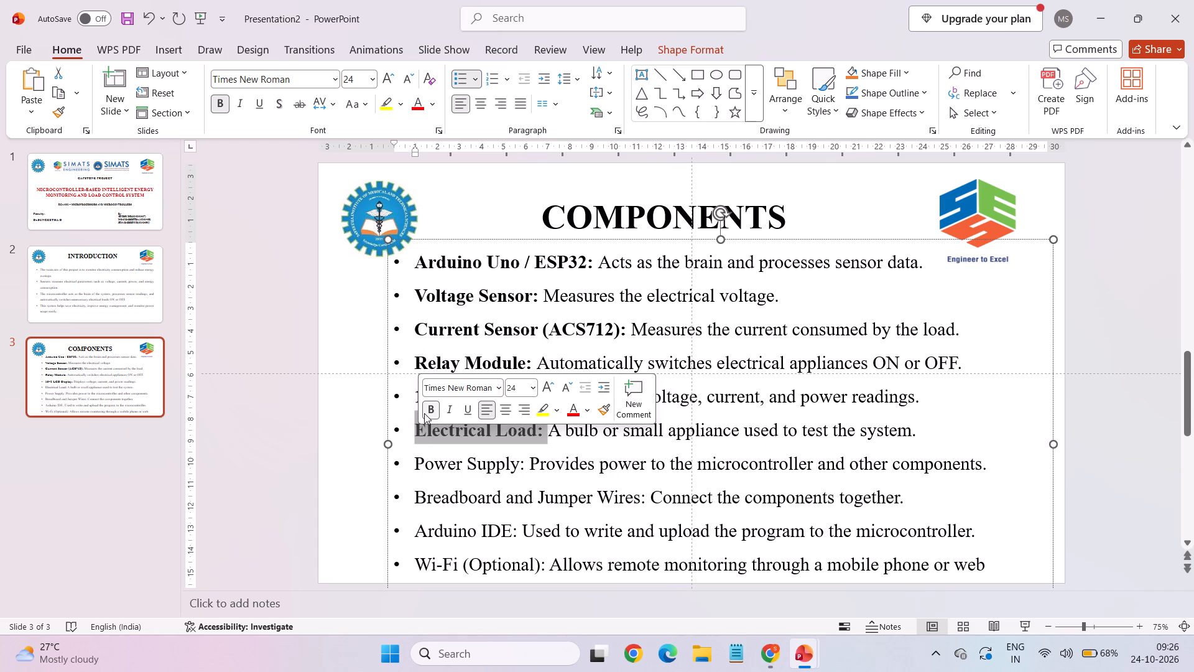
Bold the labels "Power Supply:", "Breadboard and Jumper Wires:", "Arduino IDE:" and "Wi-Fi (Optional):" in the component list.
drag(525, 469, 407, 457)
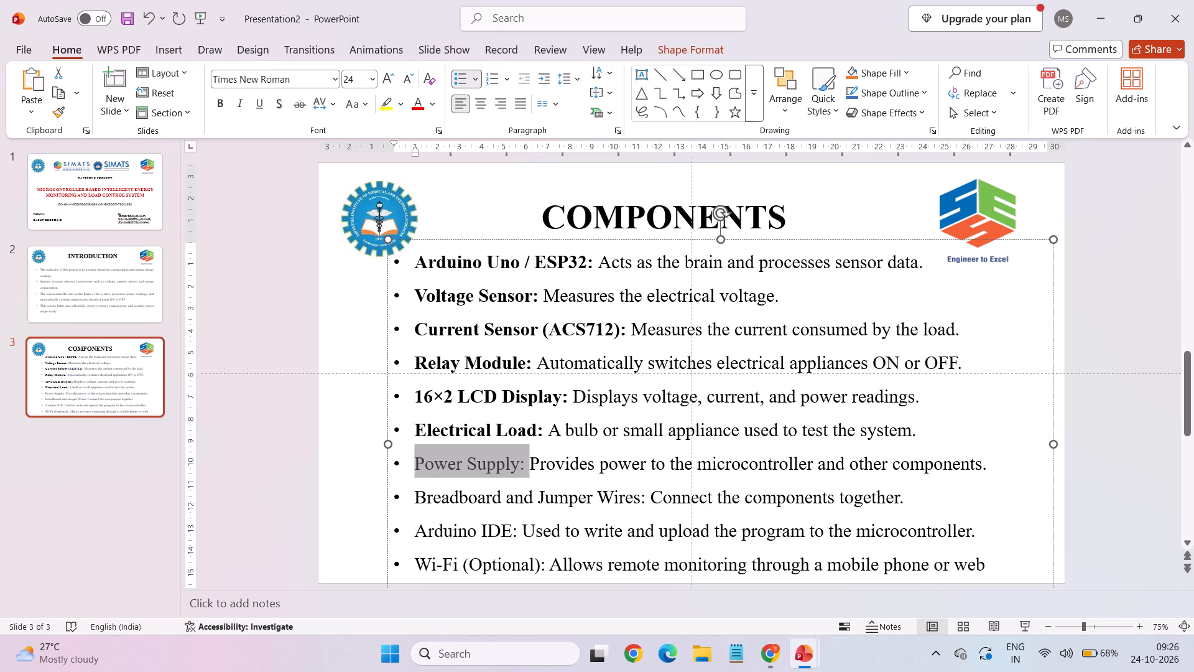
click(423, 428)
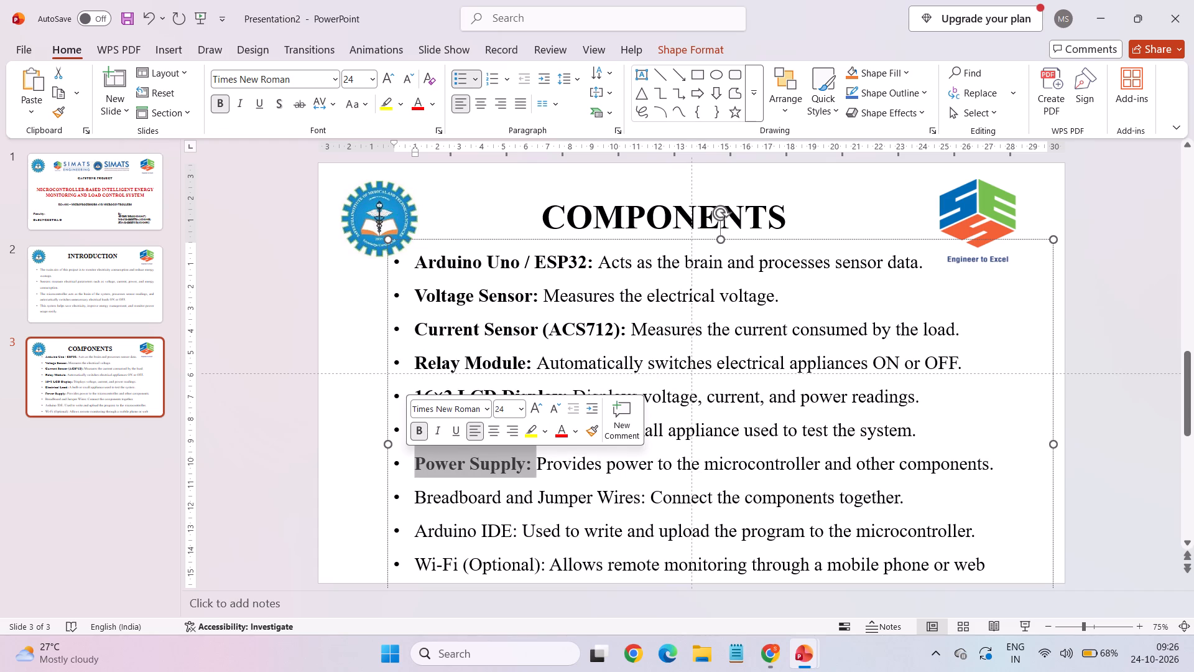
drag(646, 498, 476, 506)
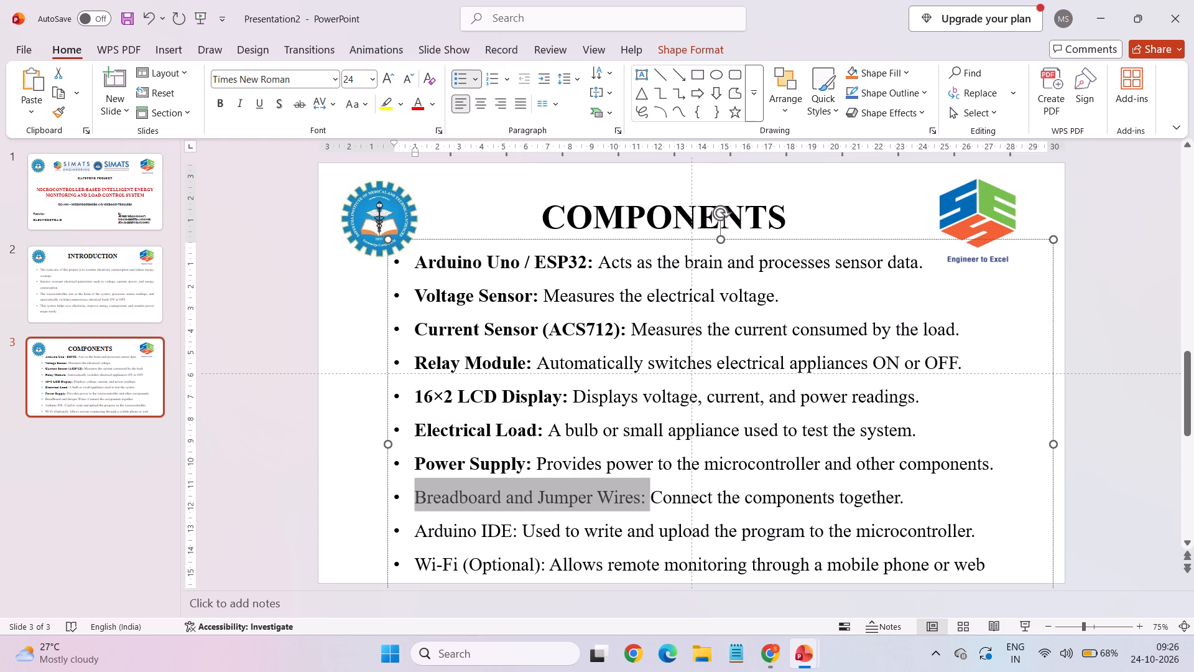
drag(476, 506, 422, 497)
click(434, 470)
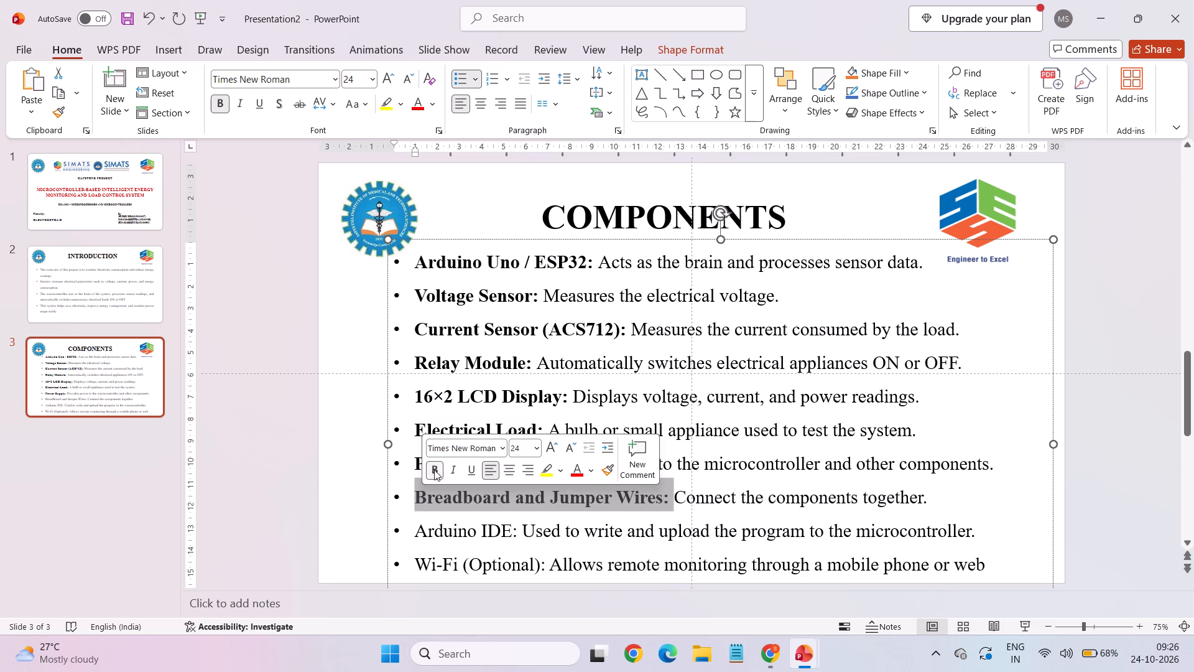
drag(518, 539, 414, 526)
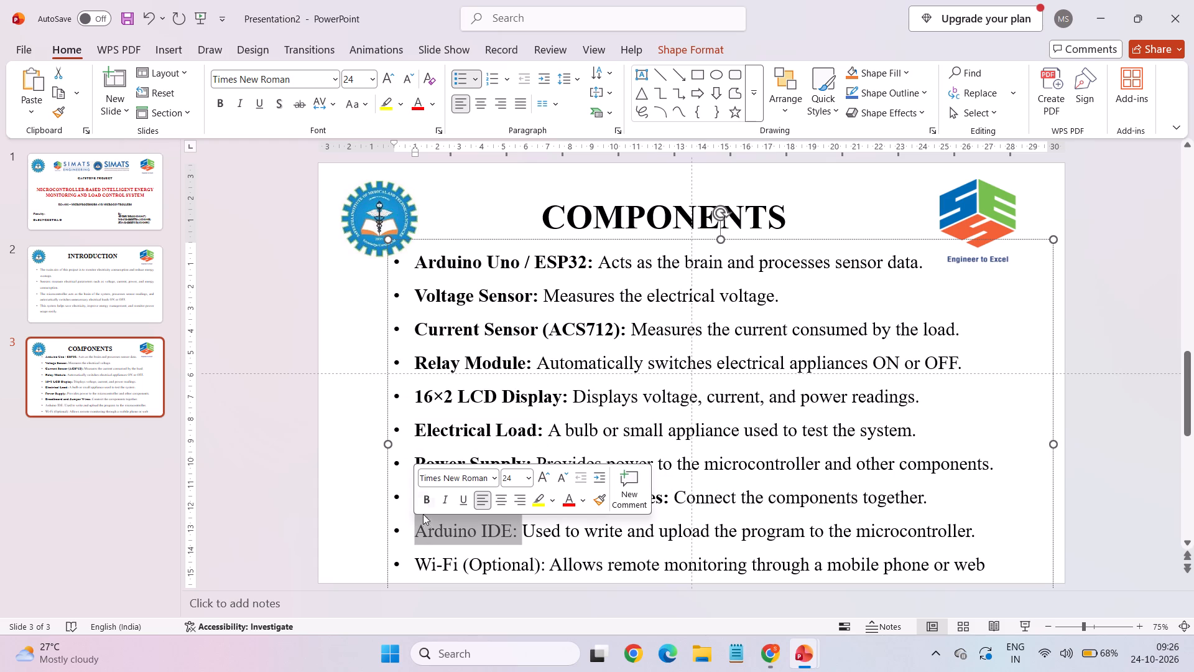
click(427, 501)
drag(549, 564, 423, 561)
click(432, 525)
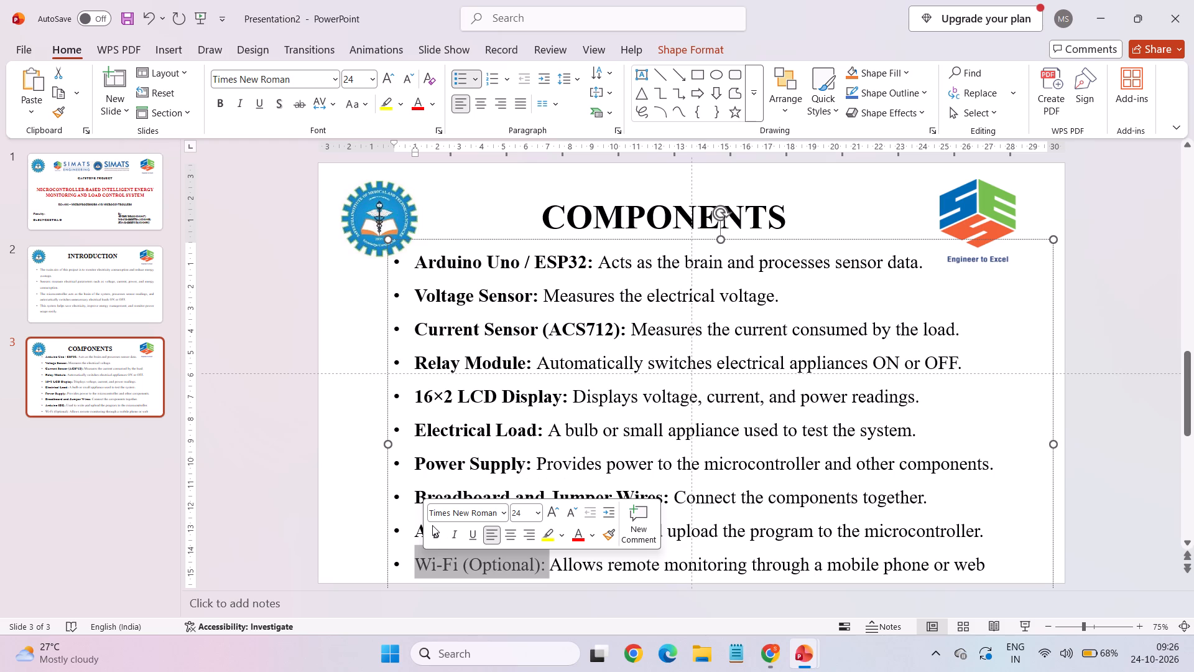
click(437, 540)
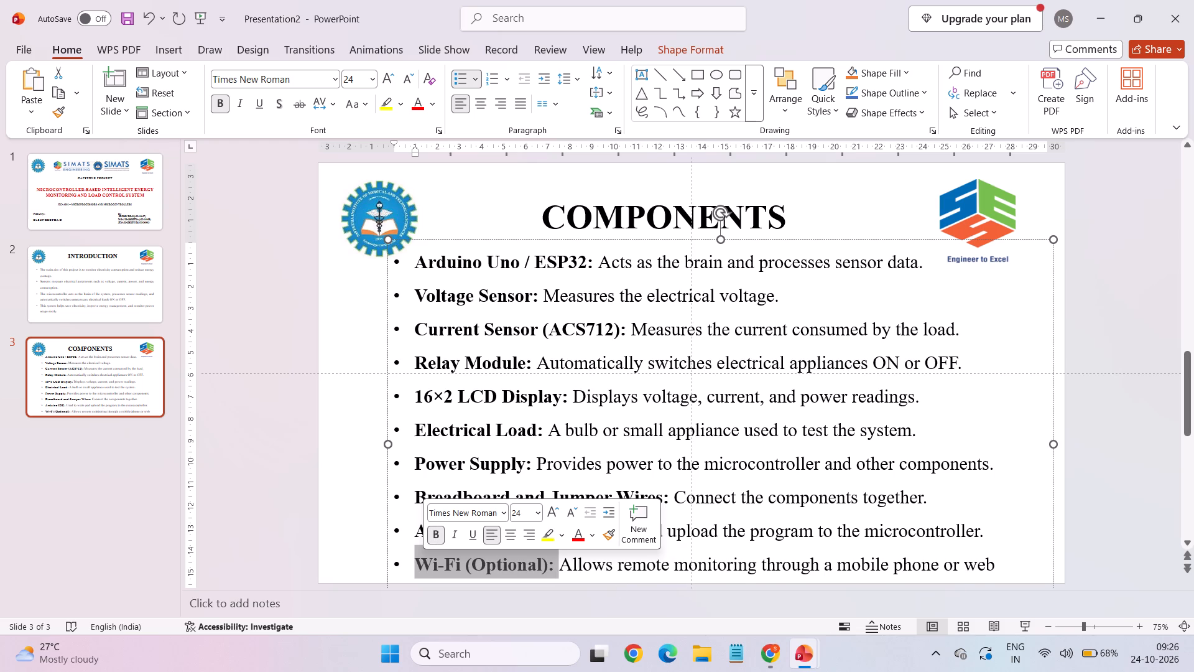
click(999, 311)
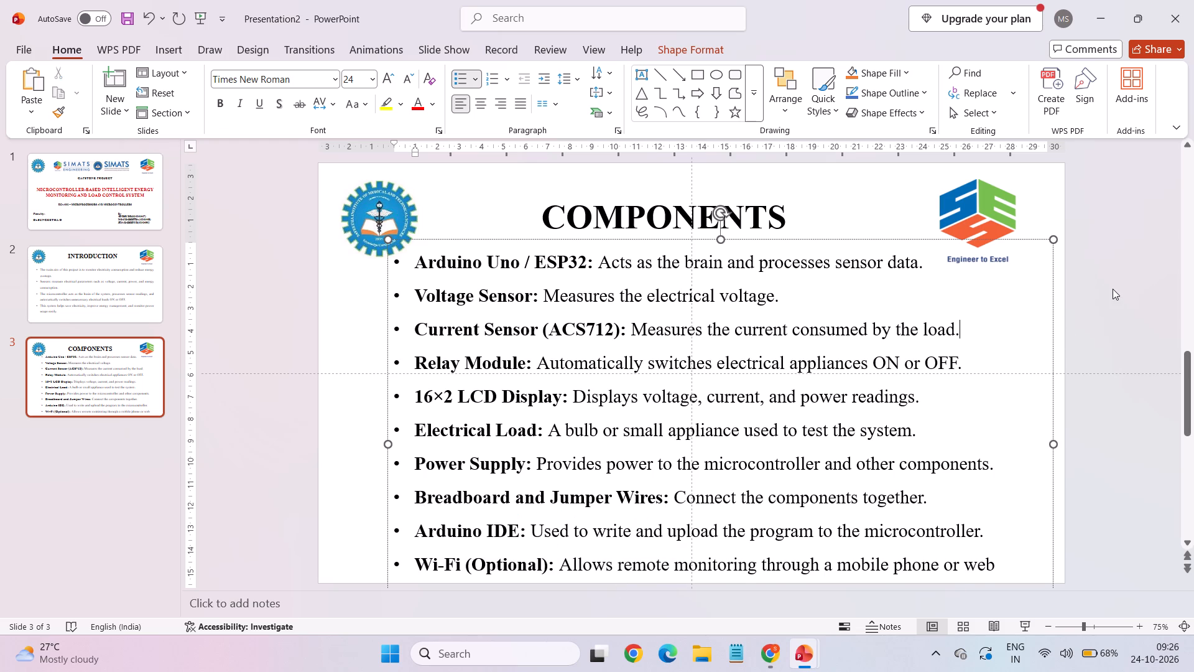
click(1113, 289)
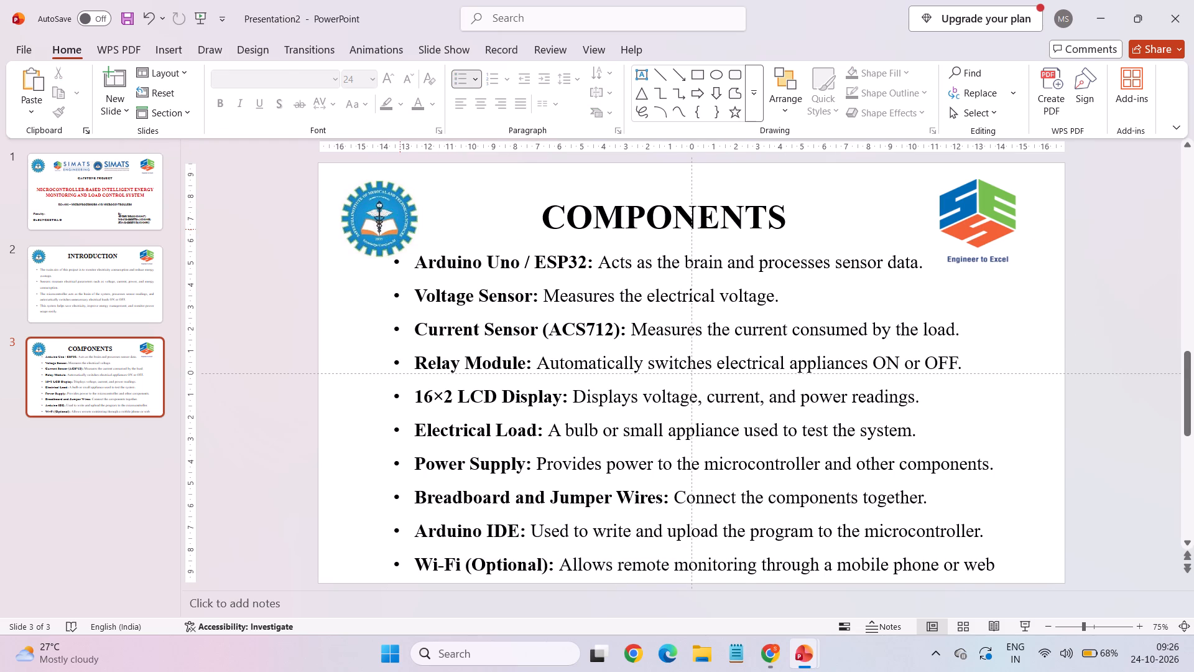
Shrink the round blue institute logo on slide 3 and move it closer to the slide's upper-left corner.
click(400, 229)
drag(420, 258, 405, 238)
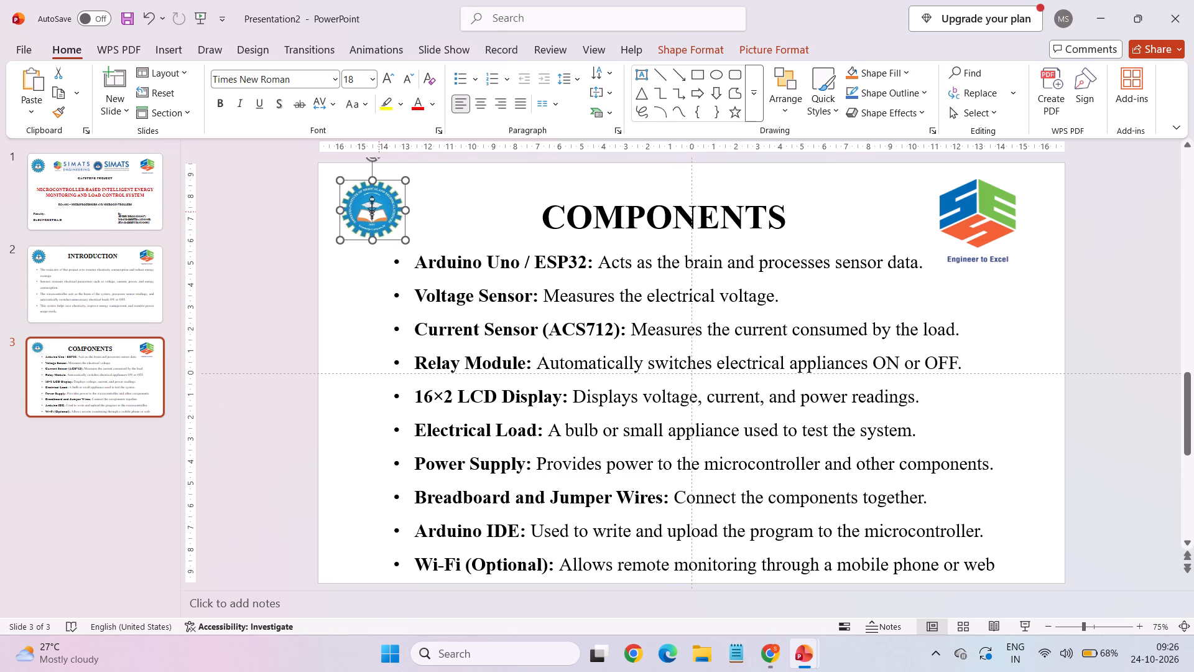
drag(379, 212, 375, 205)
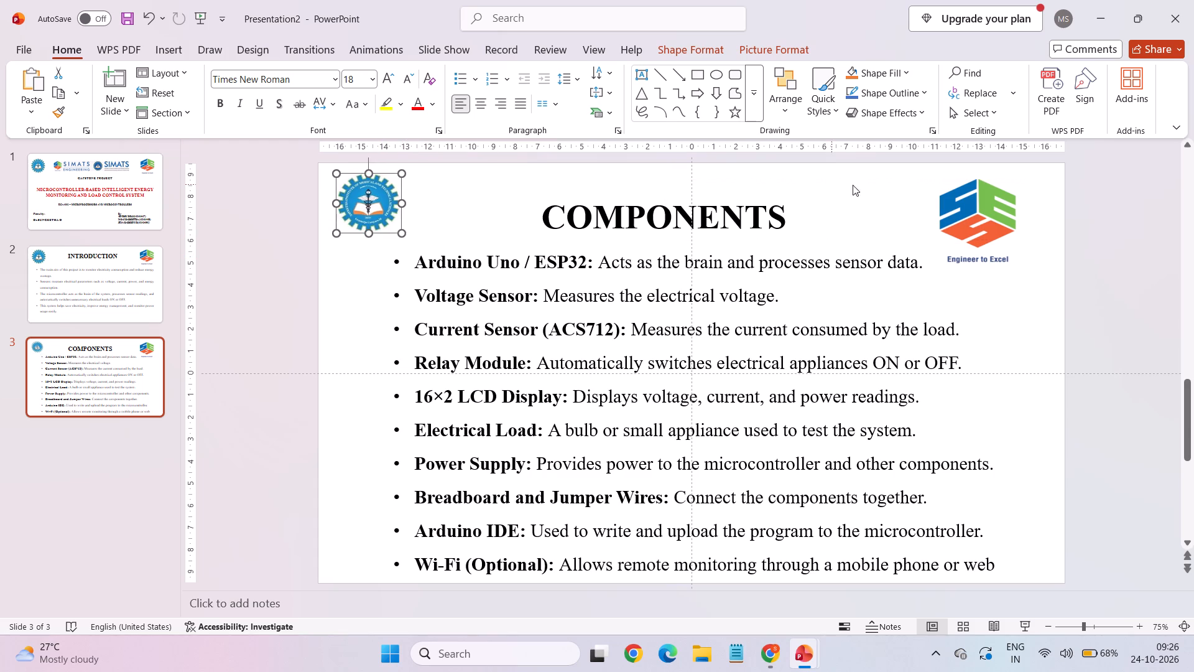
Shrink the "Engineer to Excel" logo on the Components slide, keeping its upper-right corner in place.
click(979, 202)
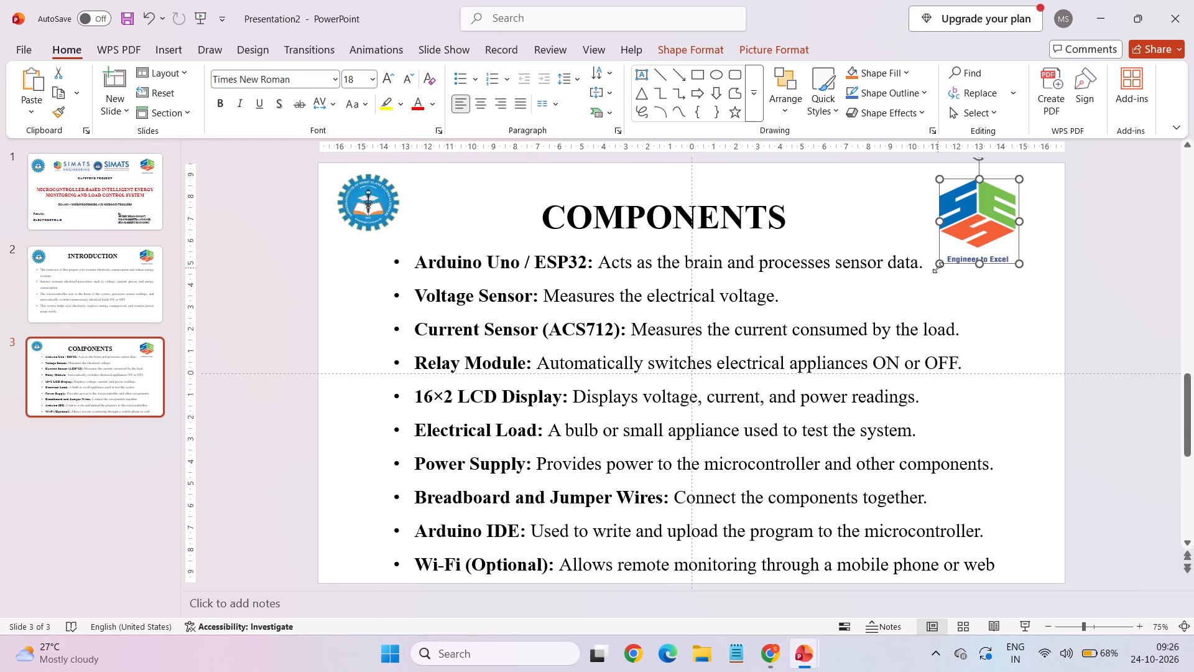
drag(938, 268, 961, 235)
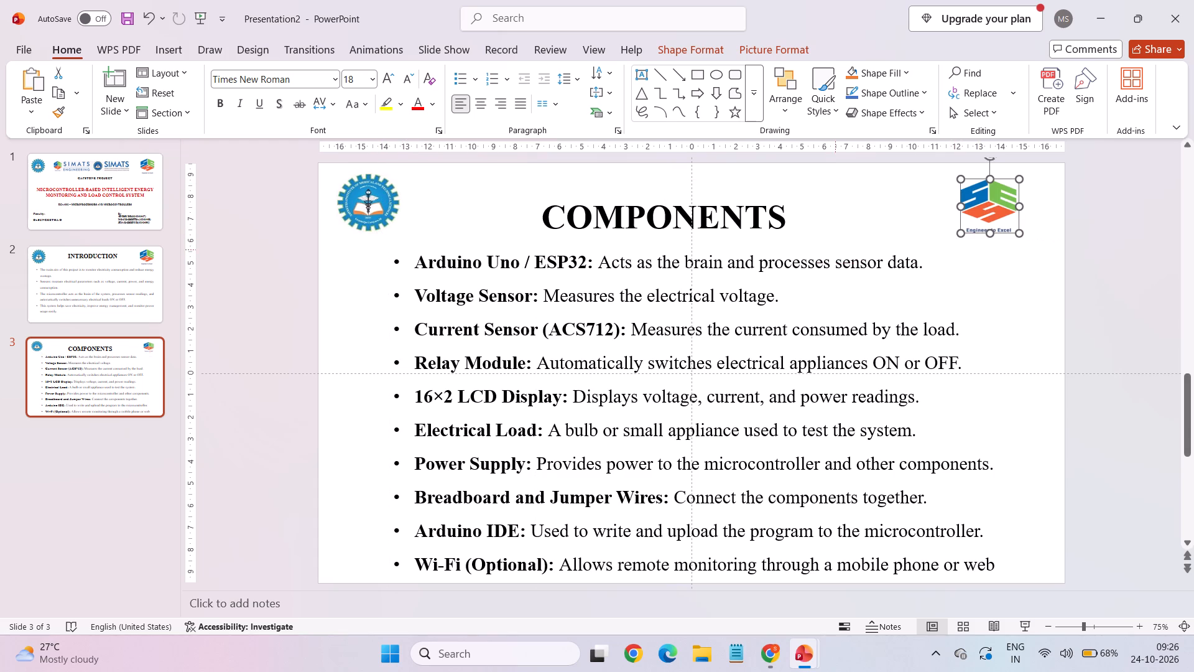
Move the COMPONENTS heading up so it sits level with the two logos.
click(677, 223)
drag(696, 241, 704, 223)
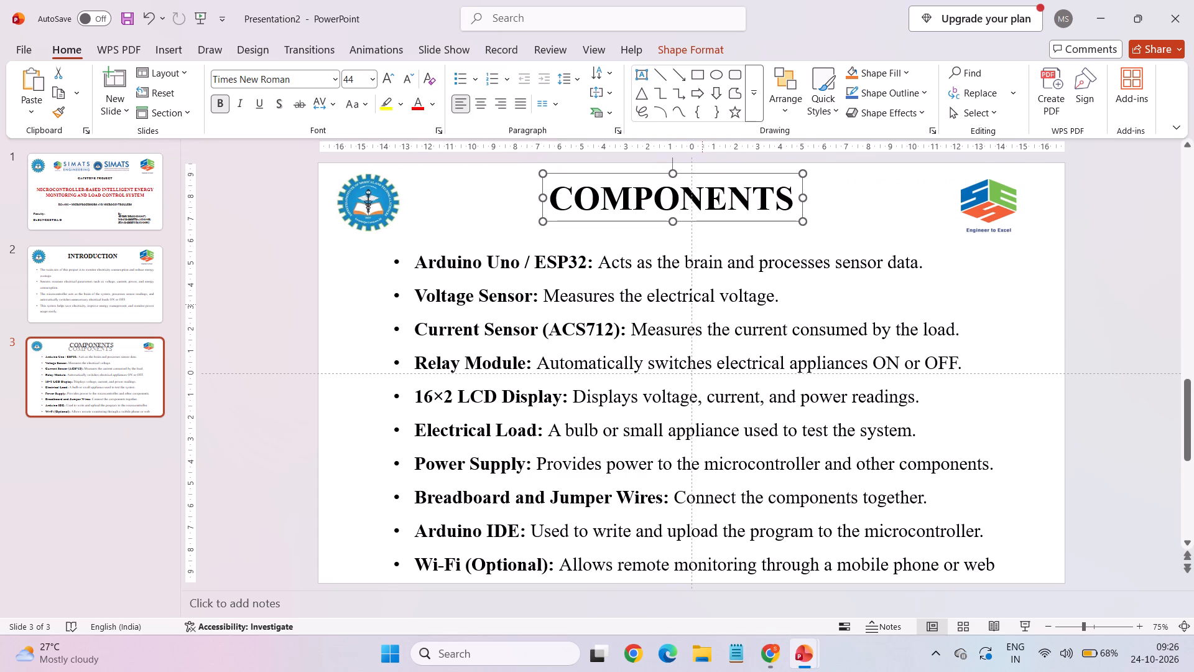
Move the component list up to just below the COMPONENTS heading and widen its text box past the slide's right edge.
drag(702, 305, 740, 233)
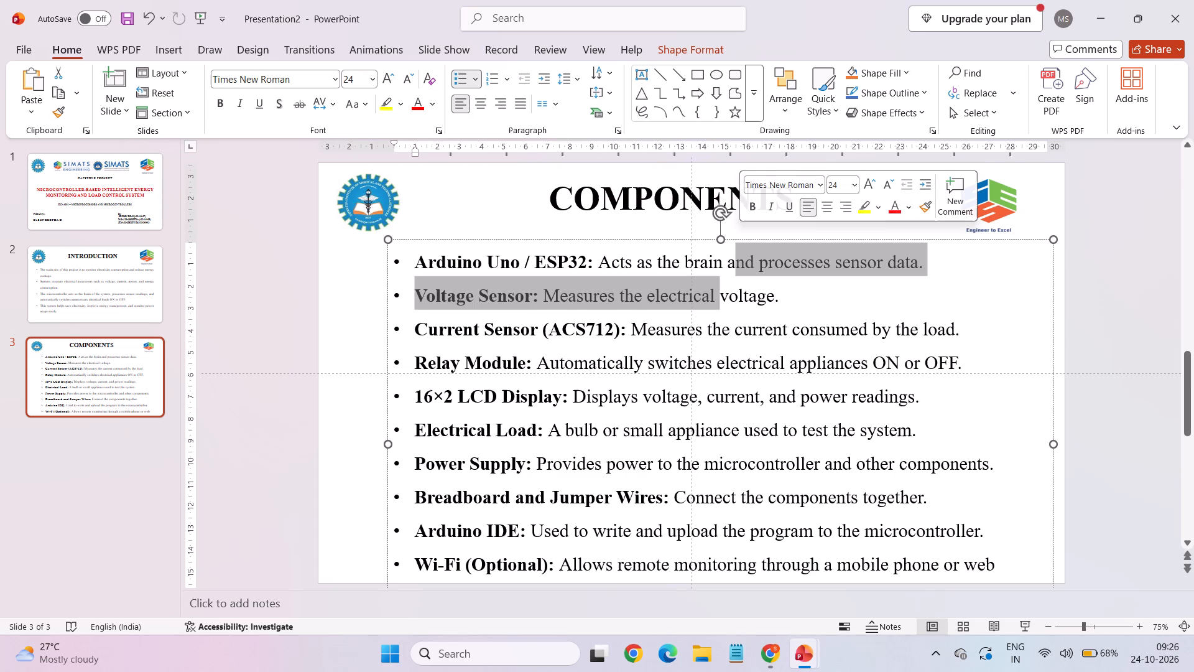
drag(736, 238, 740, 214)
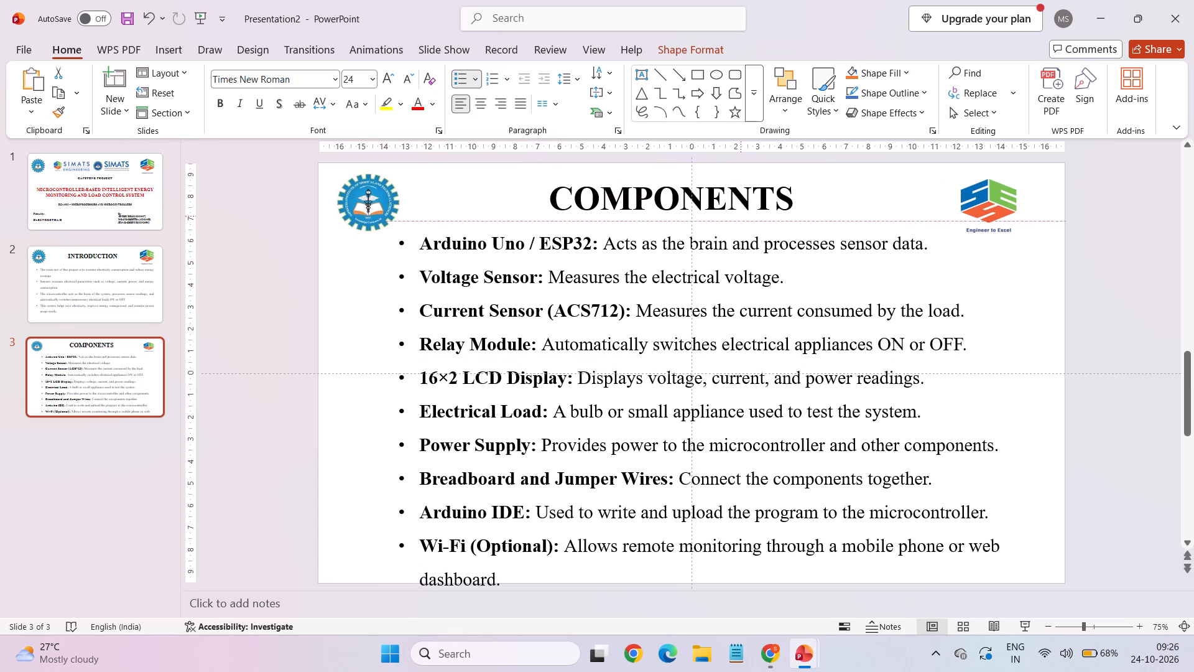
drag(740, 214, 739, 210)
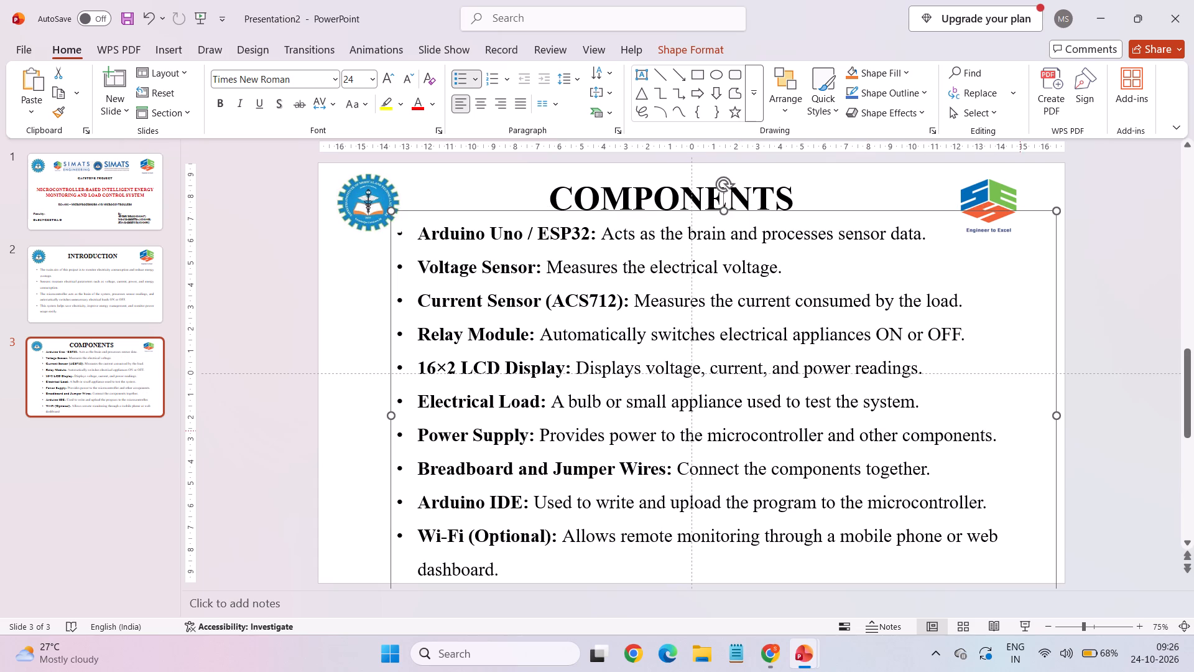
drag(1060, 416, 1124, 403)
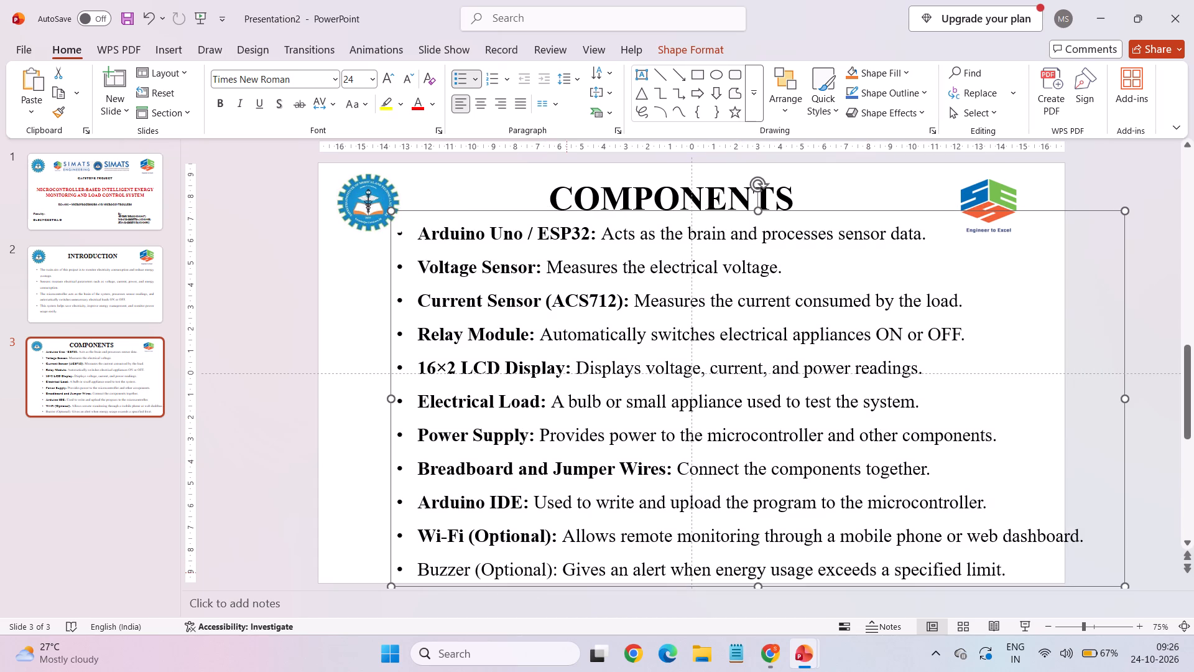
Make the "Buzzer (Optional):" label in the last bullet of the component list bold.
drag(562, 573, 418, 567)
click(430, 535)
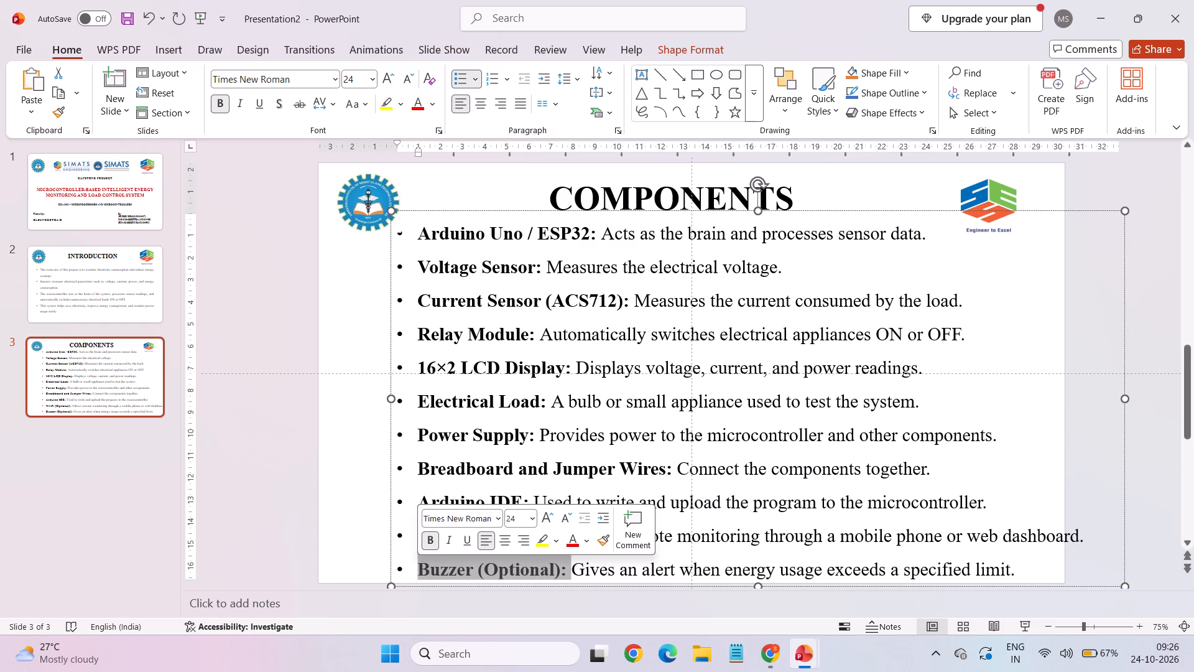
Widen the component list's text box slightly on its left side and shift it a little to the right and down.
drag(386, 397, 366, 398)
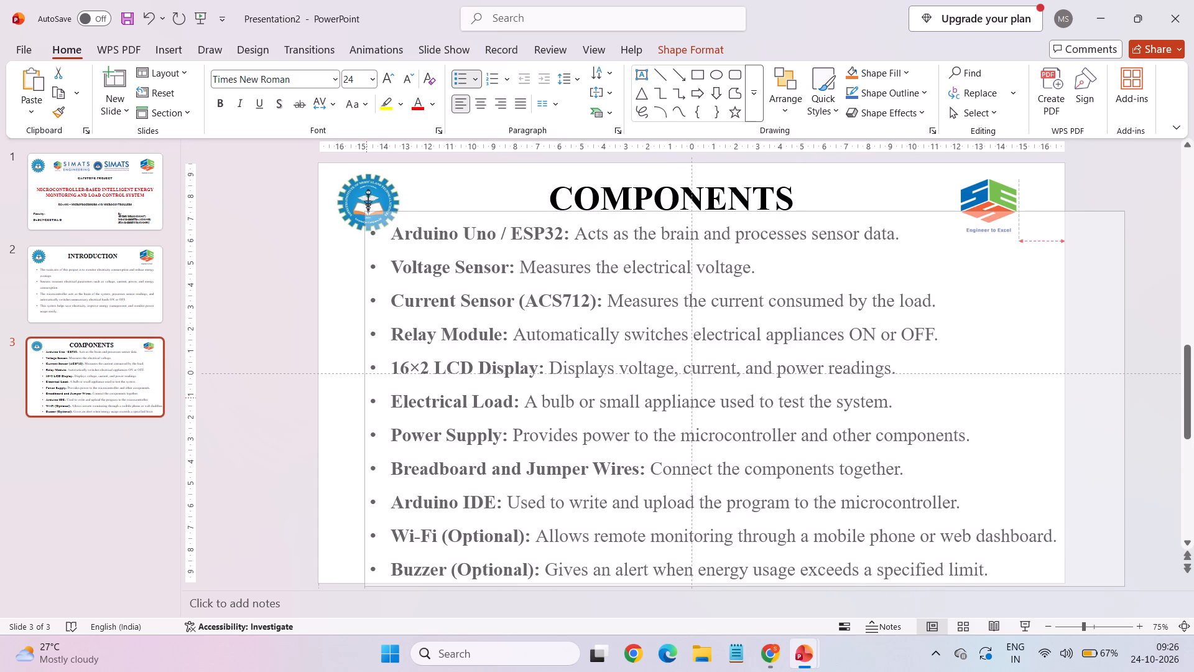
drag(366, 398, 374, 398)
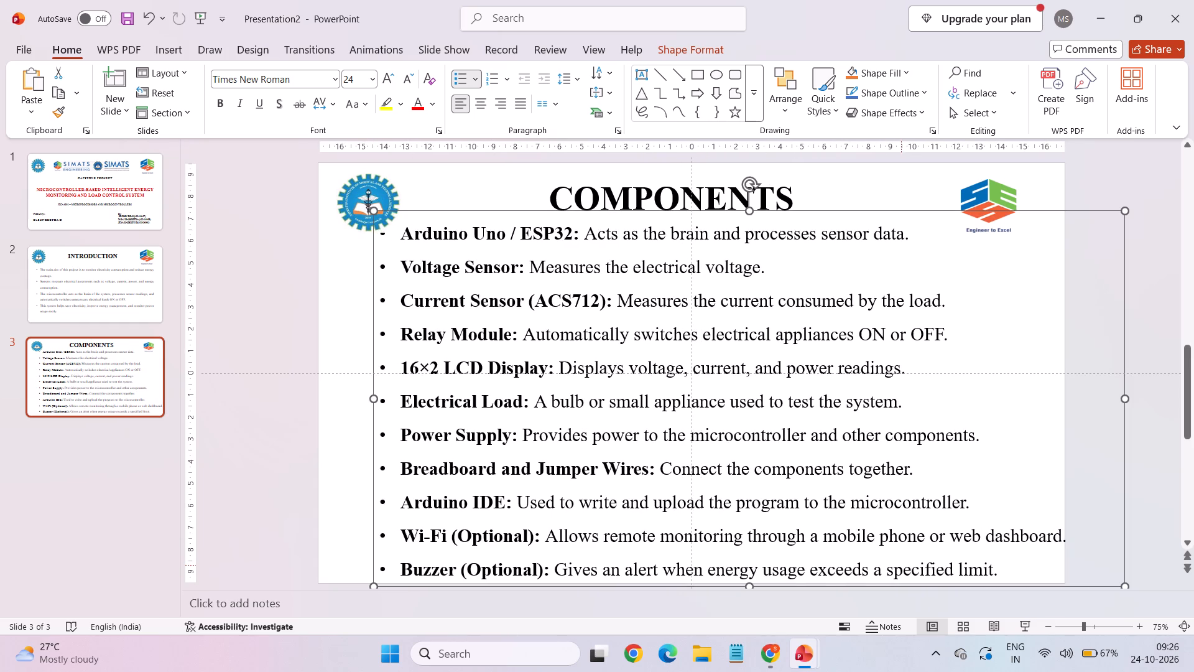
drag(986, 582, 1001, 587)
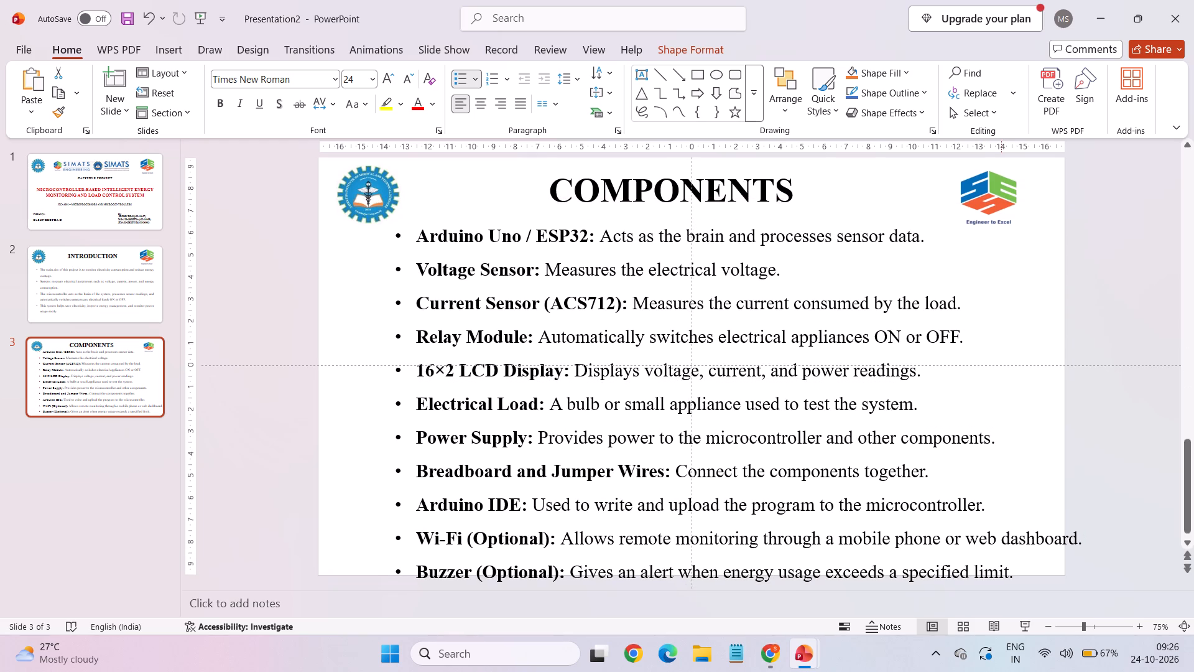
drag(1001, 587, 1001, 583)
Set the font size of the whole component list to 20.
click(797, 502)
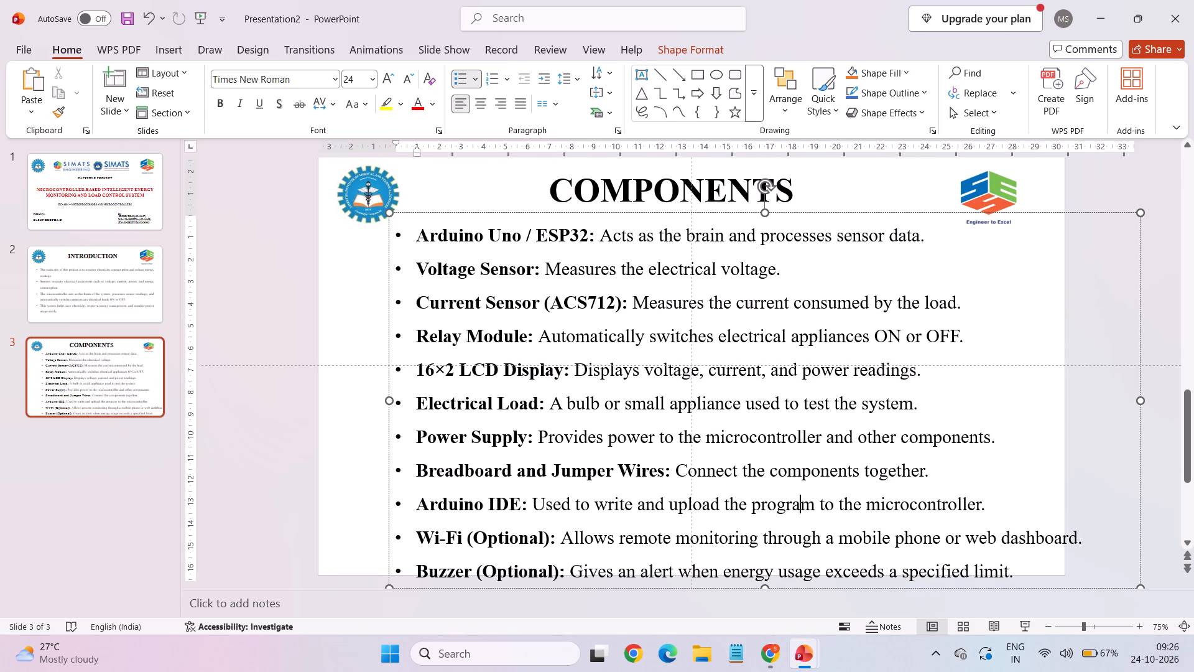
key(ctrl+a)
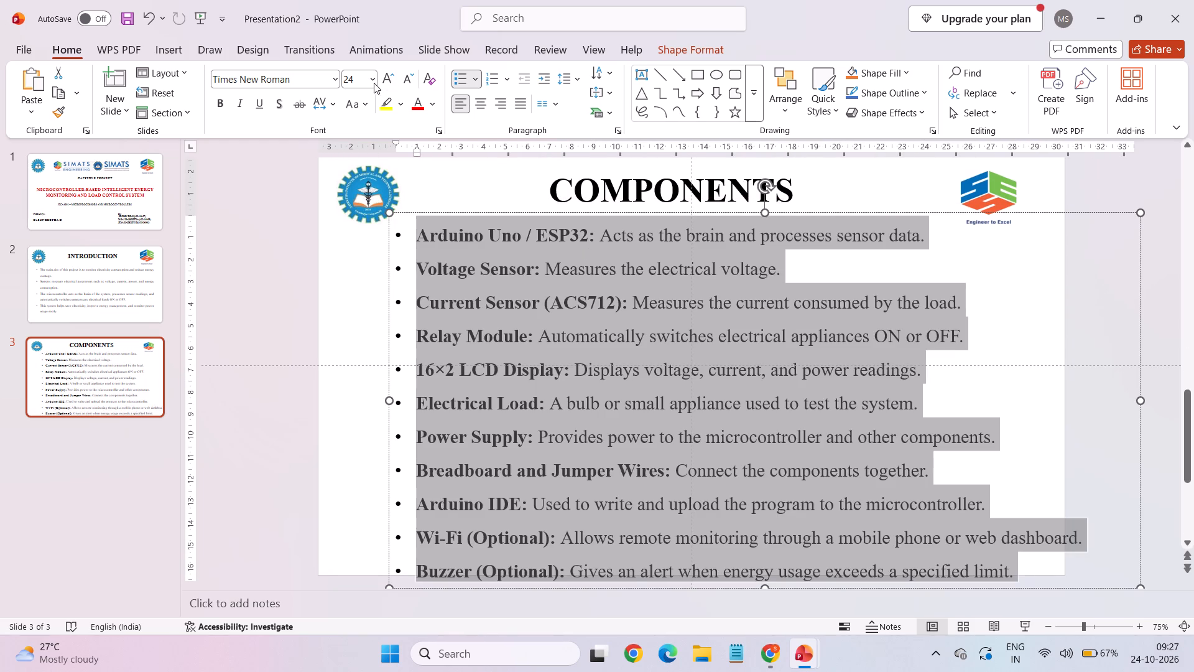
drag(374, 83, 354, 269)
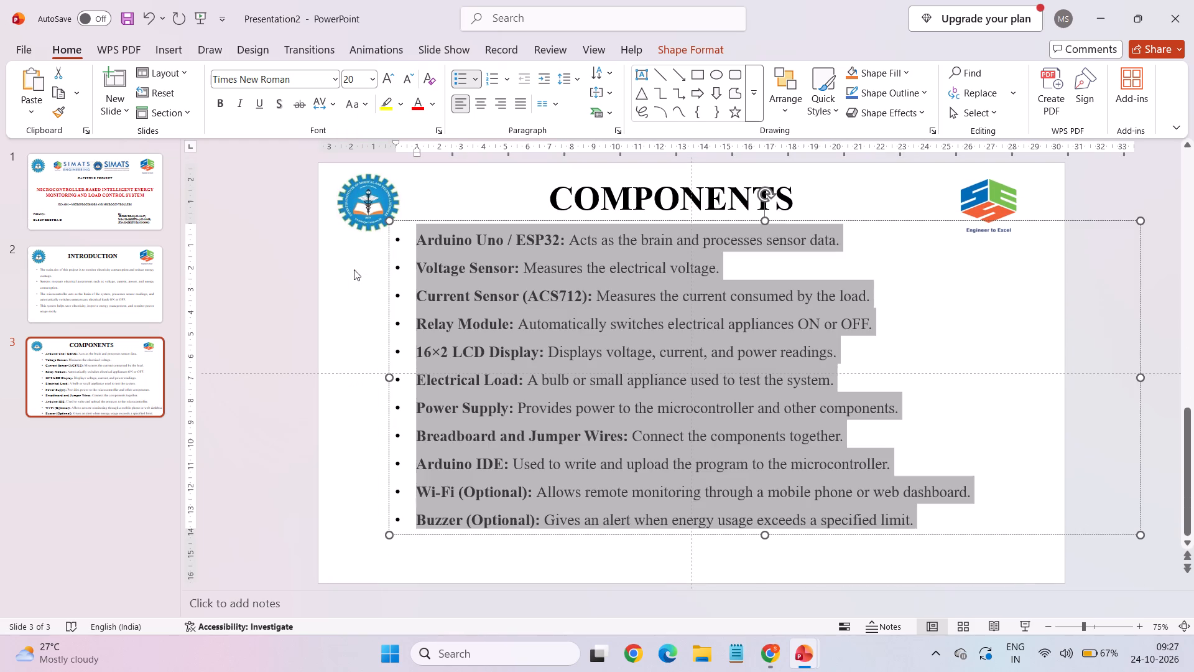
click(354, 269)
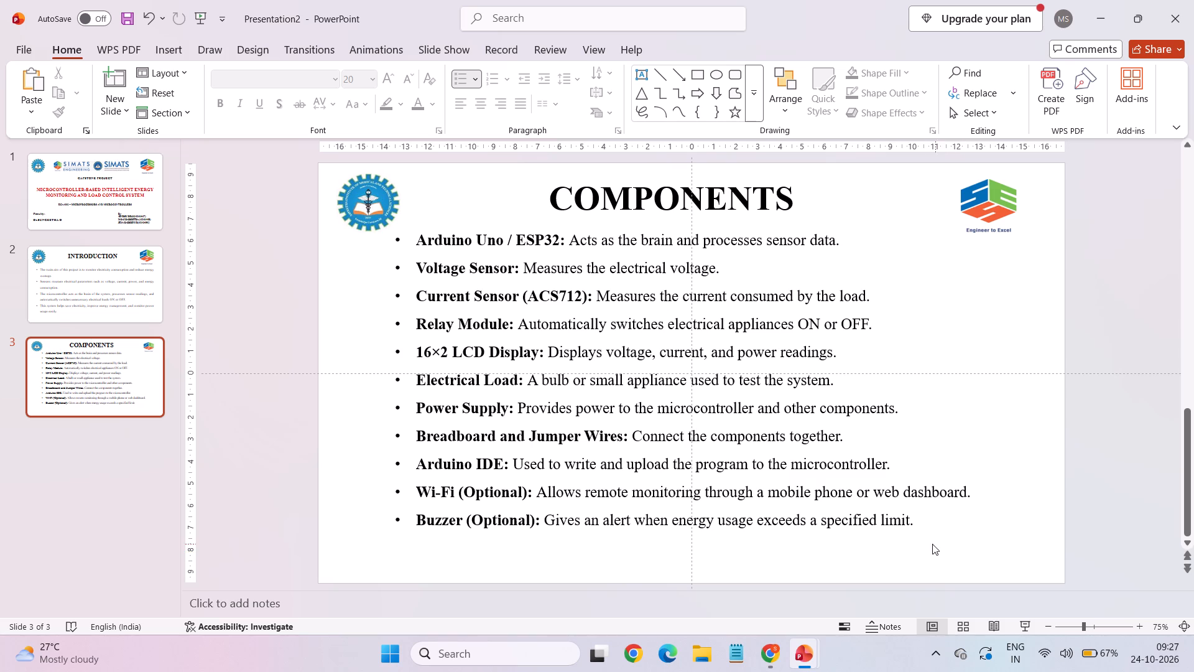
Move the component list down and slightly right so it sits clear of the COMPONENTS heading and both logos.
click(874, 528)
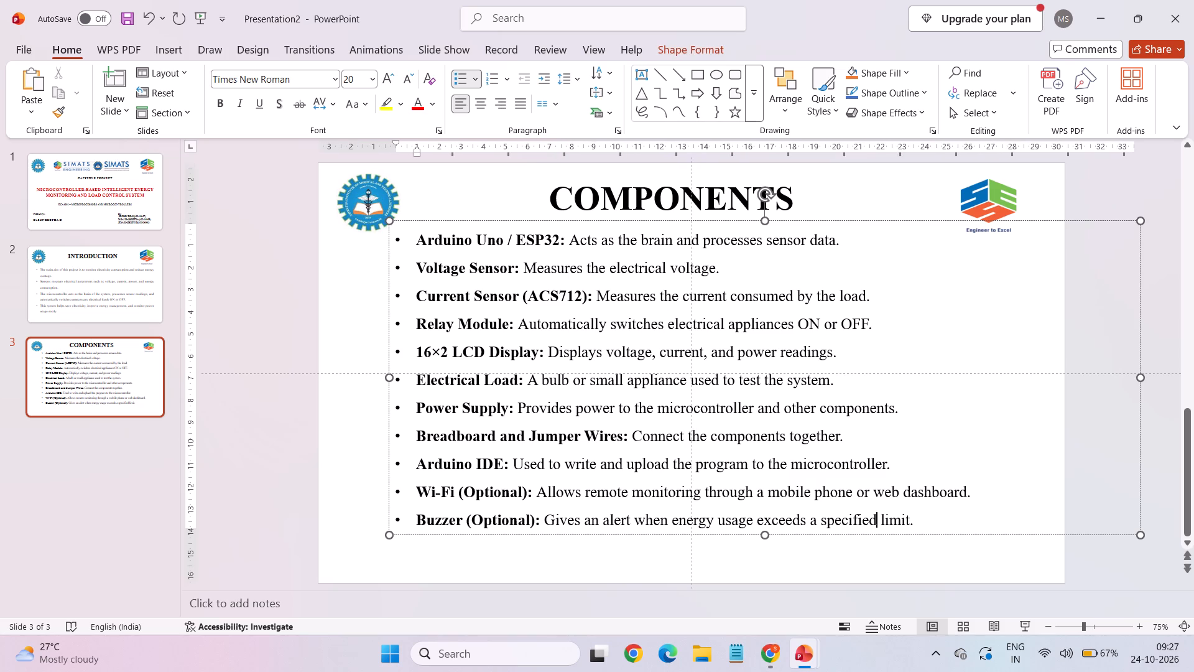
drag(866, 533, 879, 556)
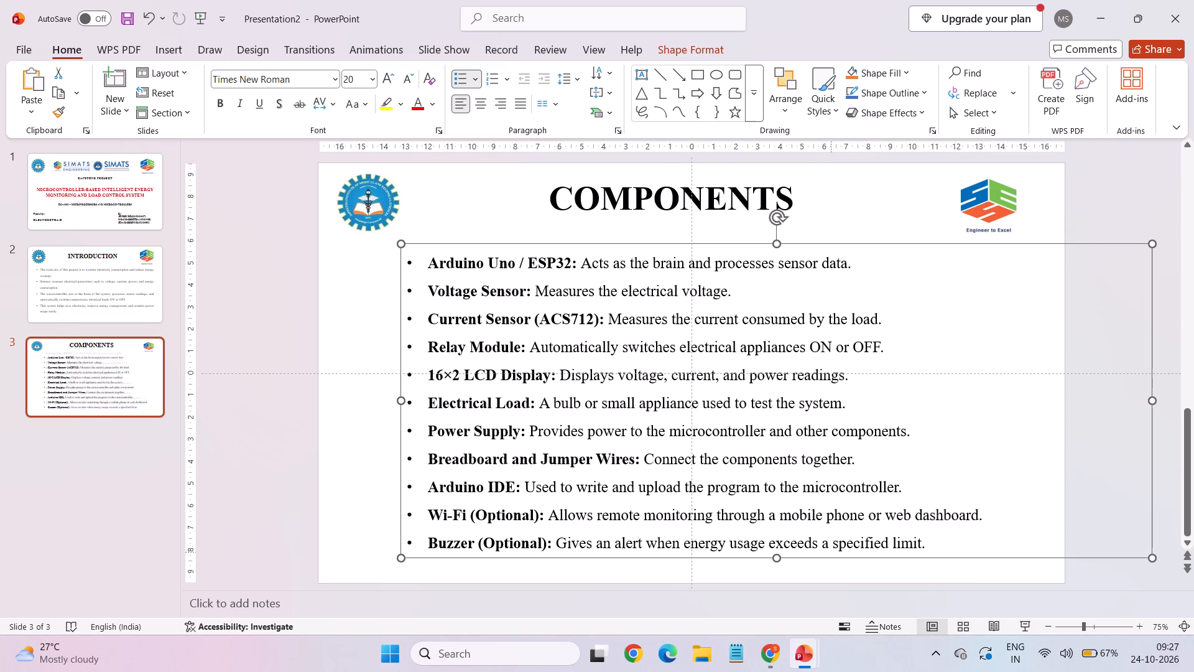
click(205, 284)
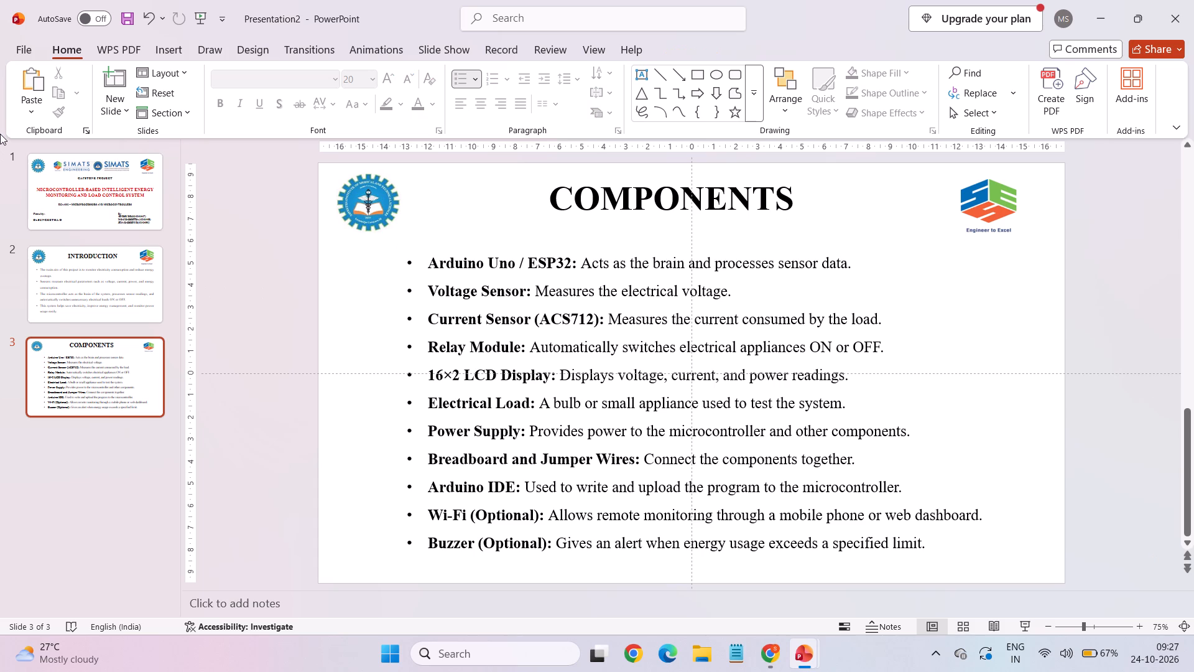
Go back to the title slide to view its layout.
click(72, 167)
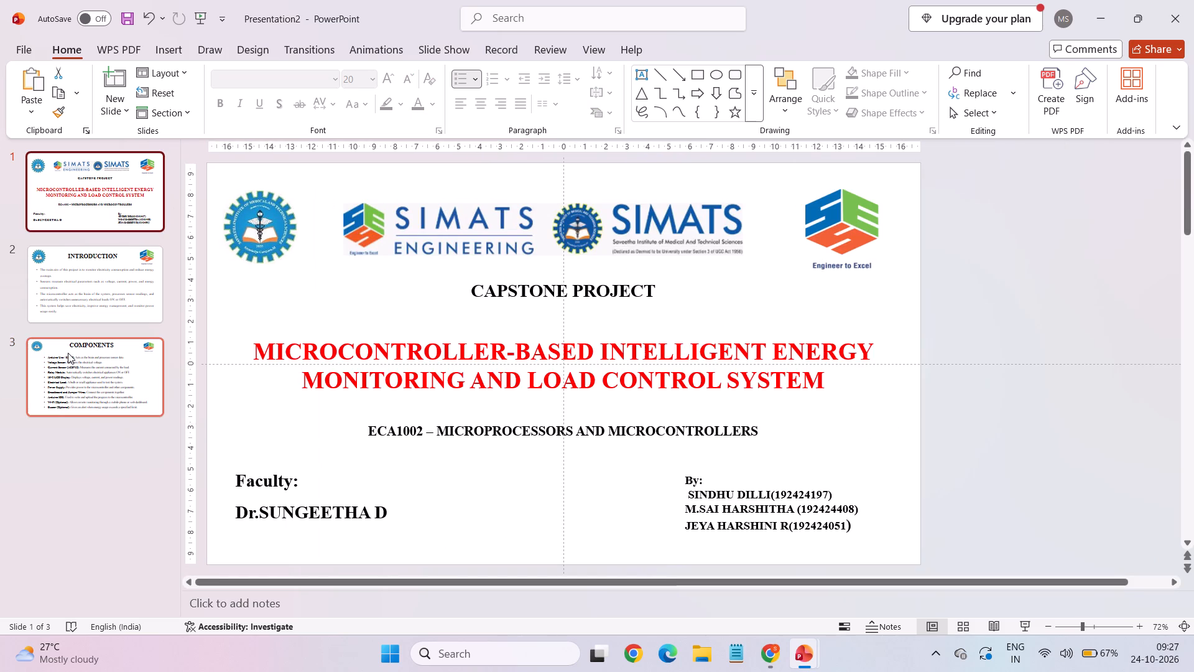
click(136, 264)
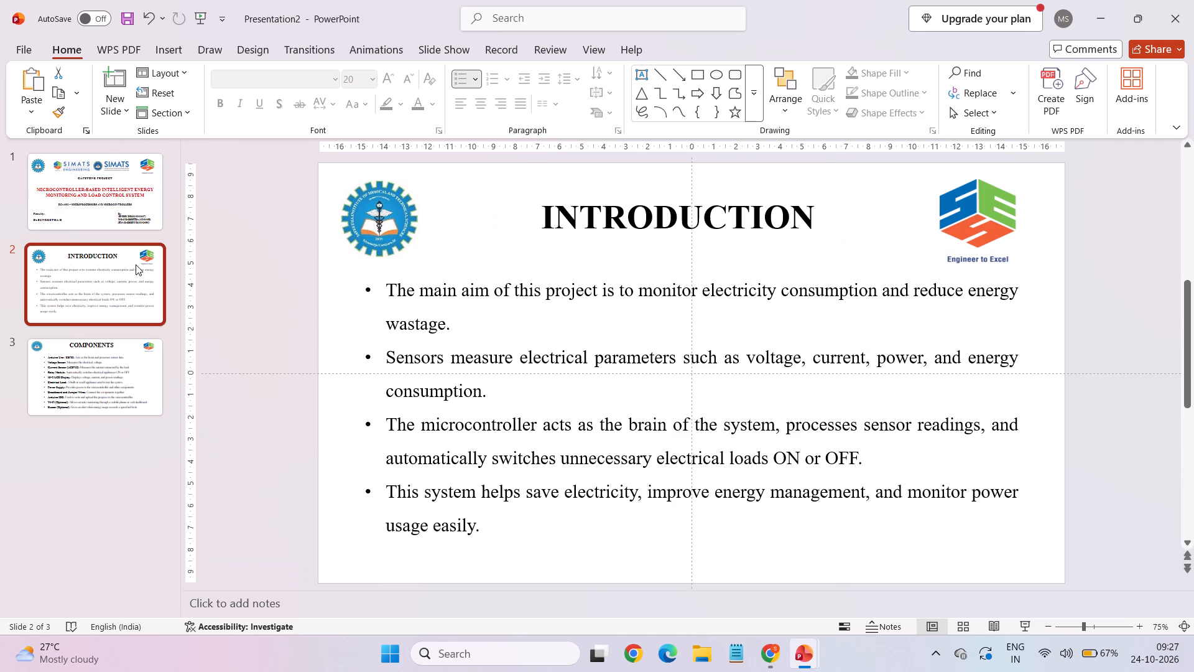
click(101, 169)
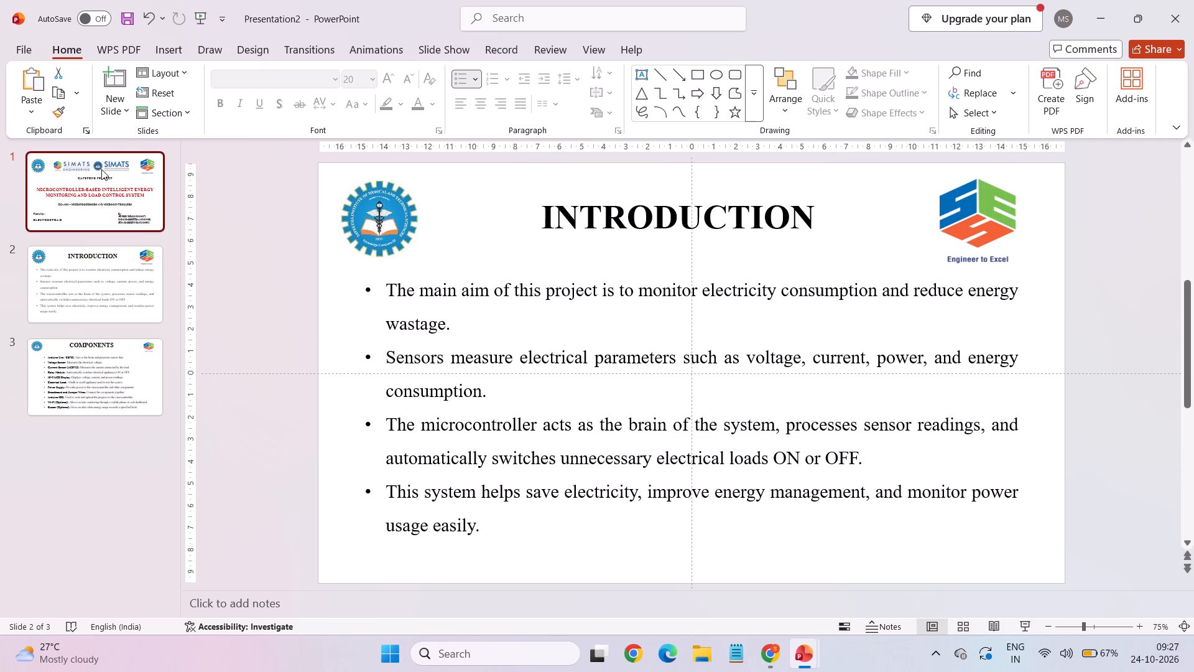
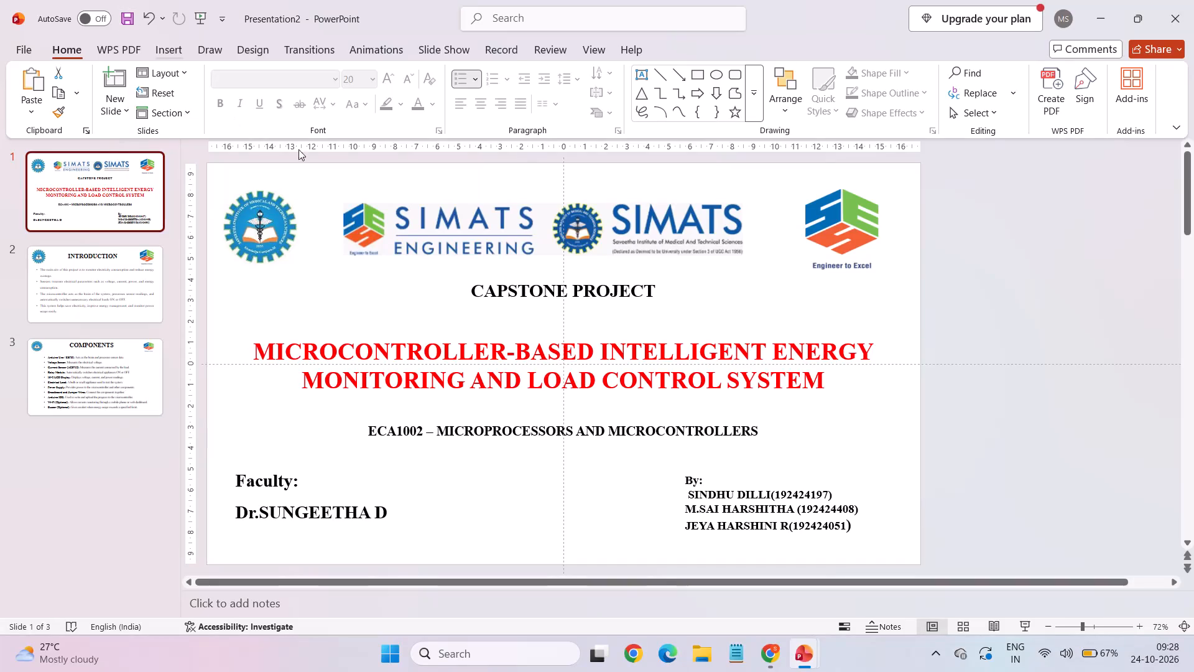
Enlarge the wide SIMATS banner on the title slide and position it higher between the two corner logos.
click(442, 200)
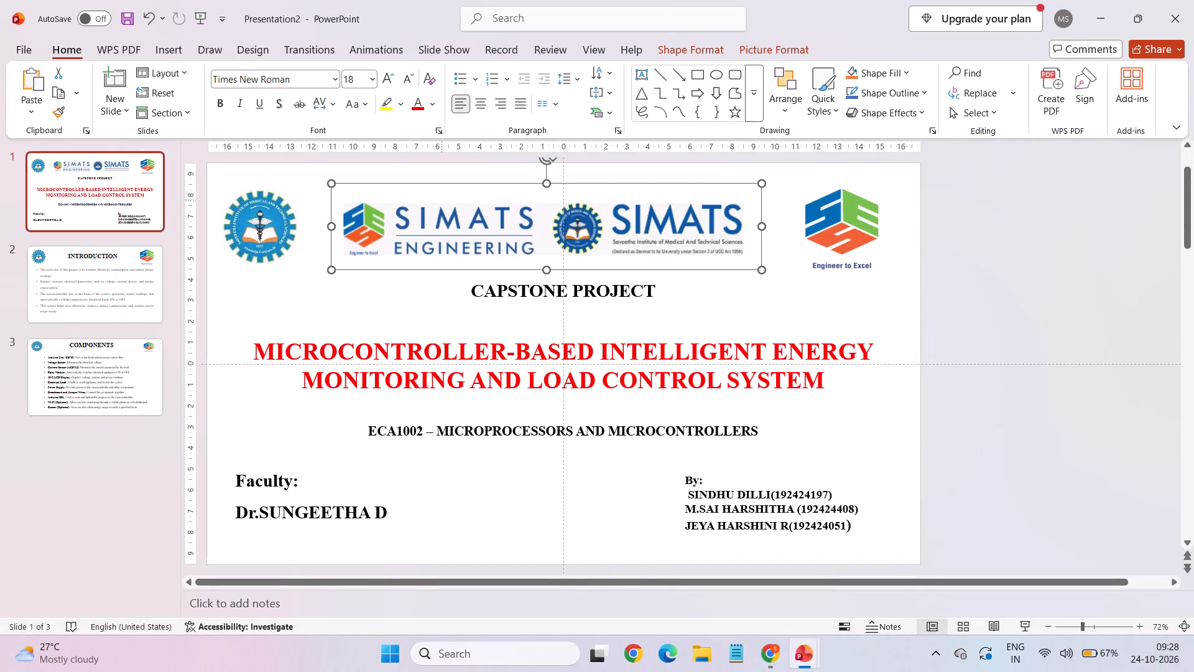
drag(333, 268, 305, 266)
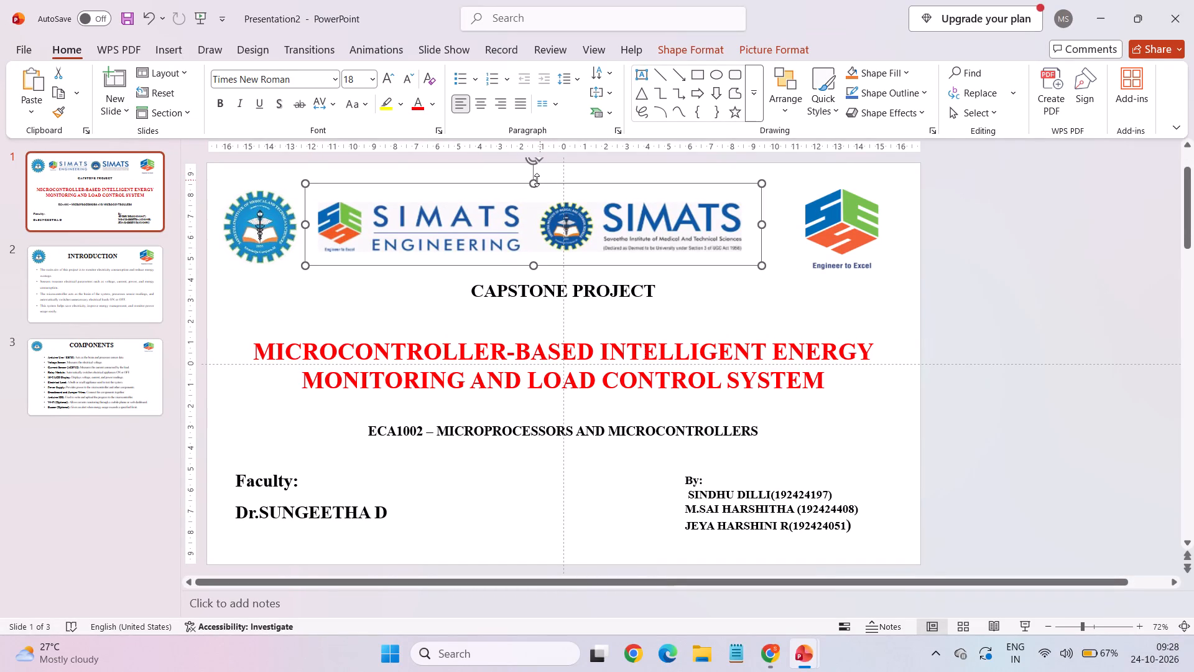
drag(534, 188, 534, 182)
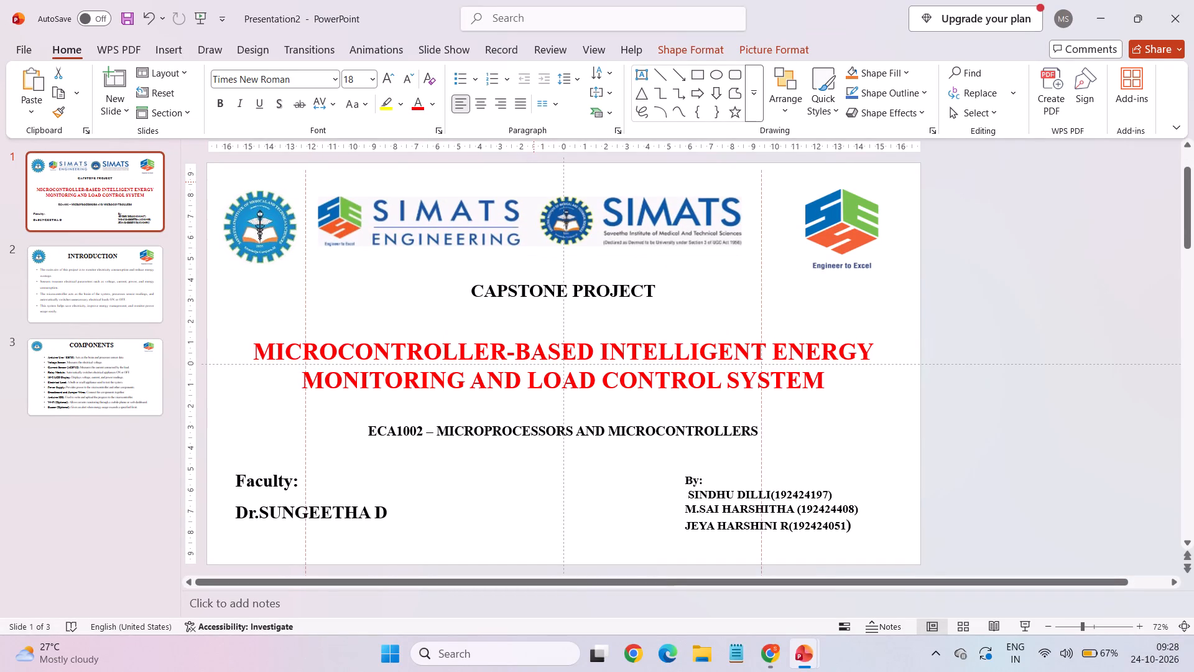
drag(534, 182, 550, 180)
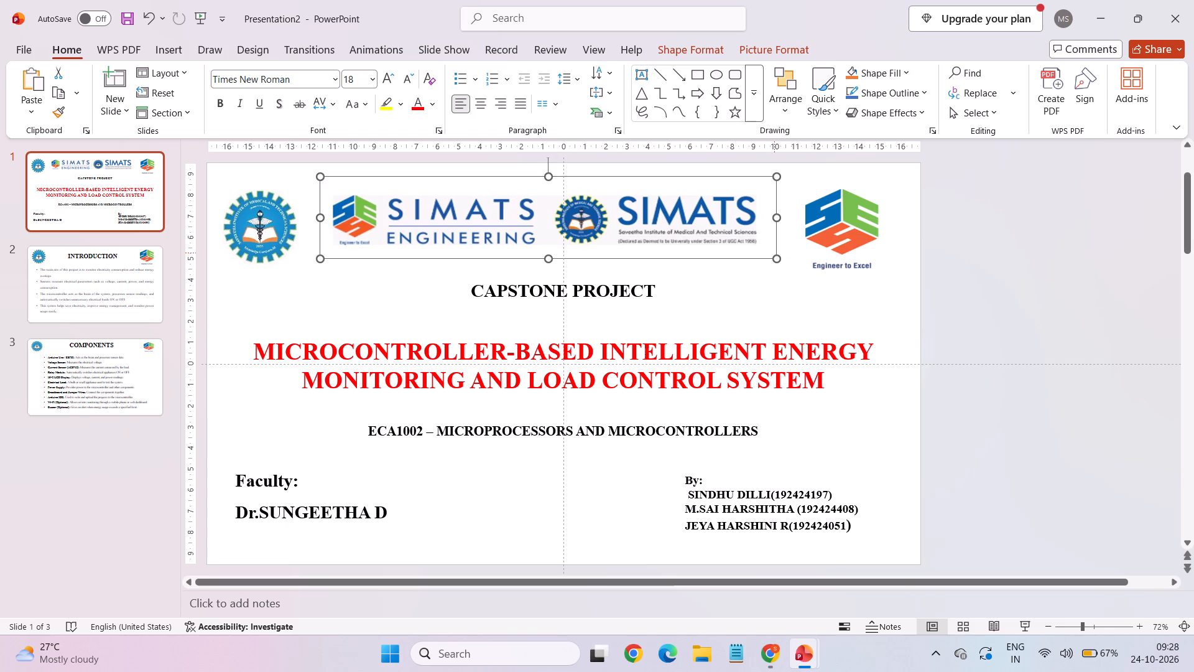
drag(777, 256, 784, 274)
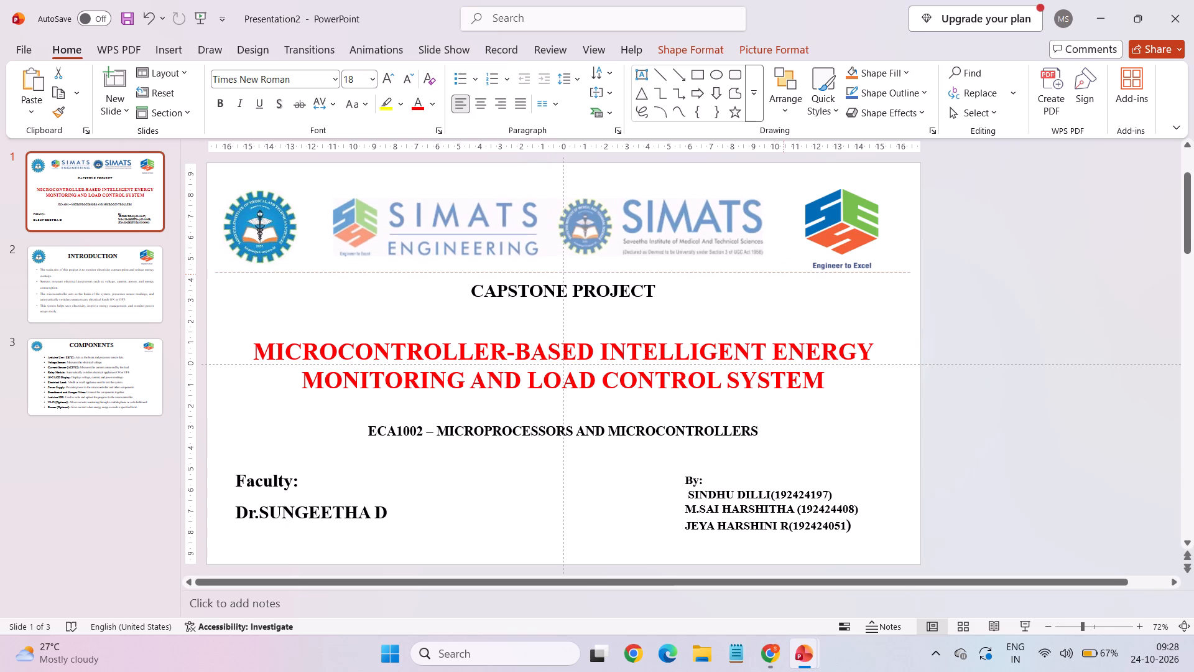
drag(784, 274, 790, 279)
drag(692, 229, 698, 214)
Enlarge and slightly widen the round blue institute logo on the title slide, moving it up level with the SIMATS banner.
click(249, 213)
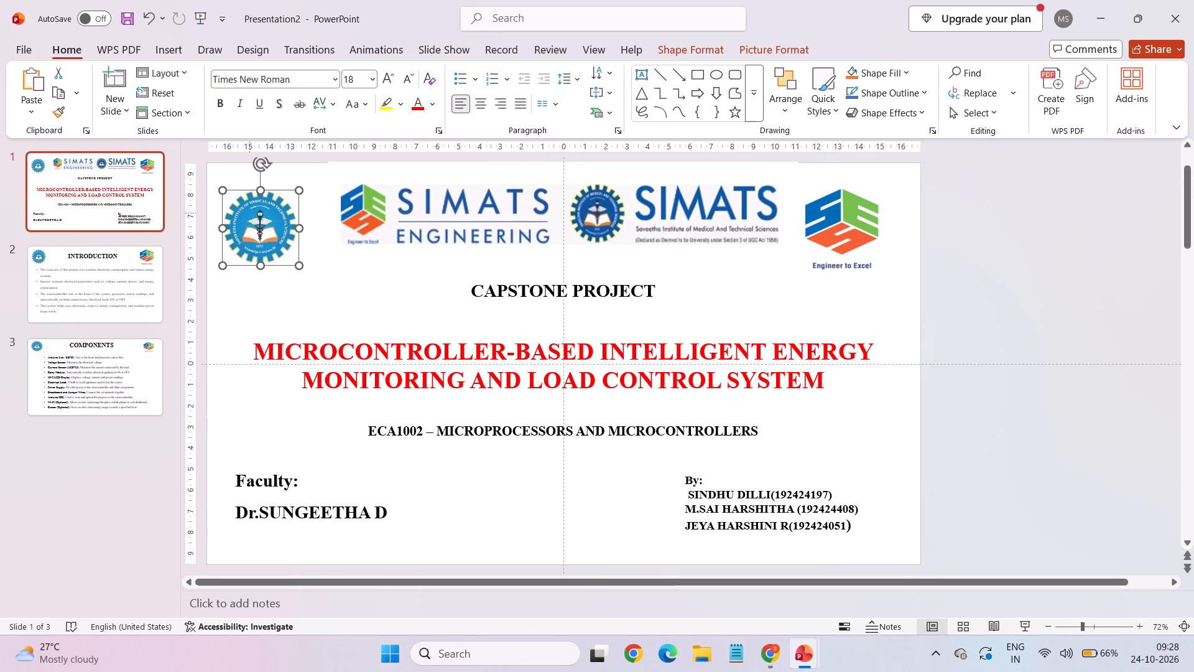
drag(300, 267, 308, 275)
drag(265, 217, 268, 195)
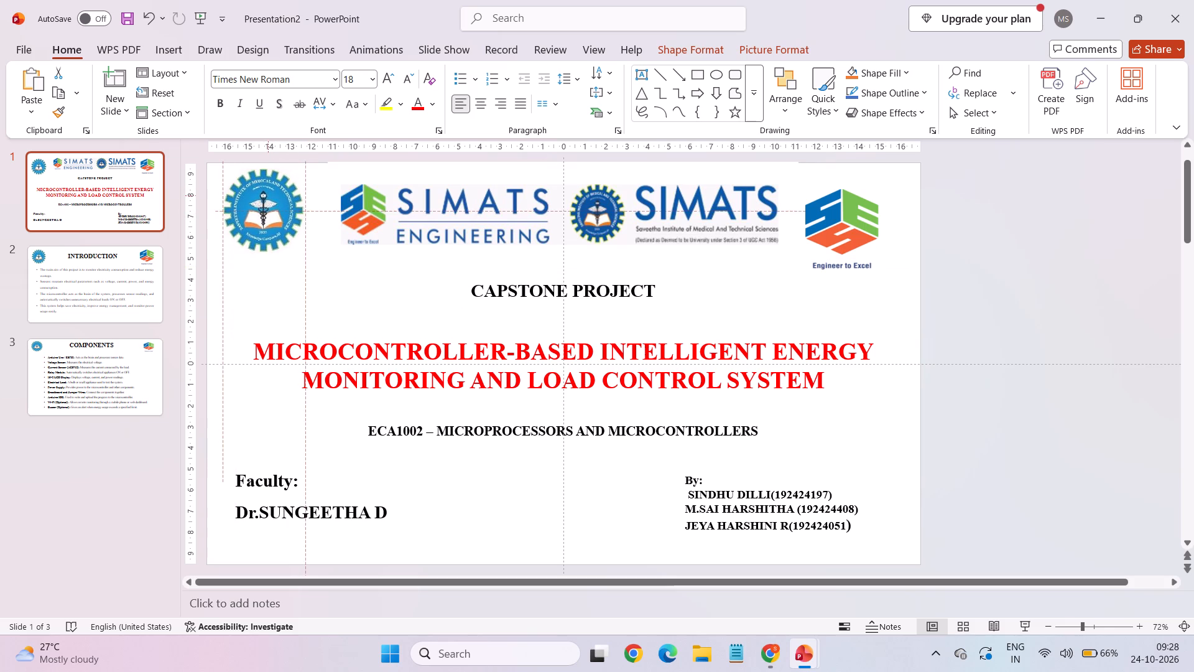
drag(268, 195, 269, 200)
drag(308, 216, 317, 211)
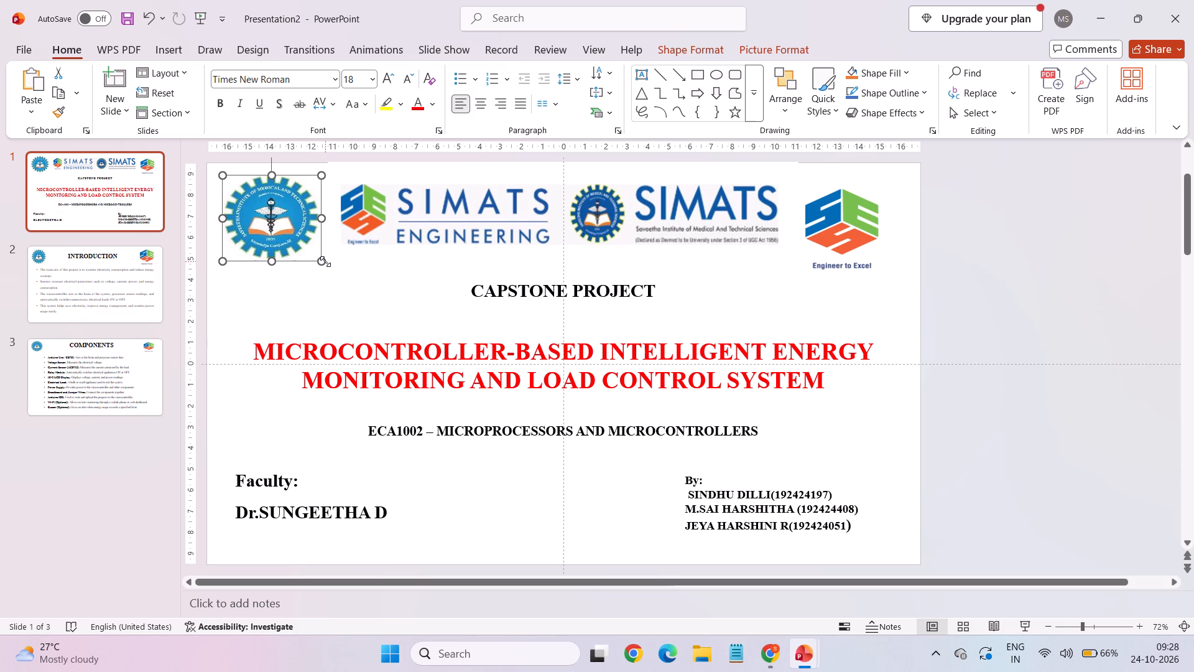
drag(320, 260, 315, 254)
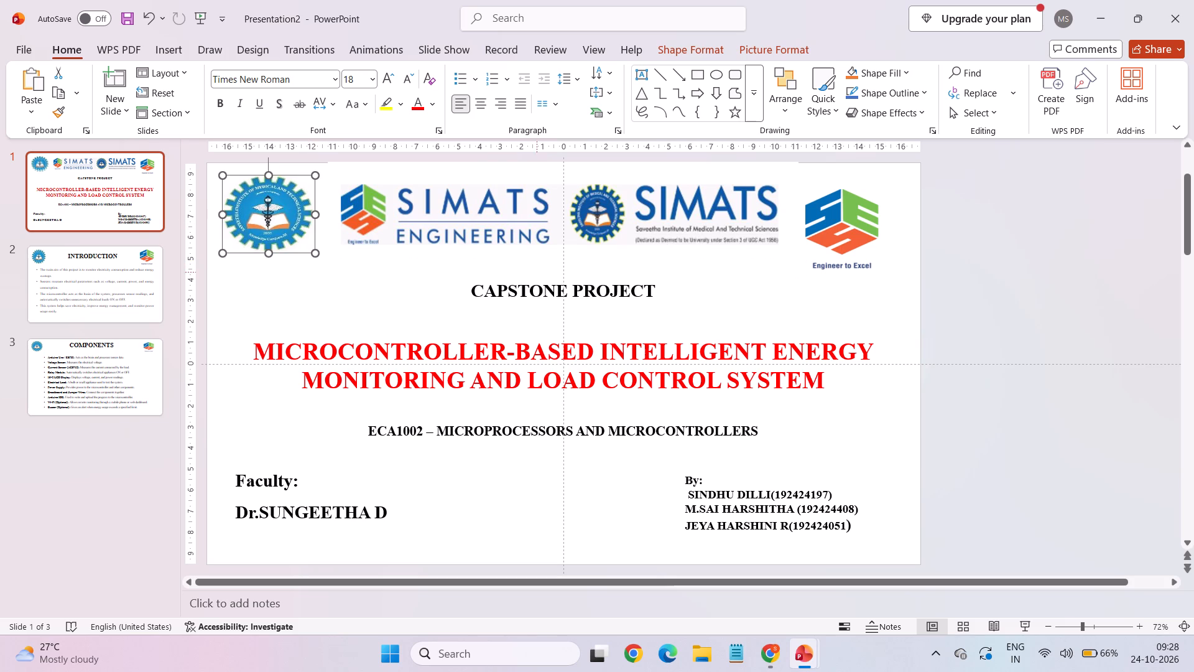
Move the title slide's "Engineer to Excel" logo slightly up and outward, level with the SIMATS banner.
drag(843, 228, 854, 217)
Review the layout of the Introduction slide and the Components slide.
click(72, 297)
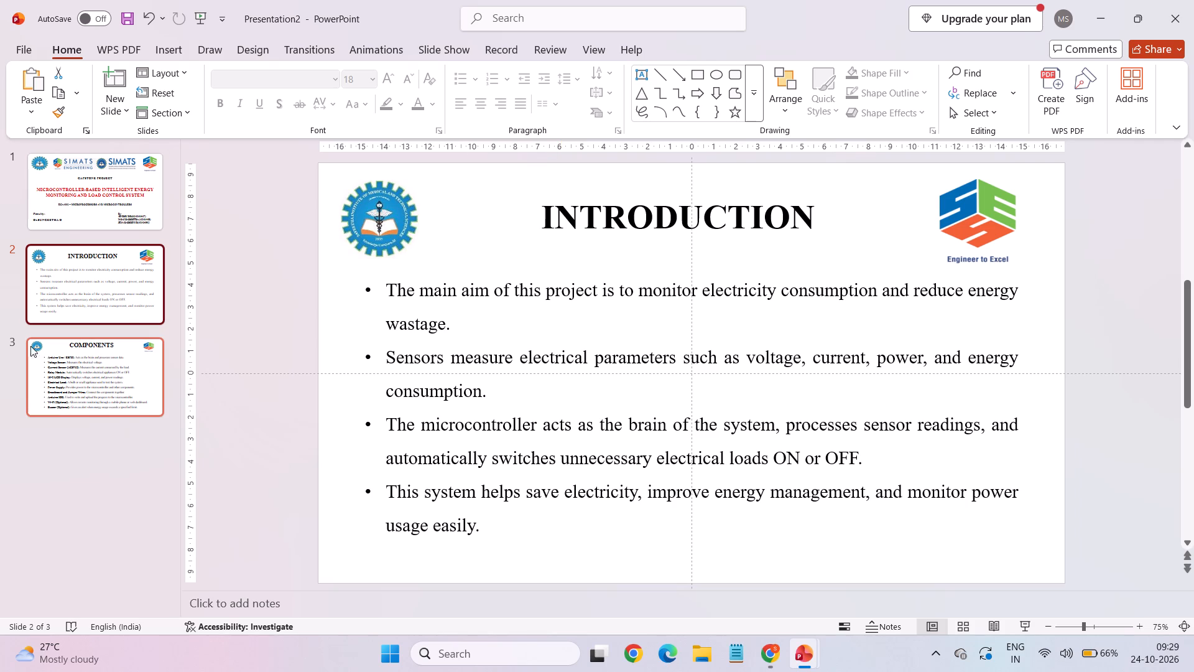
click(65, 383)
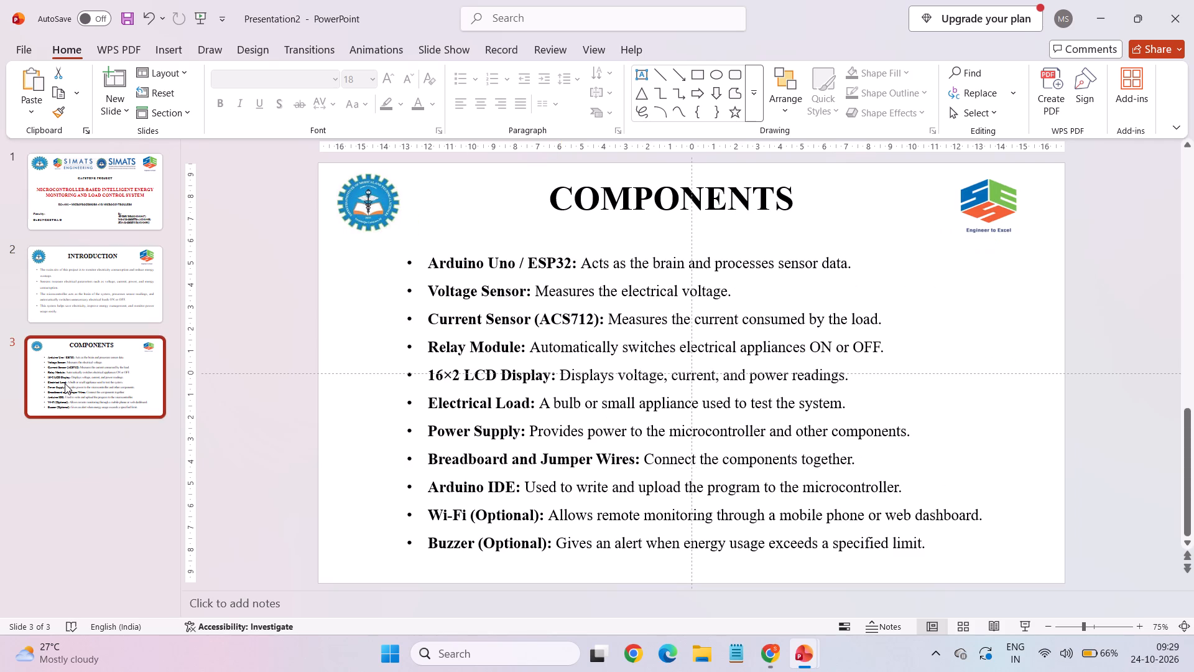